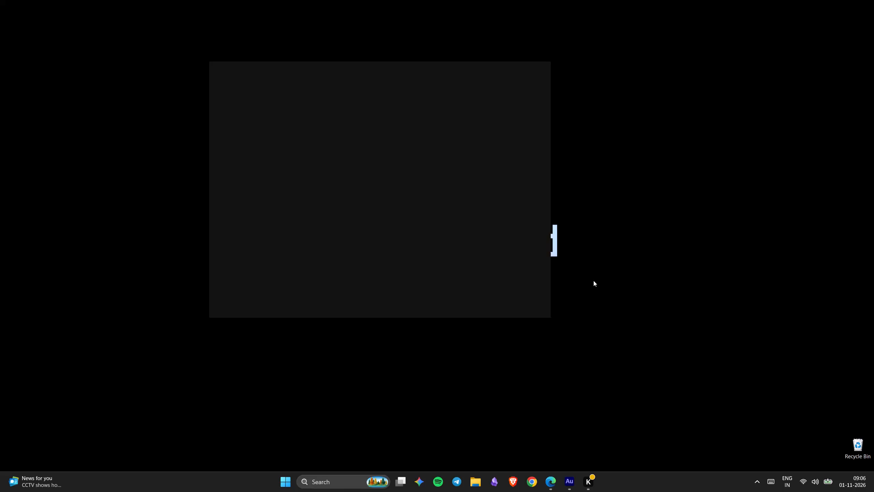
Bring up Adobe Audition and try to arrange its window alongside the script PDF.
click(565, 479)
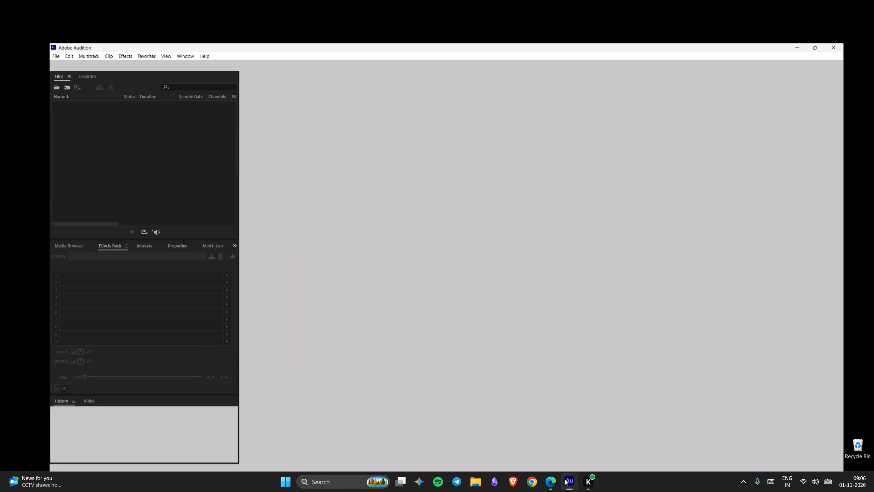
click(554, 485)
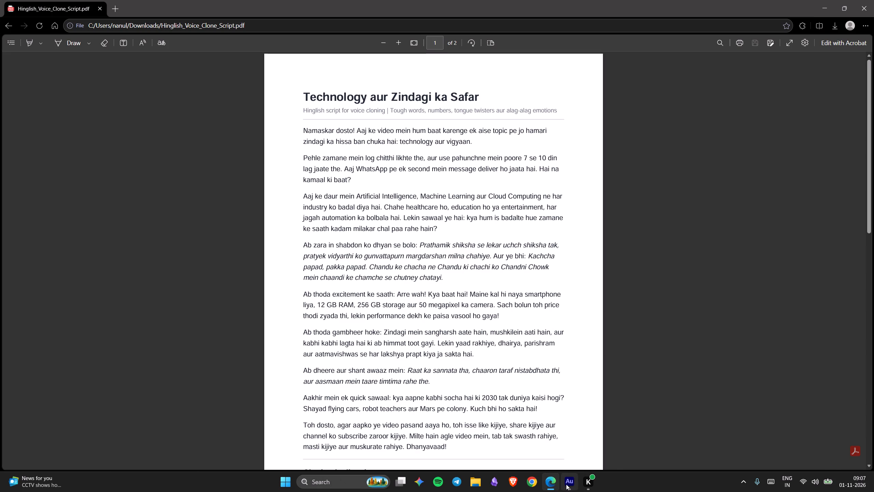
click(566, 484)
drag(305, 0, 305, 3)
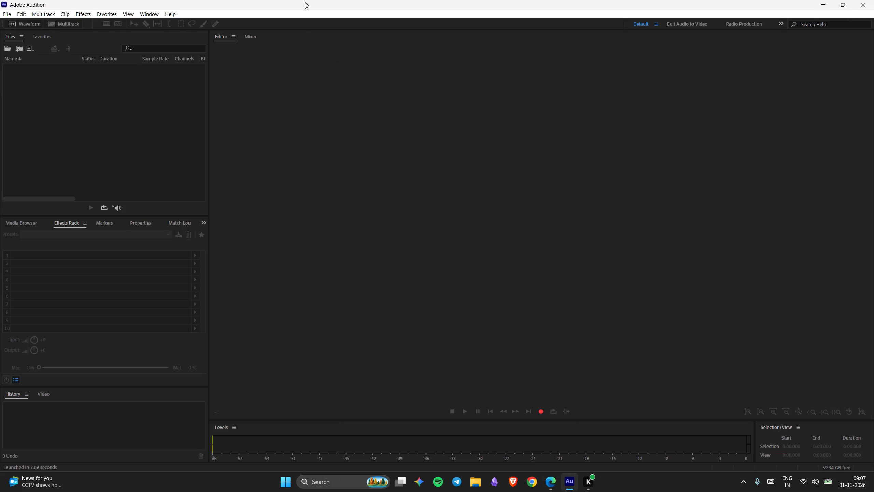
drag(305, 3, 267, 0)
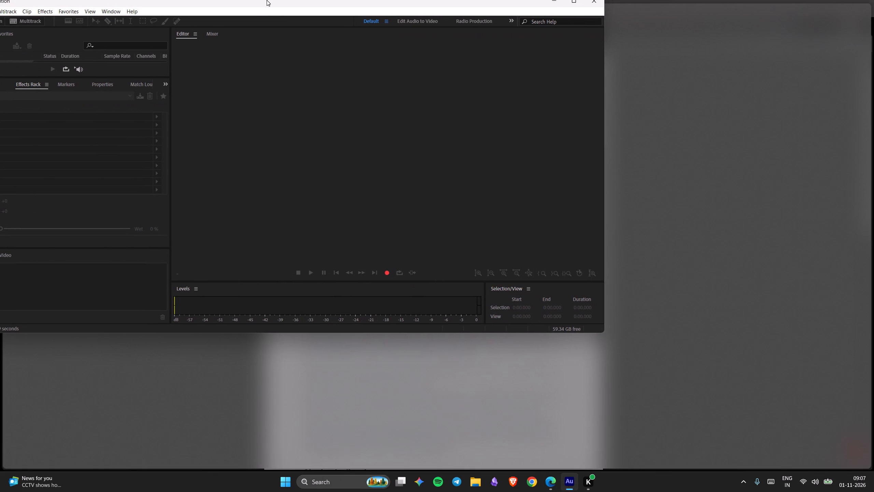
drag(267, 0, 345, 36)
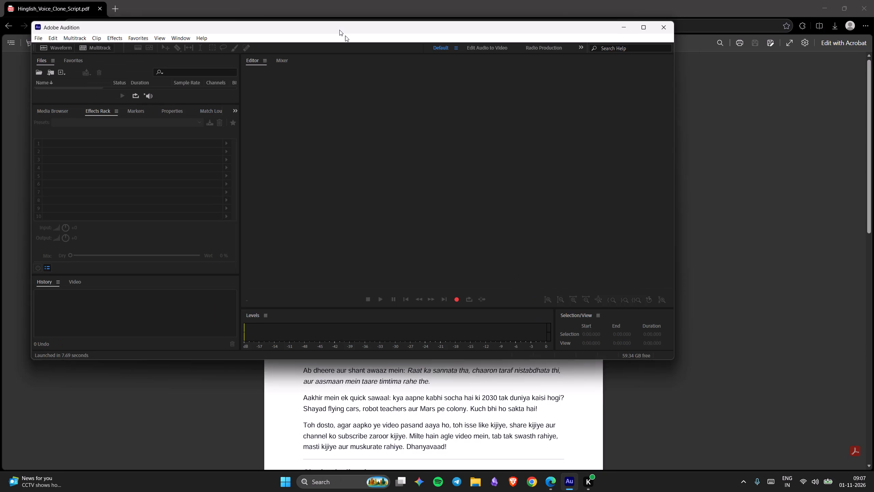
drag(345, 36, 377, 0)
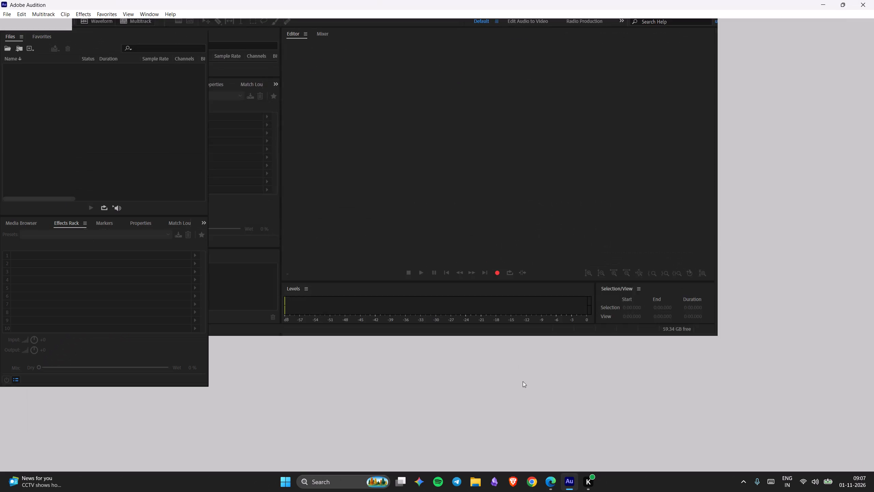
Tile the Hinglish_Voice_Clone_Script.pdf window in Edge beside Adobe Audition, giving Audition the wider share of the screen.
click(553, 482)
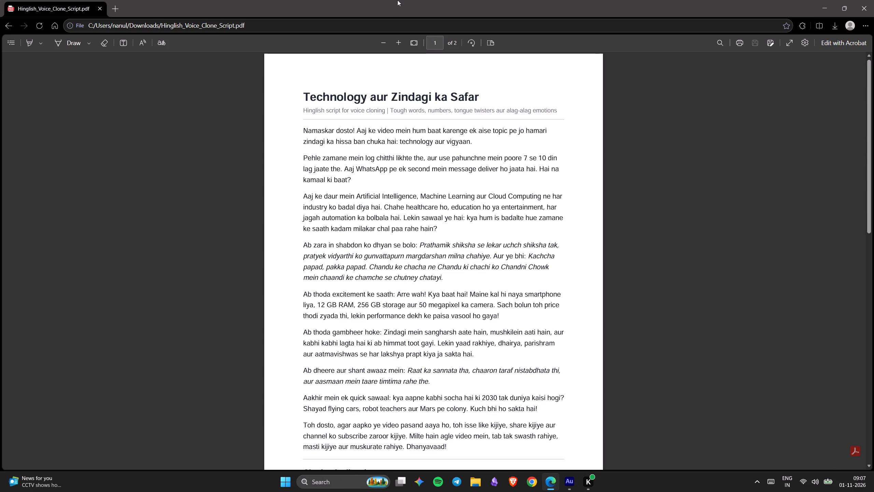
drag(397, 0, 385, 34)
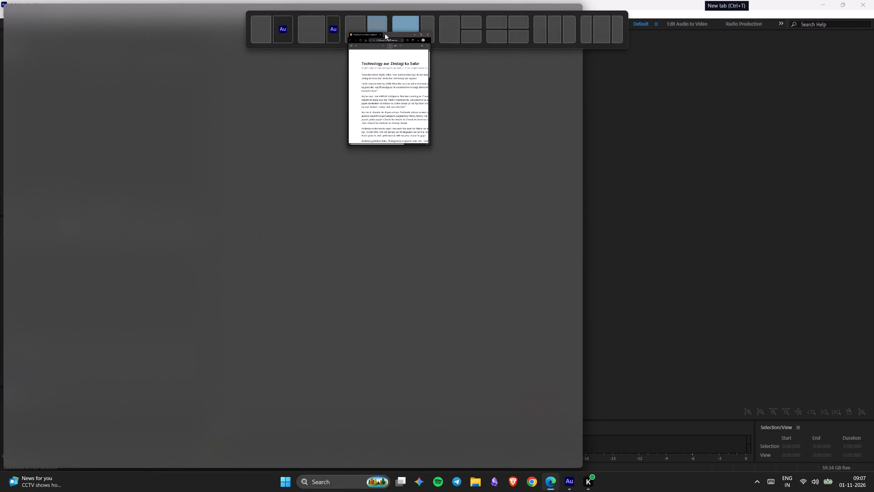
drag(385, 34, 315, 35)
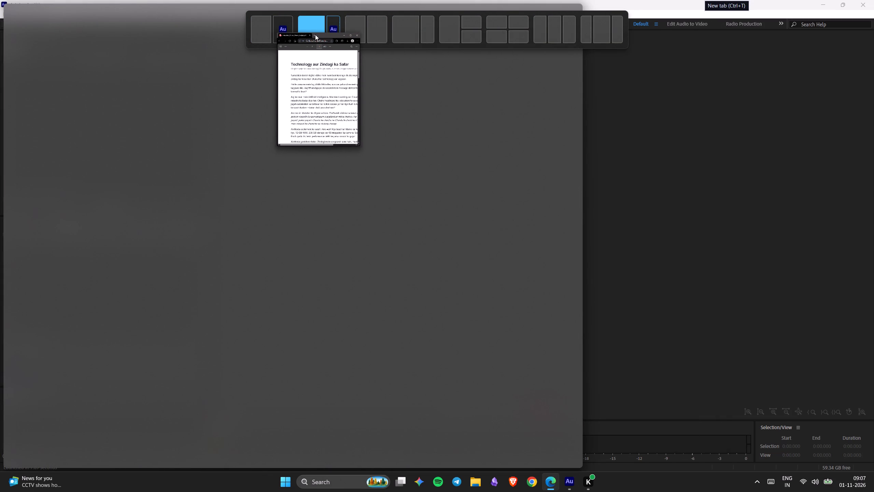
drag(315, 35, 318, 30)
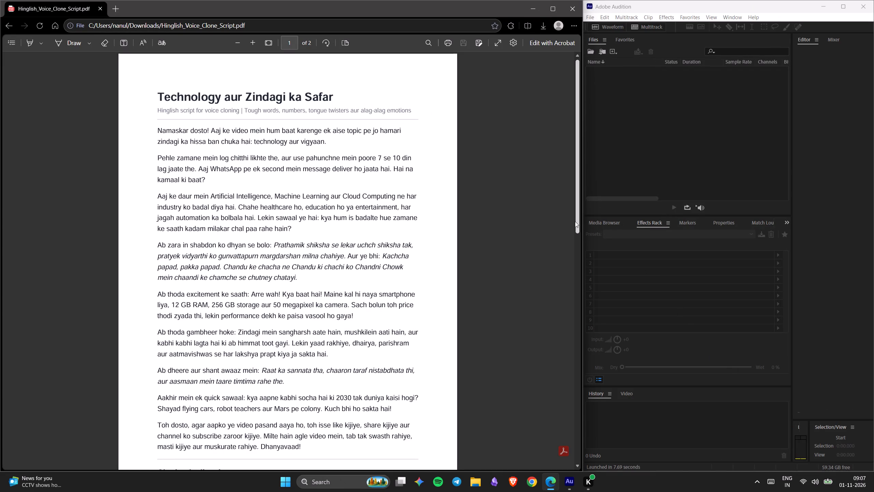
drag(585, 220, 539, 223)
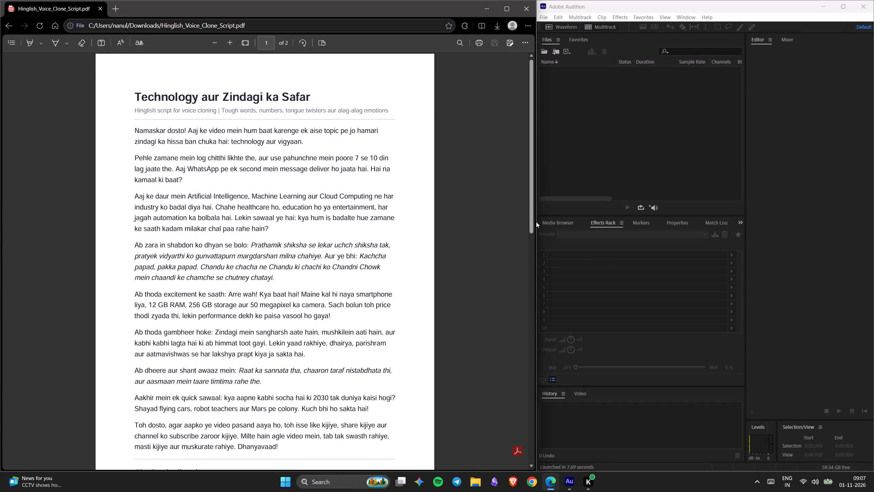
drag(537, 223, 434, 229)
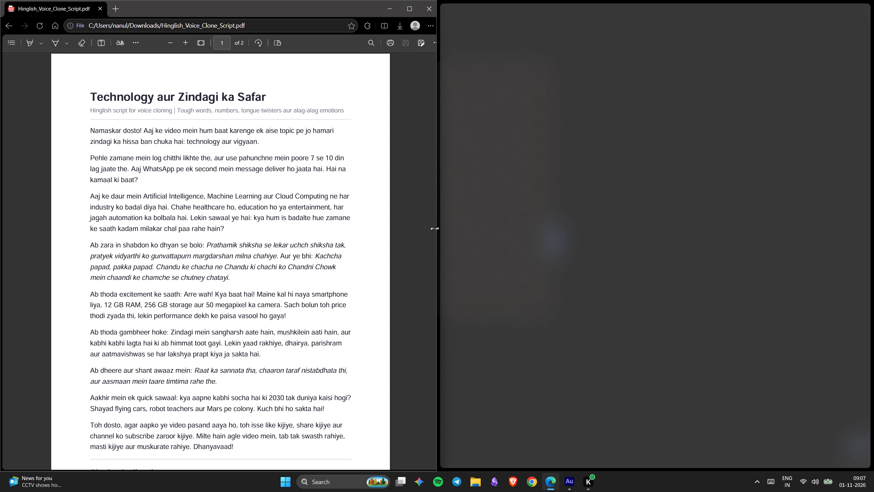
drag(434, 229, 381, 241)
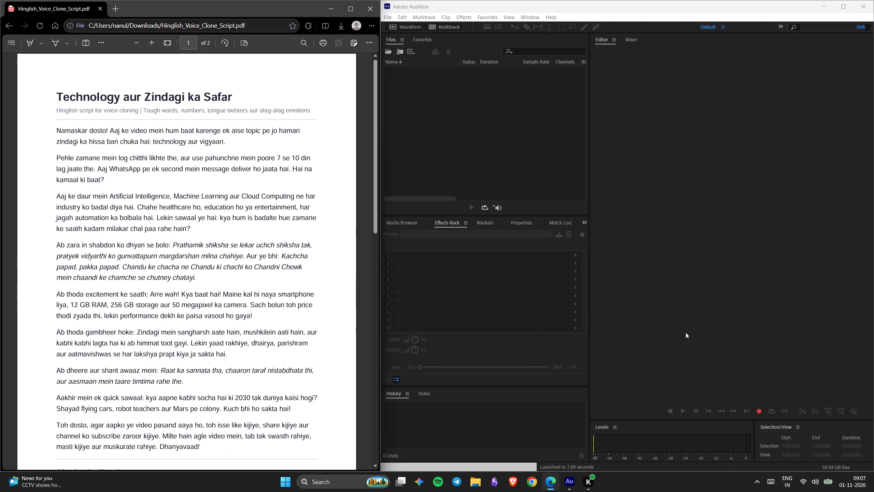
Start a new recording in Adobe Audition and name its audio file lakRec.
click(759, 413)
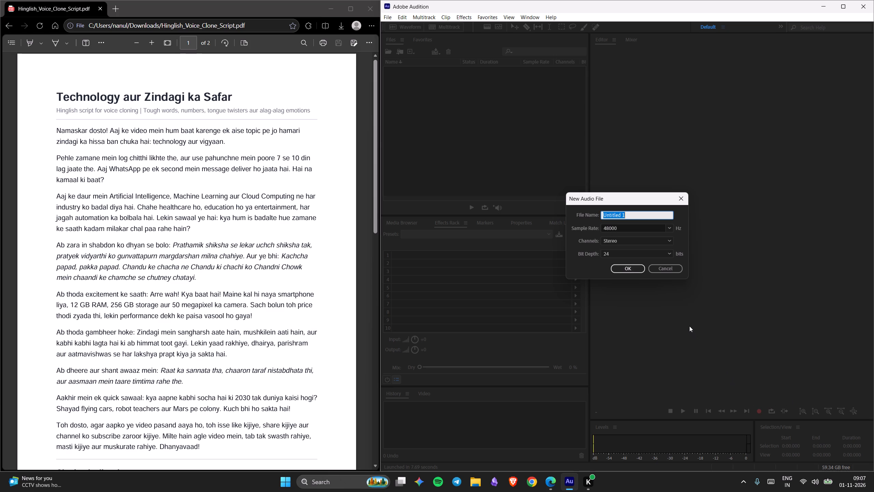
key(BackSpace)
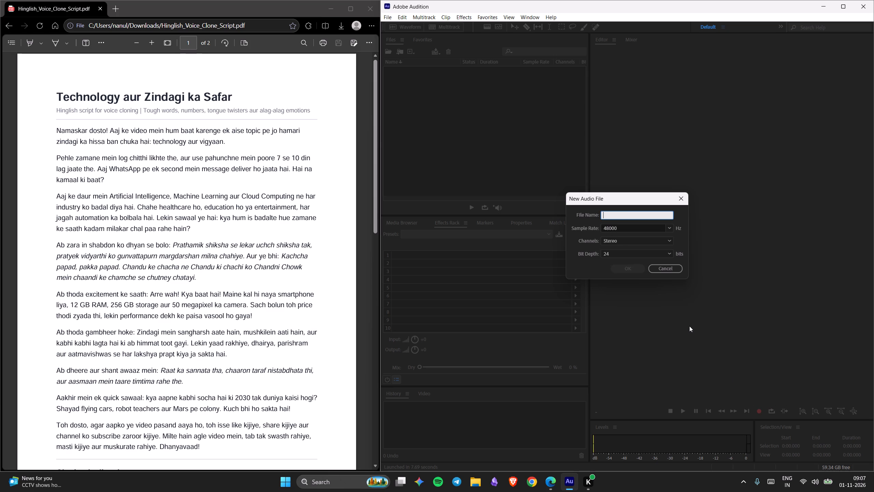
text(la)
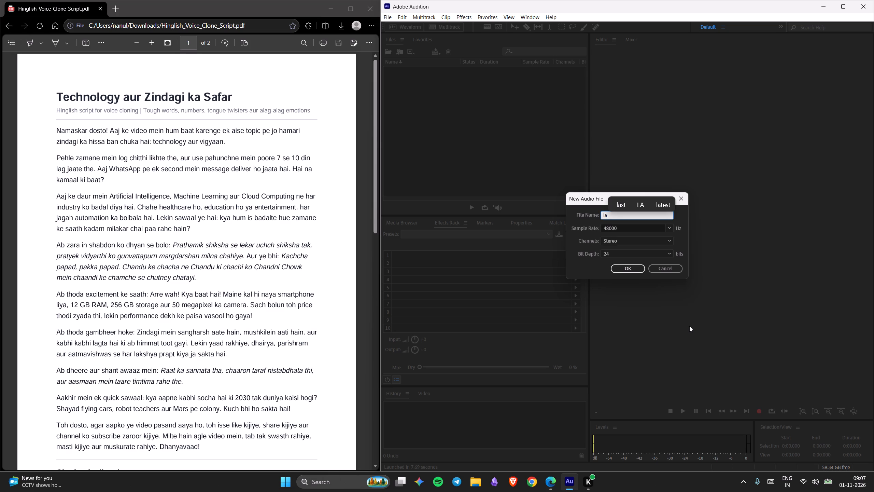
key(k)
text(rex)
key(BackSpace)
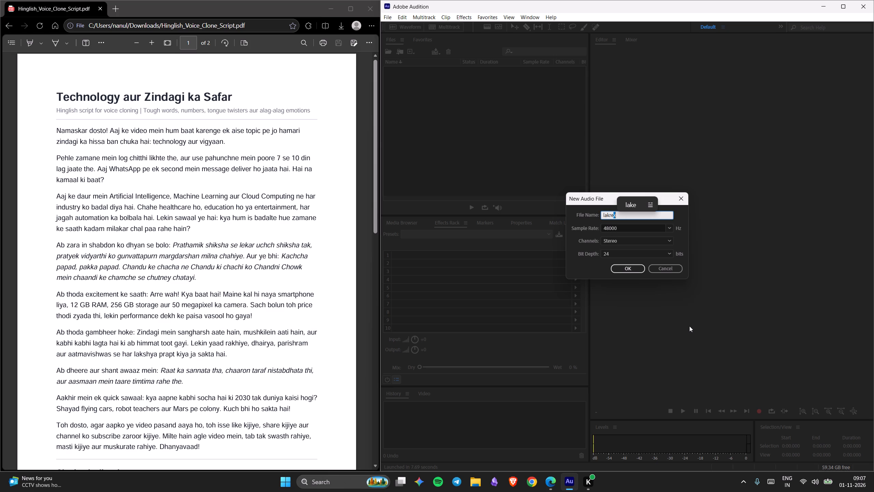
key(c)
key(BackSpace)
key(BackSpace)
key(BackSpace)
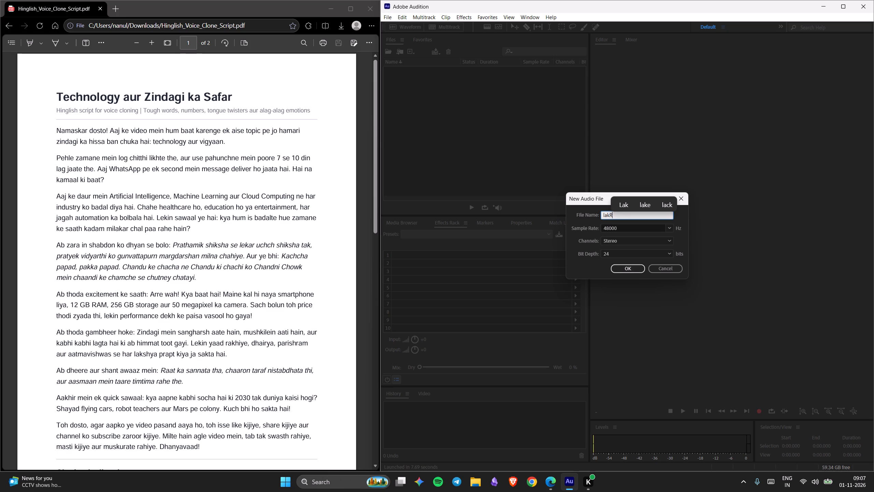
key(r)
text(ec)
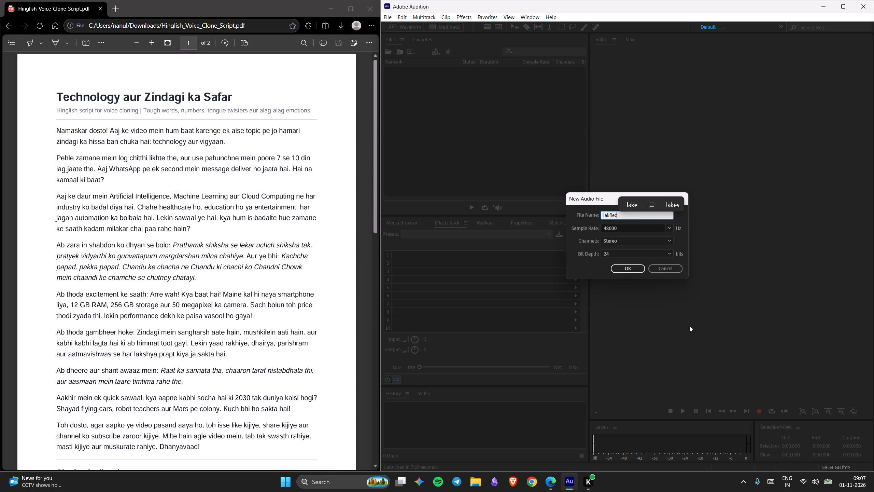
Set the sample rate to 44100 Hz, keep the bit depth at 24, and create the file to begin recording.
click(669, 229)
click(624, 289)
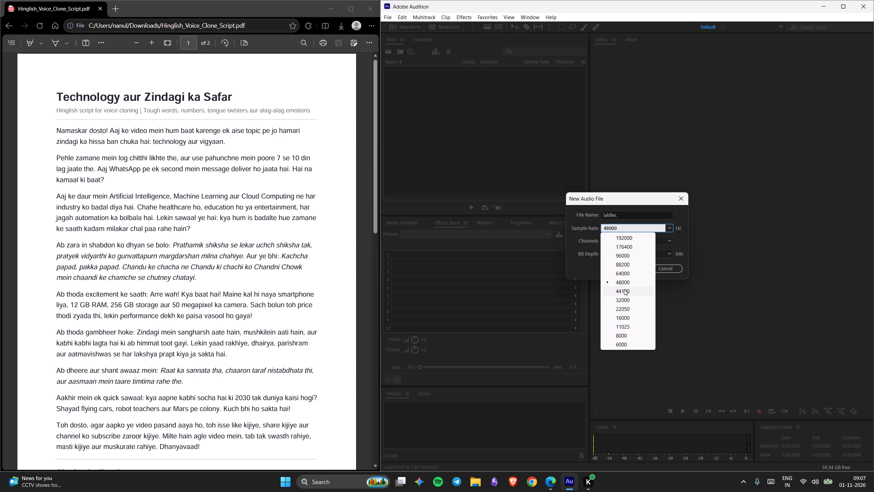
click(651, 258)
click(652, 256)
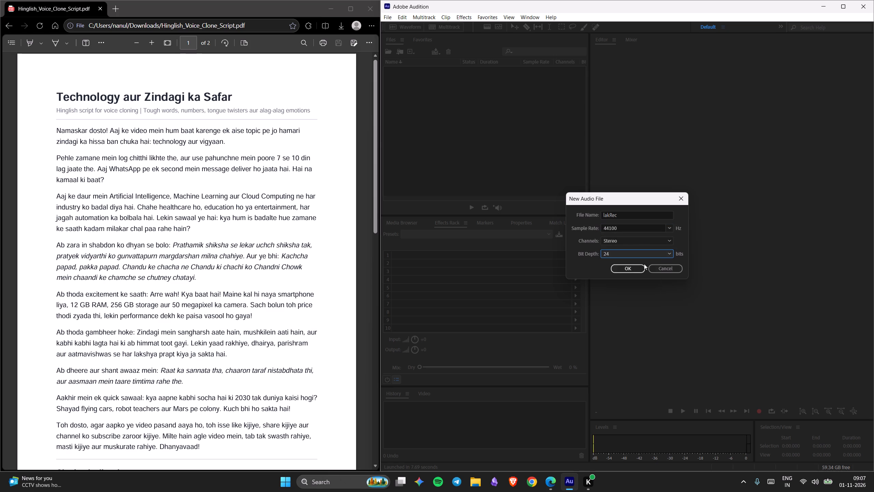
click(636, 269)
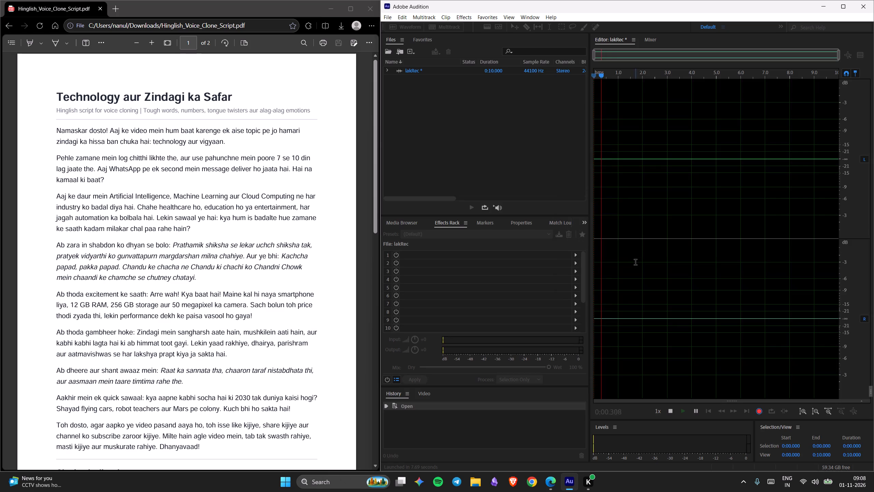
Pause the lakRec recording shortly after its start and resume it.
click(697, 413)
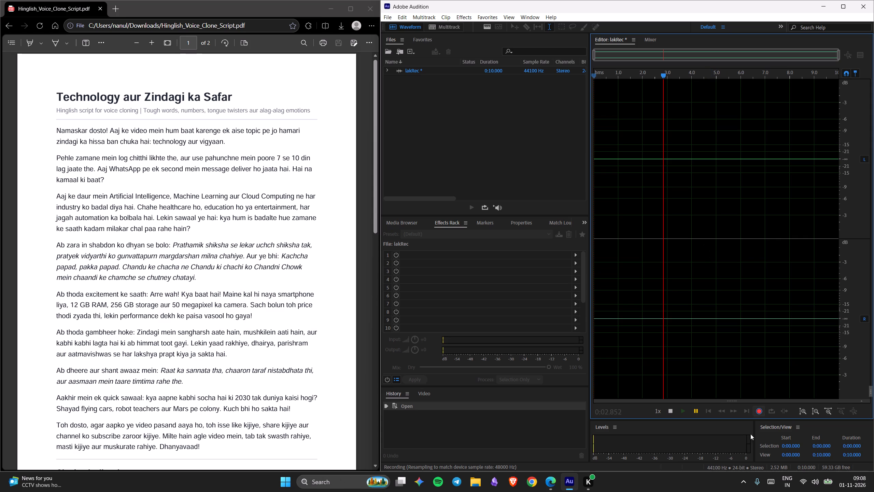
click(696, 411)
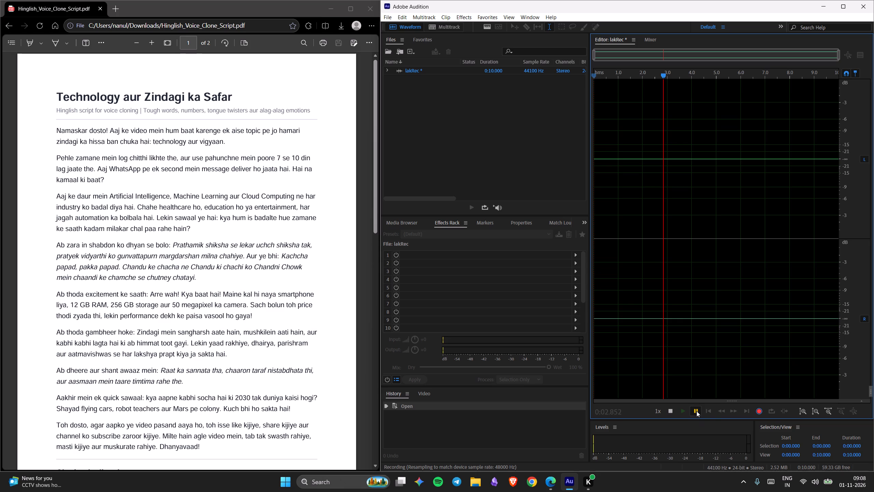
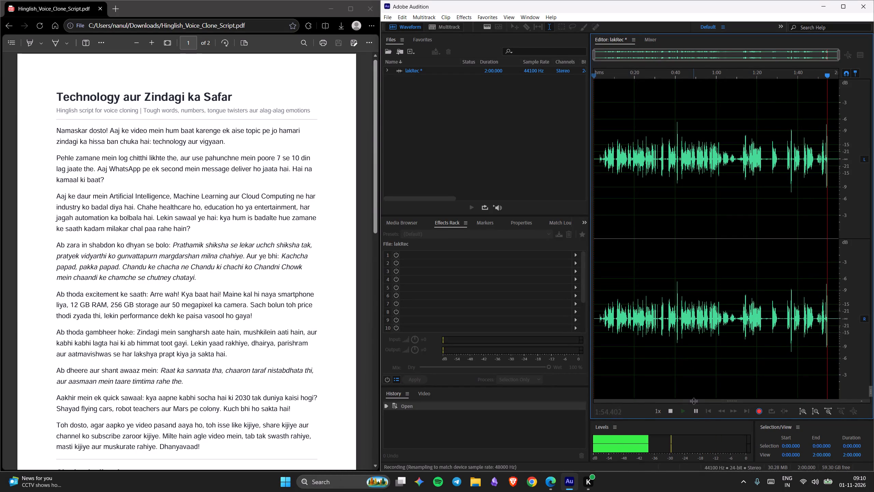
Pause the lakRec recording at about 1:56.
click(693, 414)
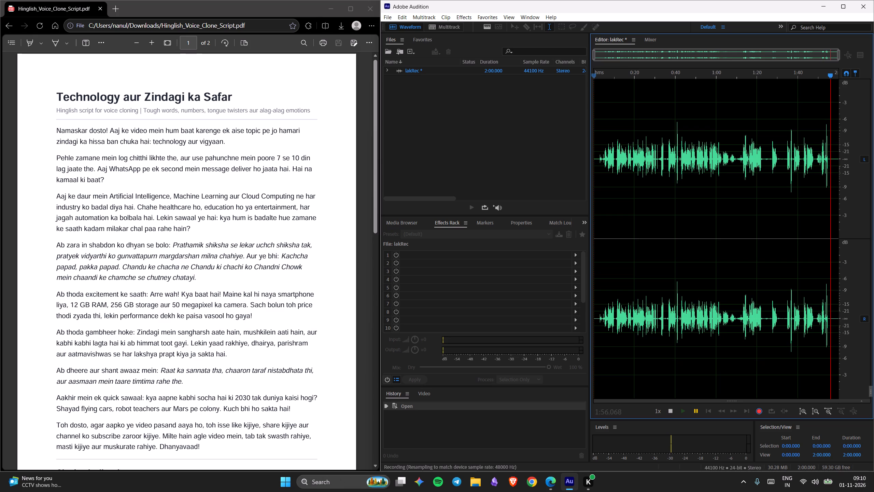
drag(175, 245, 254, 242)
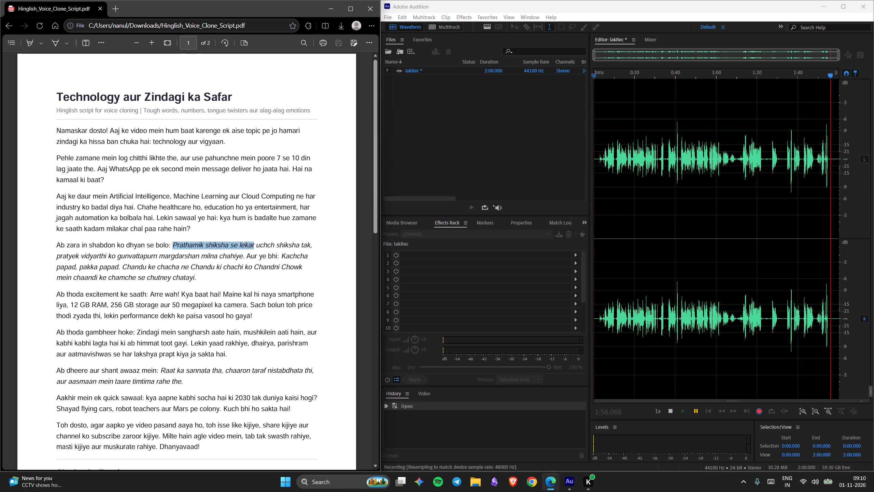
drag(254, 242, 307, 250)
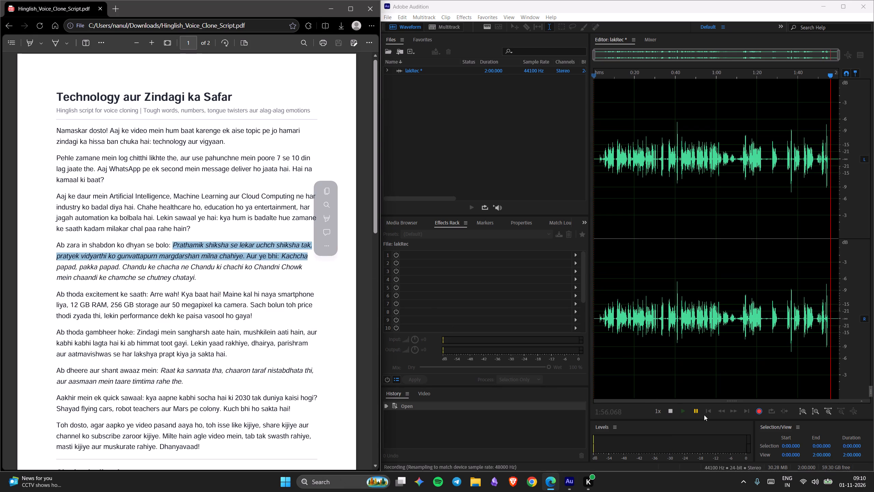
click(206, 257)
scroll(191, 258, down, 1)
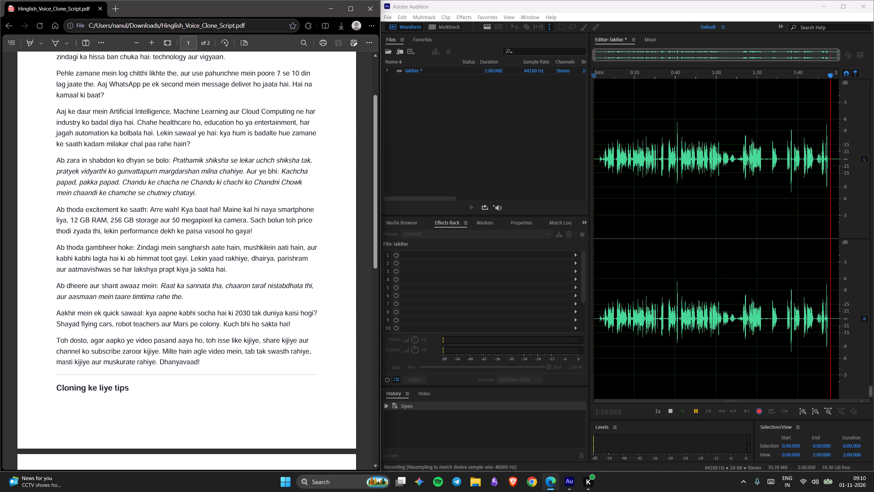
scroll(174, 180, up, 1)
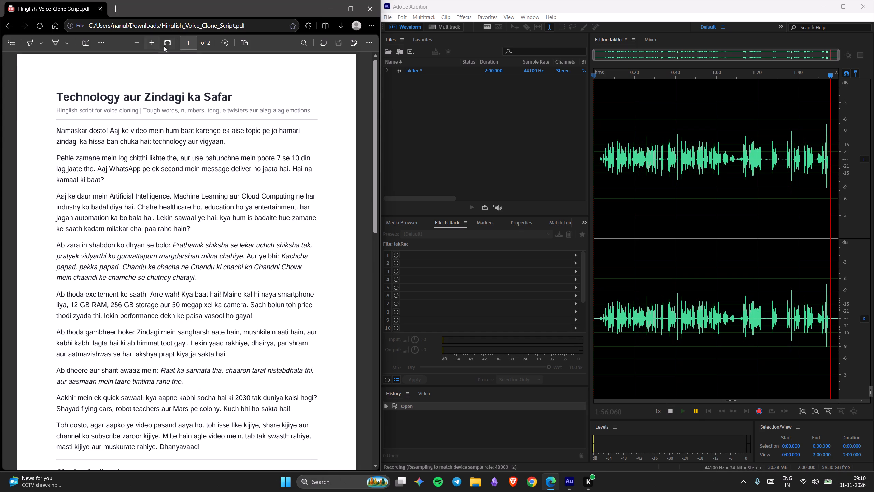
In the Edge PDF script, select the italic tongue-twister passage from "Prathamik shiksha se lekar" through "chutney chatayi".
click(165, 46)
click(165, 46)
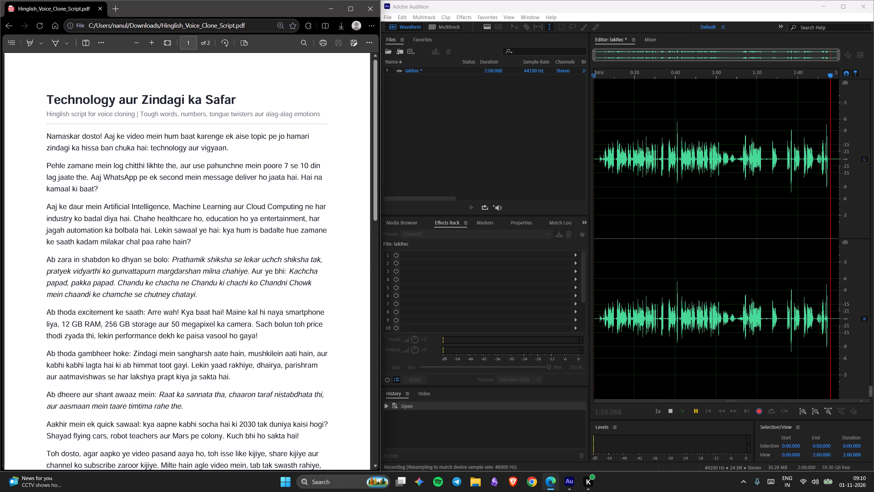
click(158, 47)
click(158, 47)
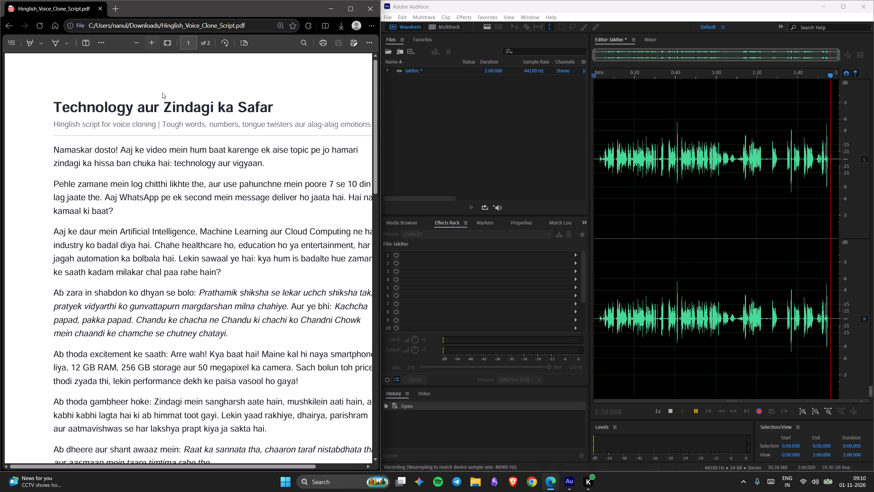
drag(210, 467, 228, 474)
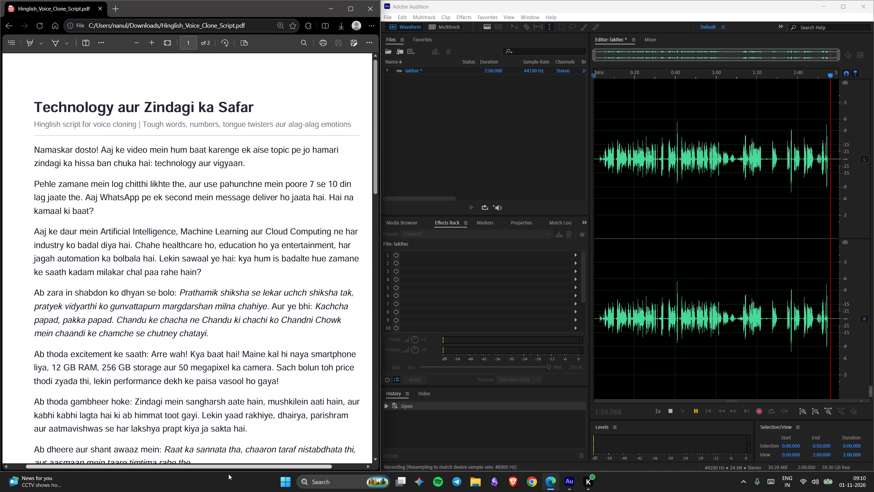
drag(228, 474, 231, 476)
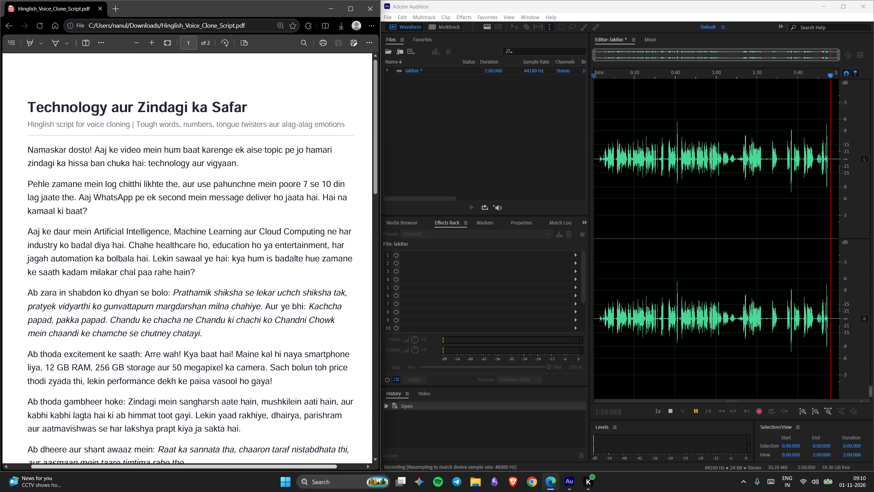
scroll(209, 330, down, 1)
drag(173, 206, 205, 246)
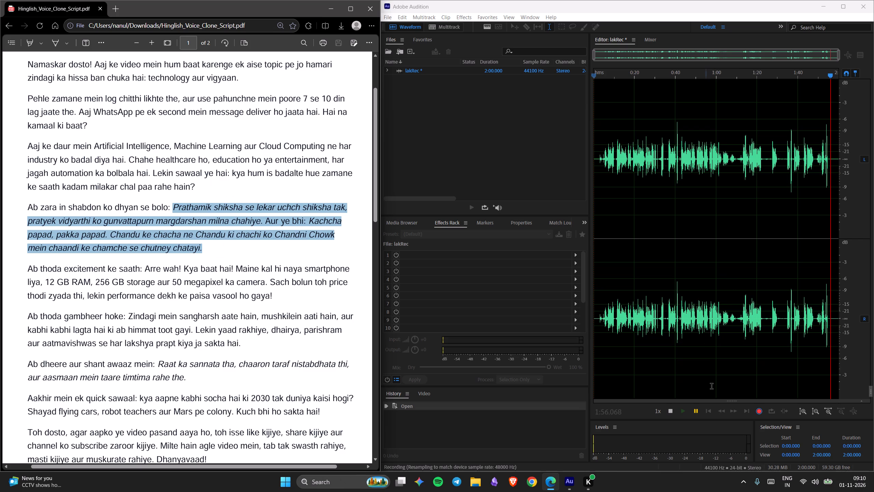
Resume the paused lakRec recording in Adobe Audition.
click(692, 413)
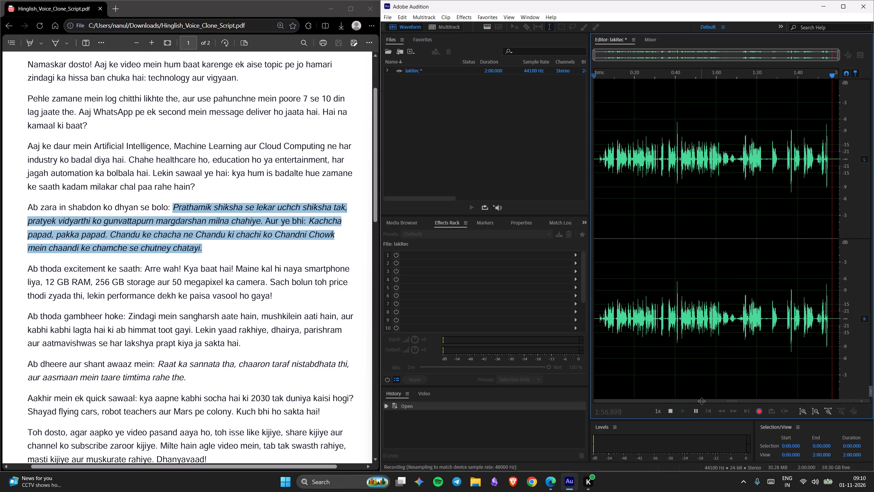
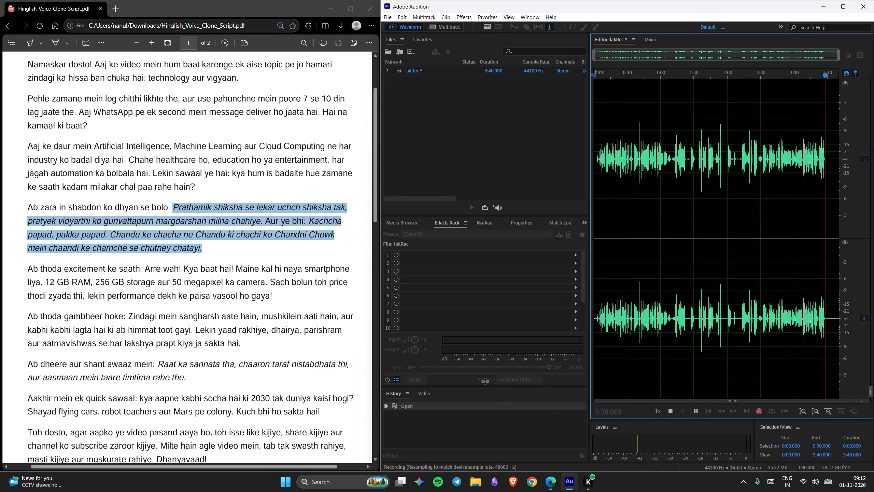
In the Edge PDF script, read on through the closing paragraphs ending in "Dhanyavaad!" while the lakRec recording keeps running.
scroll(282, 187, down, 1)
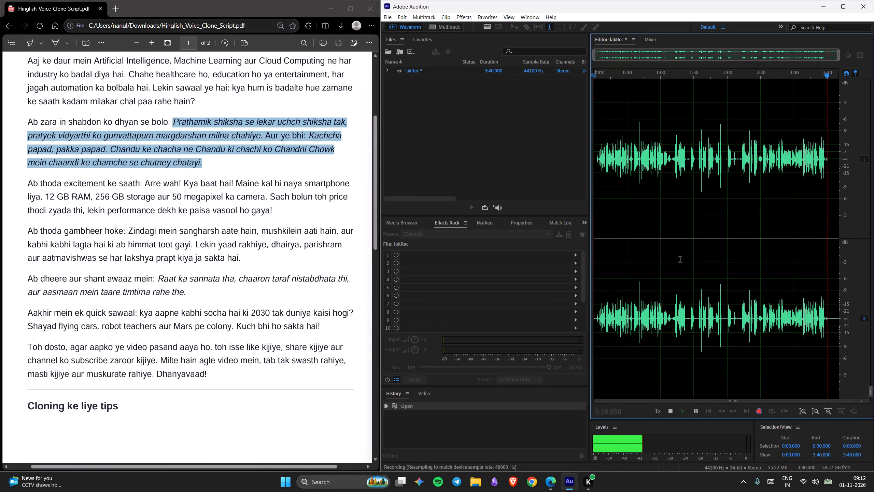
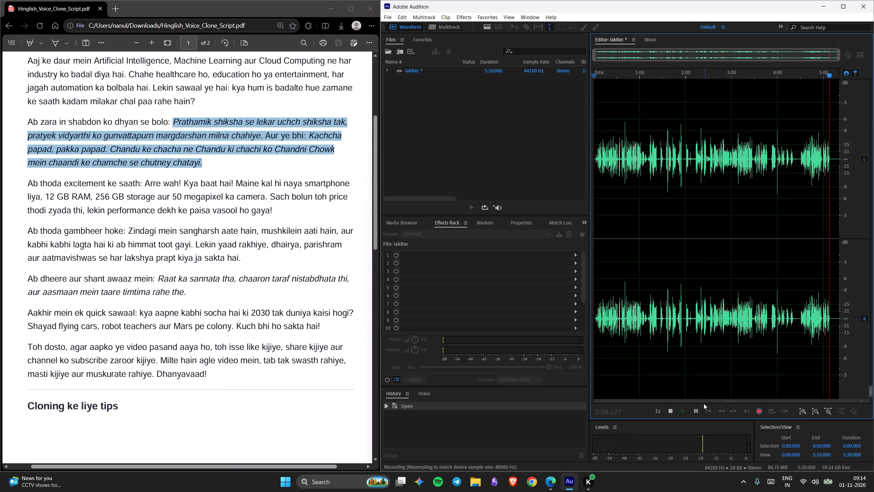
Pause and stop the lakRec recording, clearing the selection by placing the playhead at about 0:38.
click(693, 413)
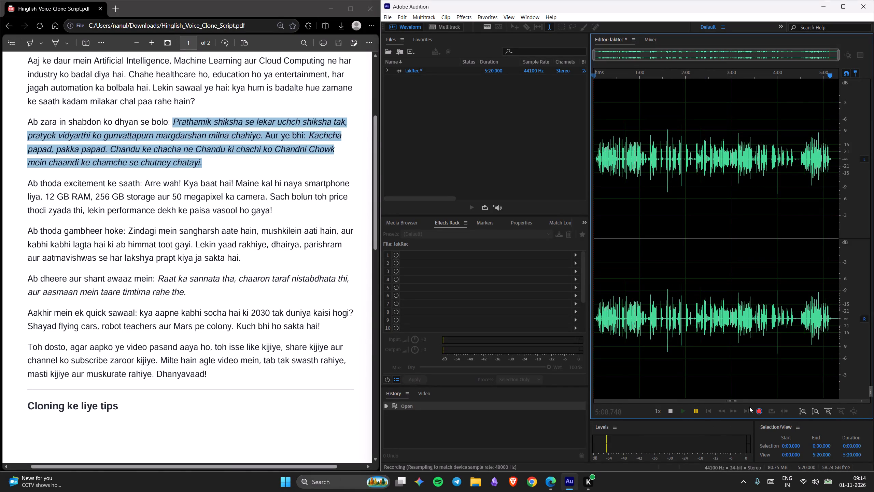
click(670, 414)
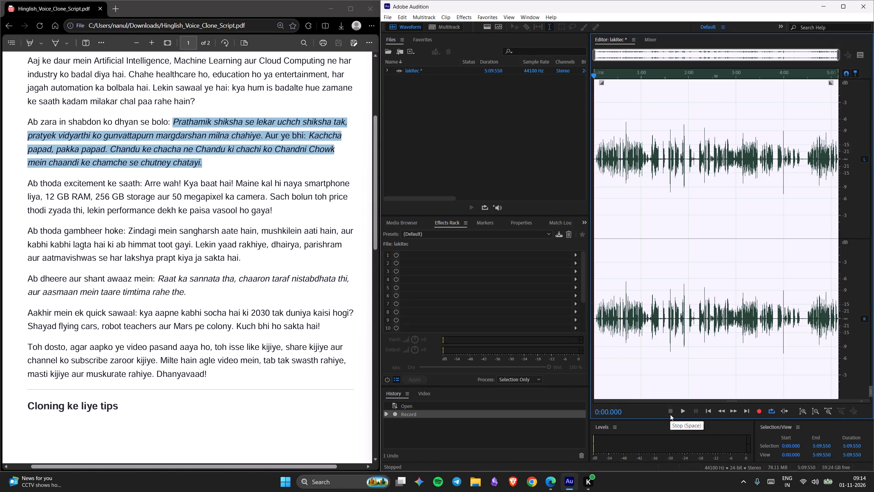
click(624, 129)
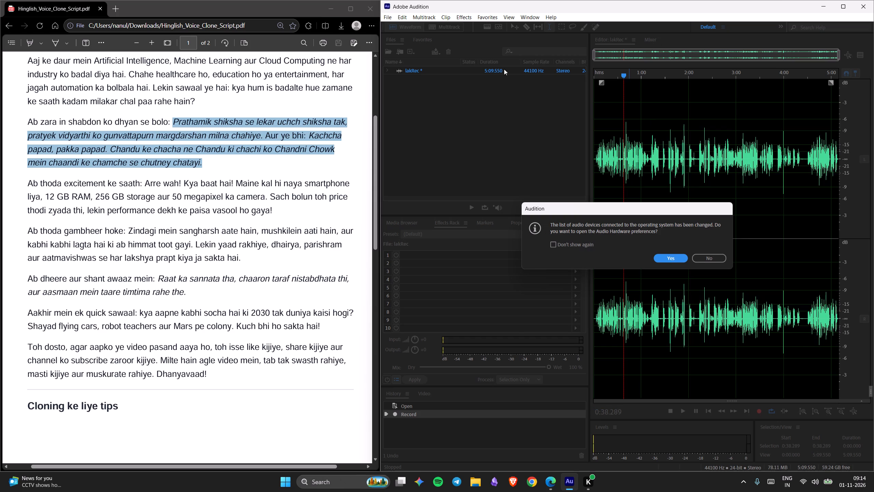
Switch to Edge and close the window showing Hinglish_Voice_Clone_Script.pdf.
click(220, 184)
scroll(220, 184, up, 3)
click(366, 11)
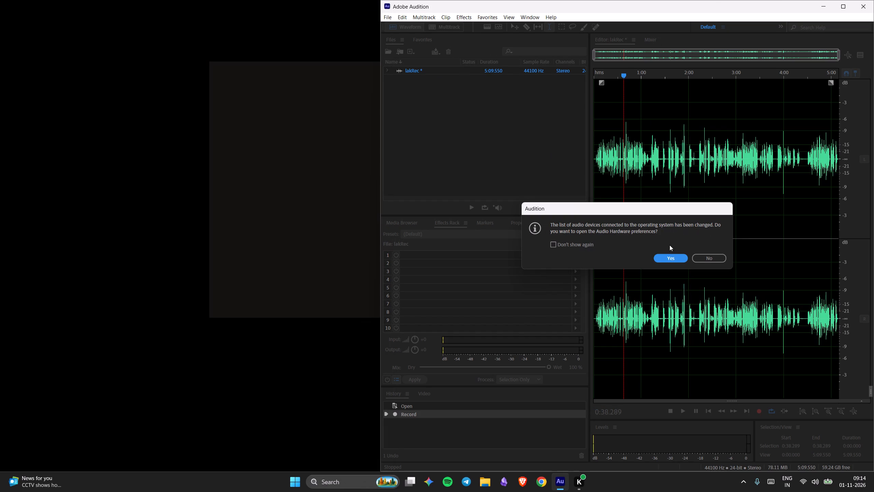
In Audition, open the Audio Hardware preferences from the changed-devices notice and accept the existing device settings.
click(553, 247)
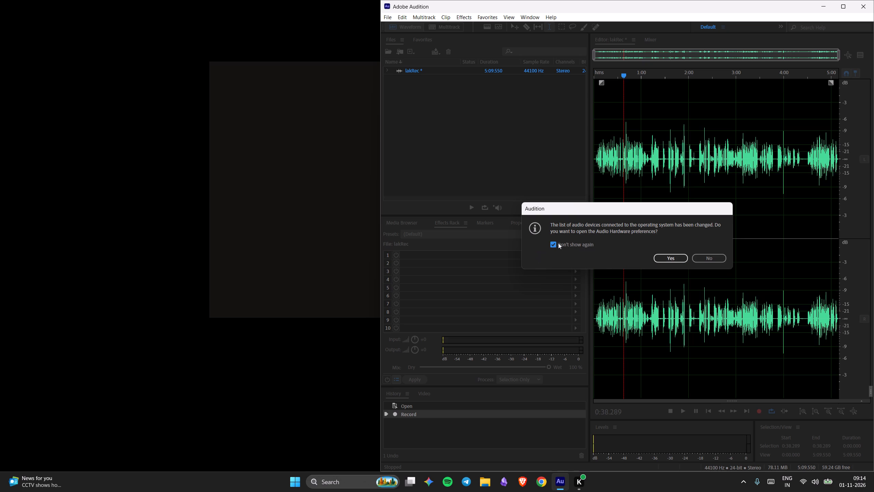
click(558, 243)
click(662, 257)
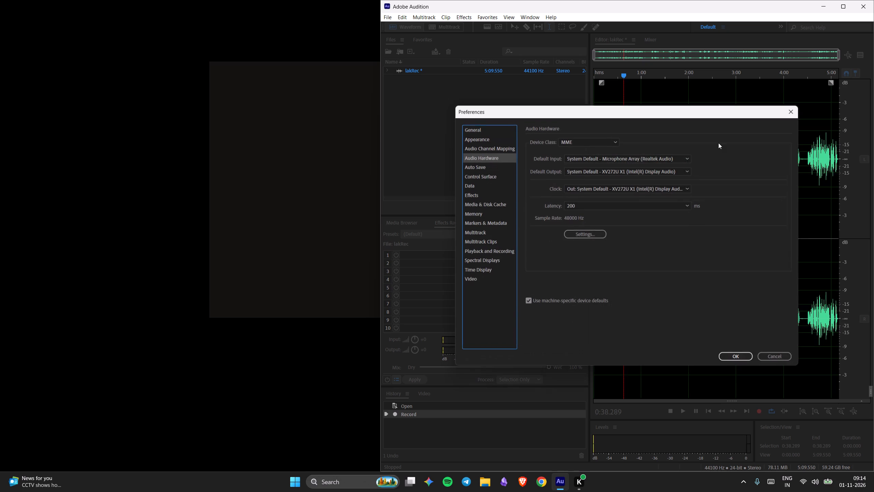
click(746, 352)
click(742, 357)
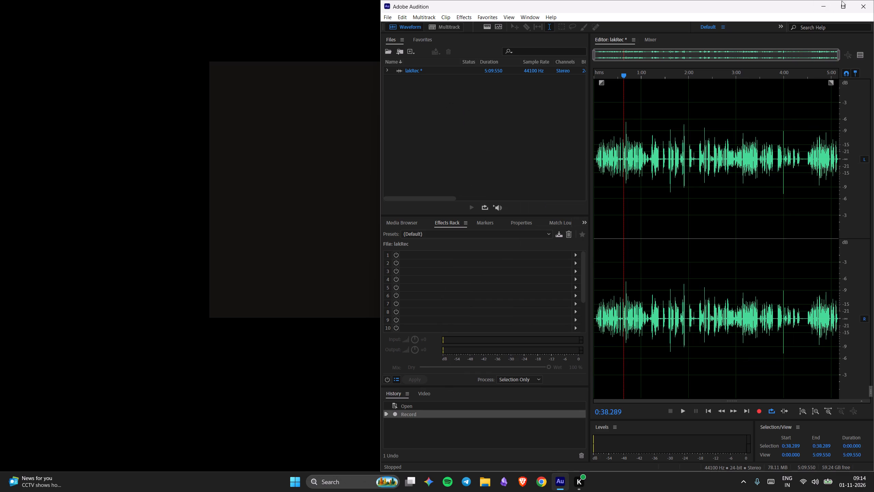
Maximize the Audition window to give the lakRec waveform more room.
click(849, 6)
scroll(629, 175, up, 3)
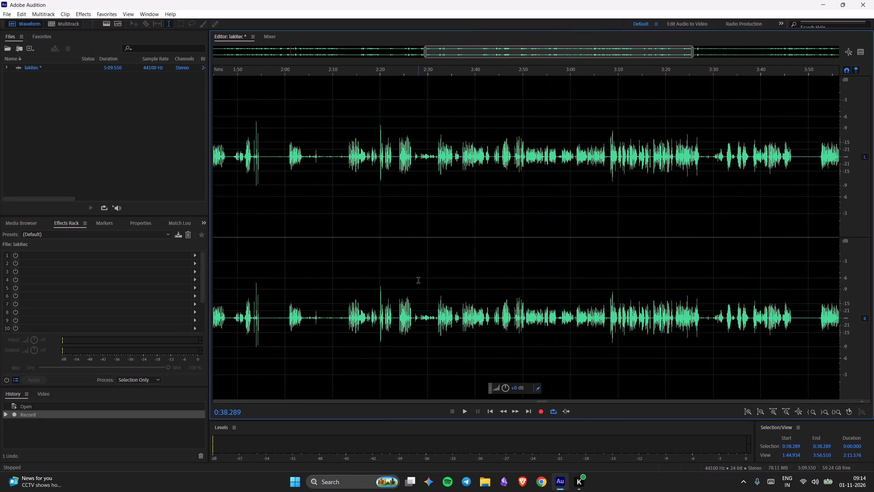
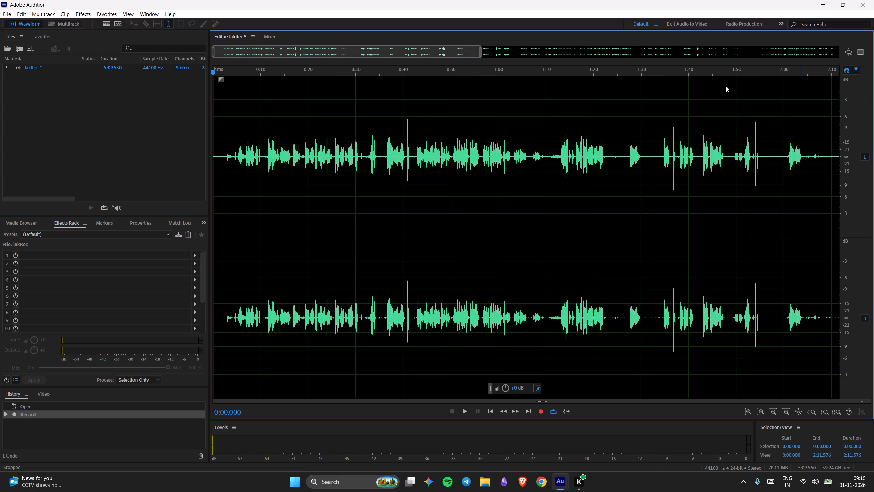
Check the available sound output devices in the Windows quick settings.
click(828, 488)
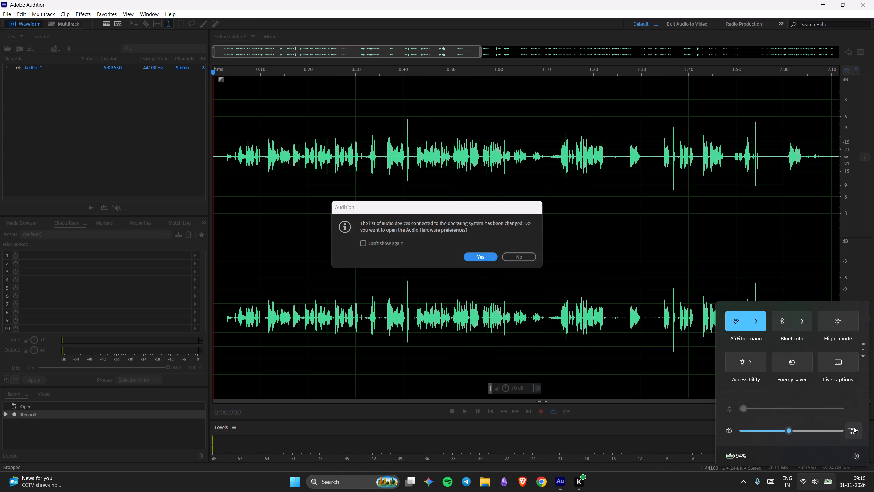
click(854, 427)
scroll(784, 350, down, 1)
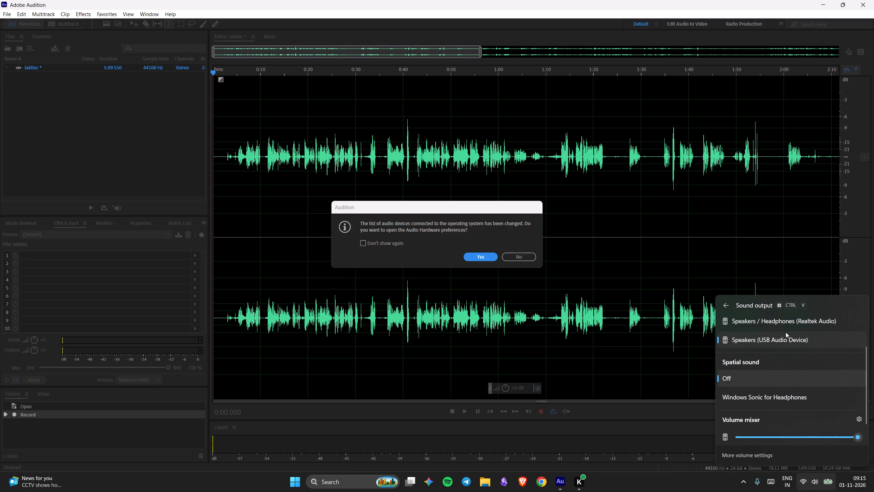
In Audition, open the Audio Hardware preferences from the changed-devices notice and accept the existing device settings.
click(463, 238)
click(488, 254)
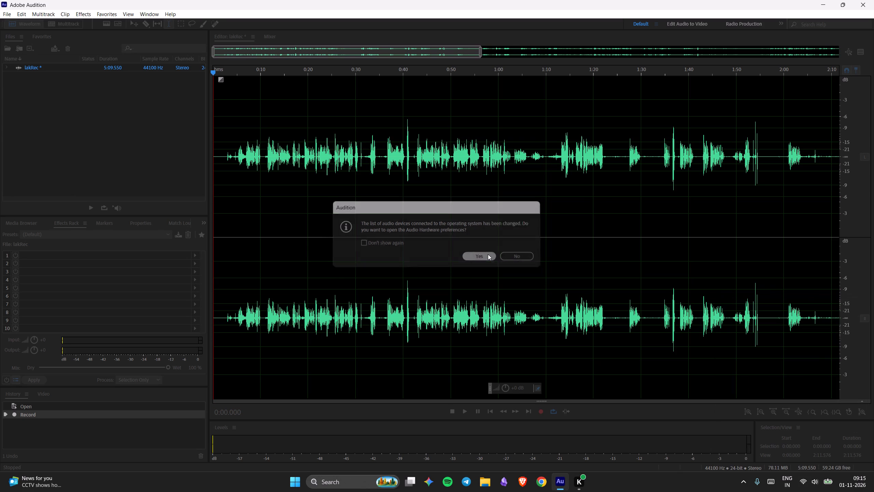
click(553, 350)
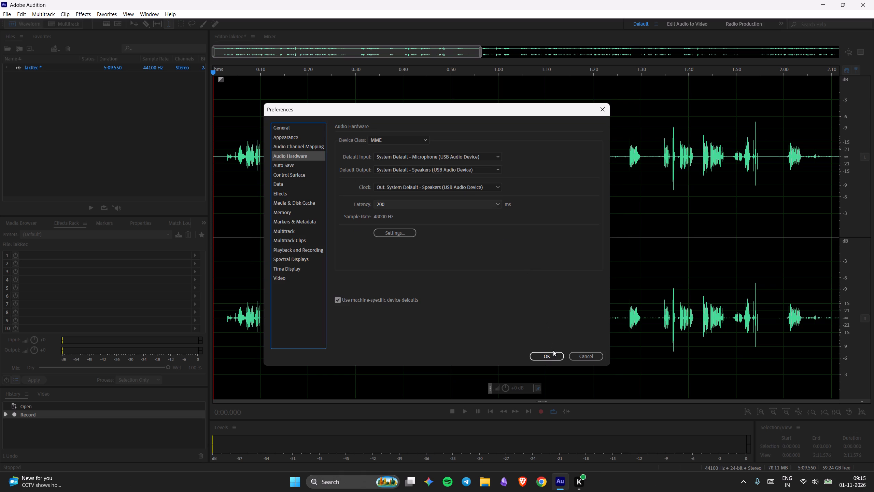
click(553, 356)
Save the recording as lakRec.wav in the Downloads folder in Wave PCM format, keeping the existing sample settings.
click(0, 17)
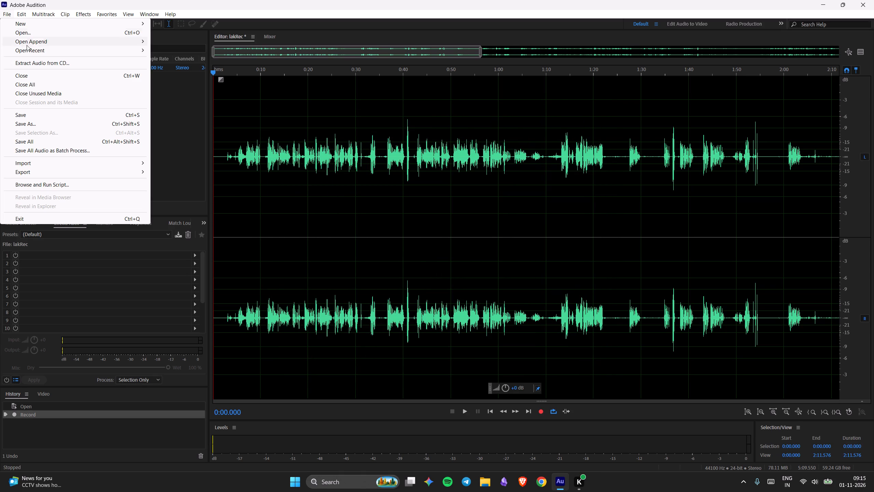
click(58, 114)
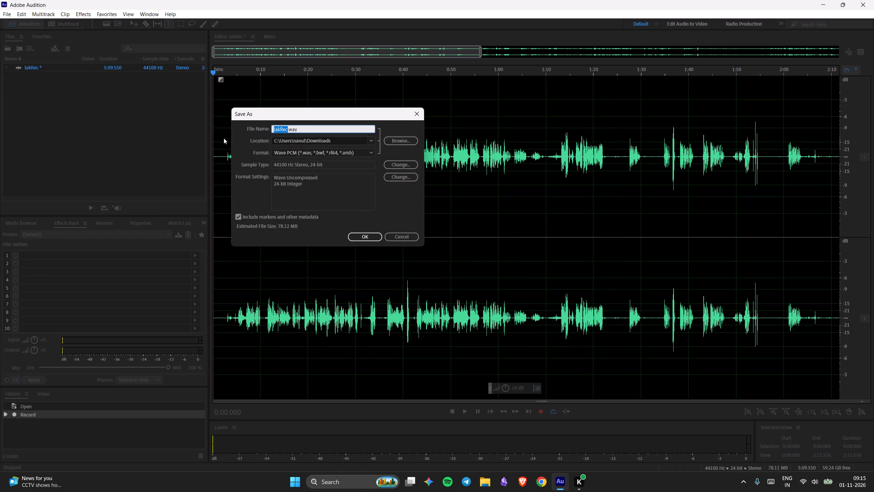
click(399, 140)
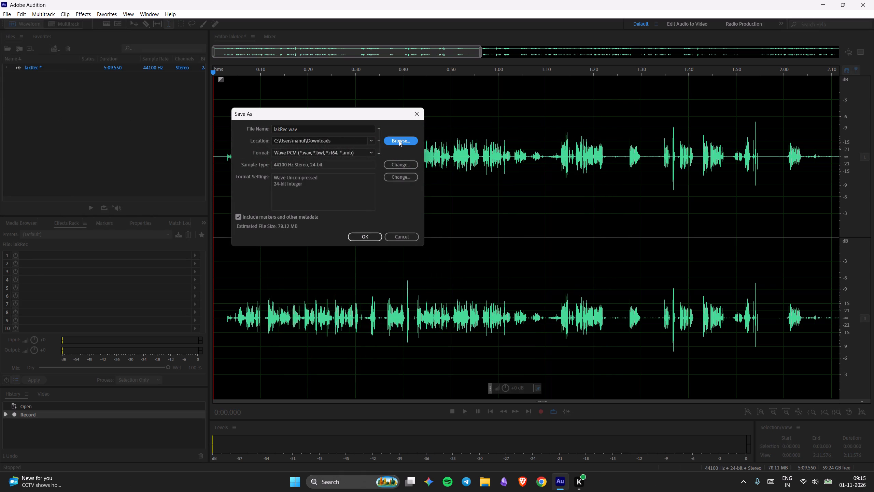
click(336, 206)
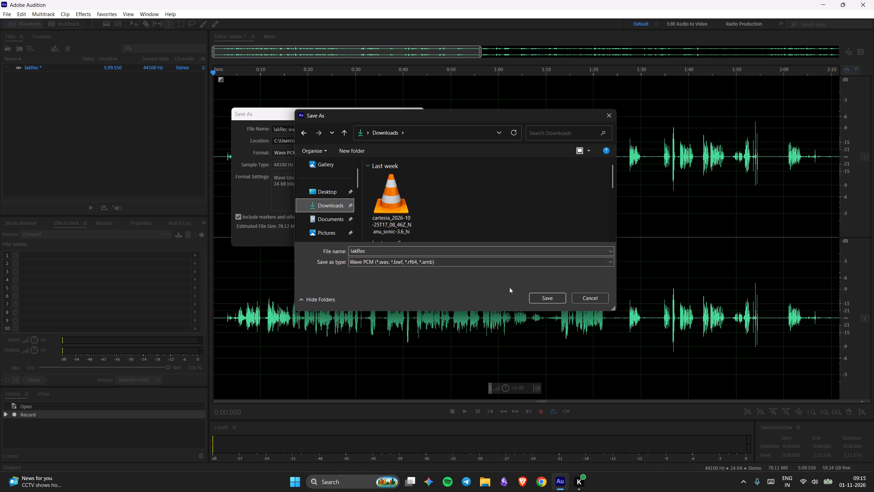
click(538, 293)
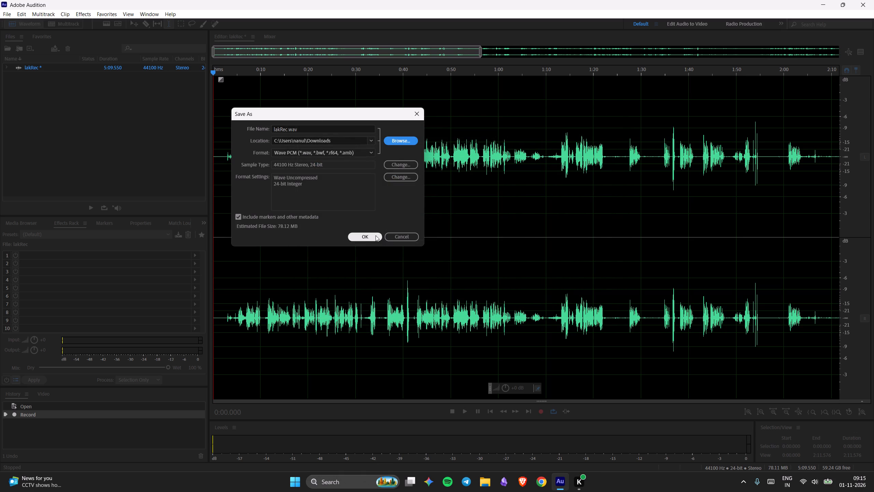
click(373, 237)
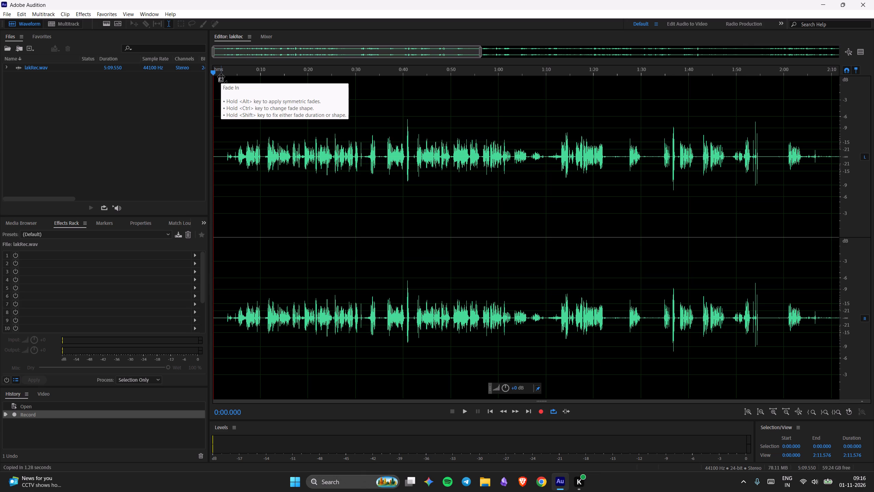
Play lakRec.wav from the start and replay it from about 0:05 to locate where the first phrase begins.
key(space)
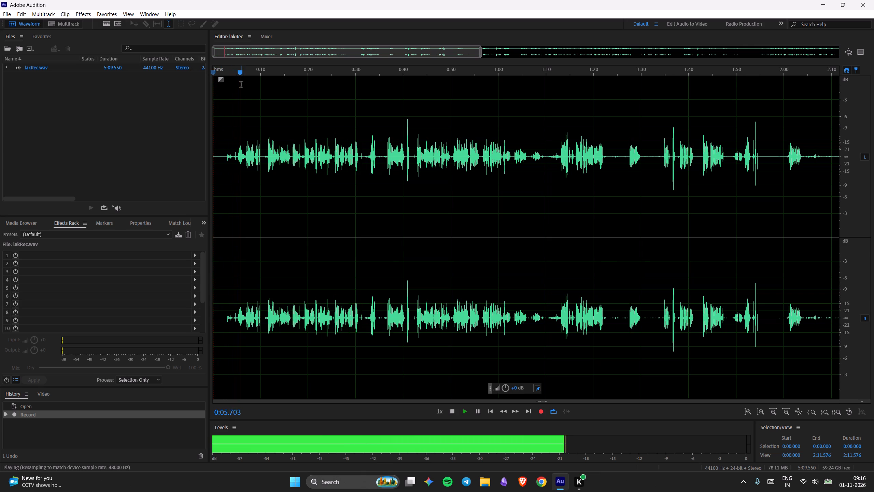
scroll(239, 265, up, 4)
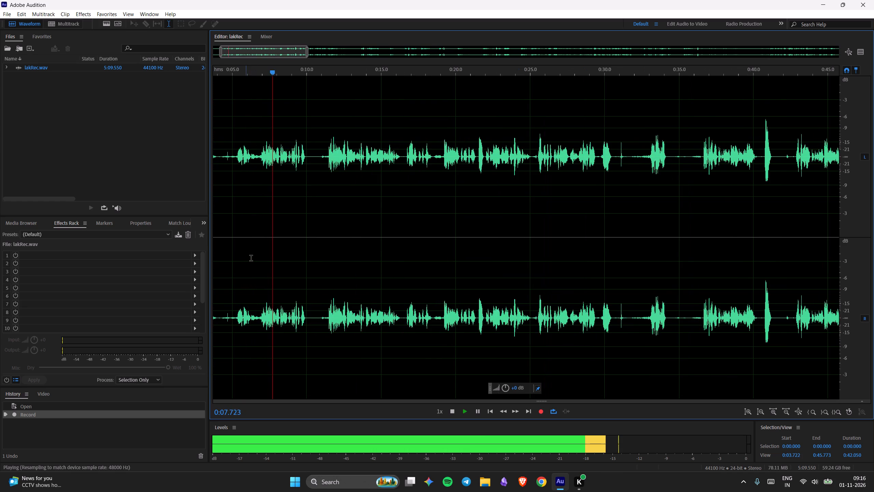
scroll(251, 258, up, 3)
scroll(338, 244, down, 1)
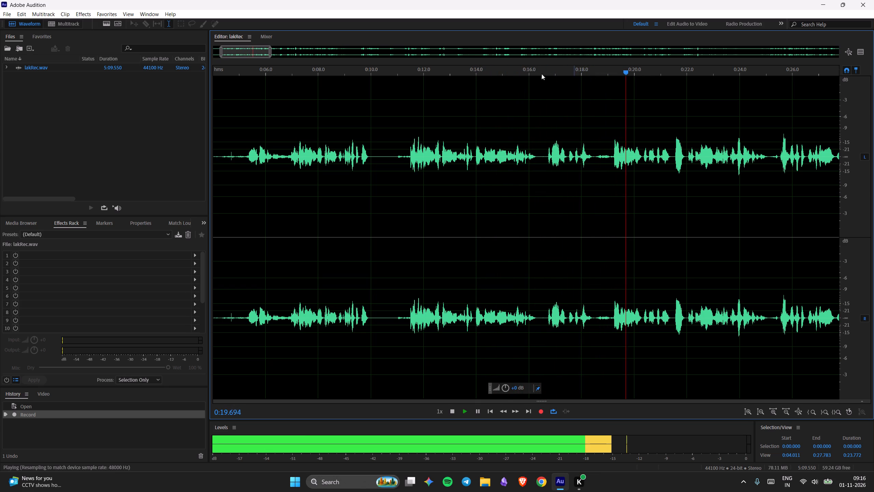
click(257, 77)
click(248, 76)
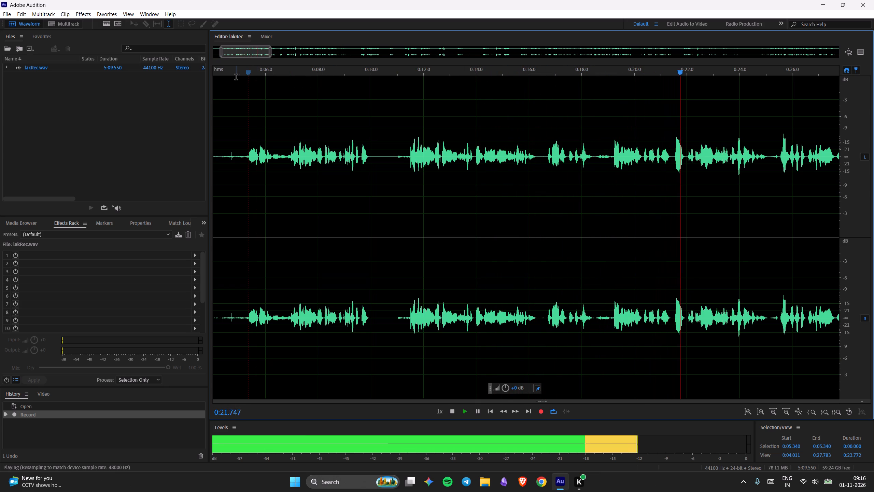
click(236, 78)
double_click(237, 78)
click(238, 75)
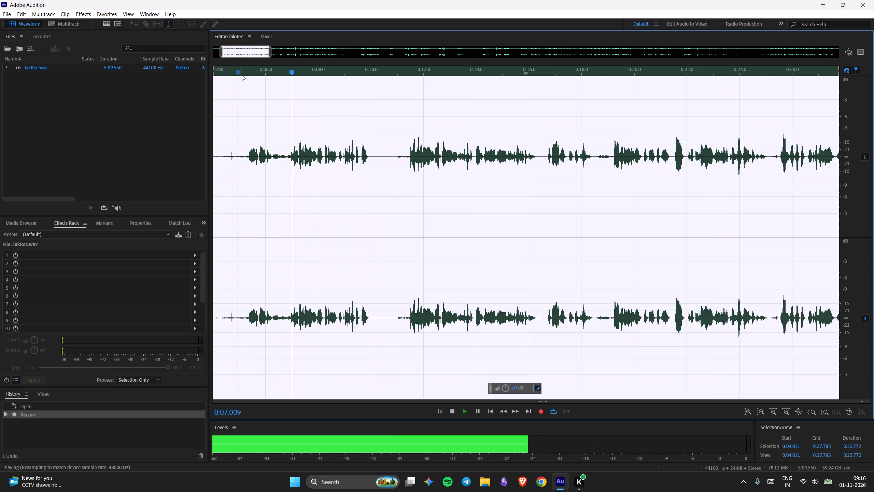
click(242, 75)
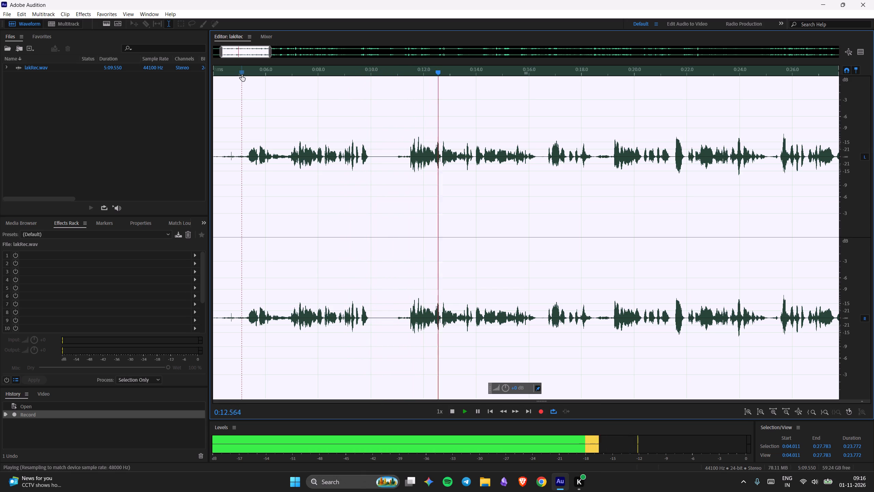
click(242, 75)
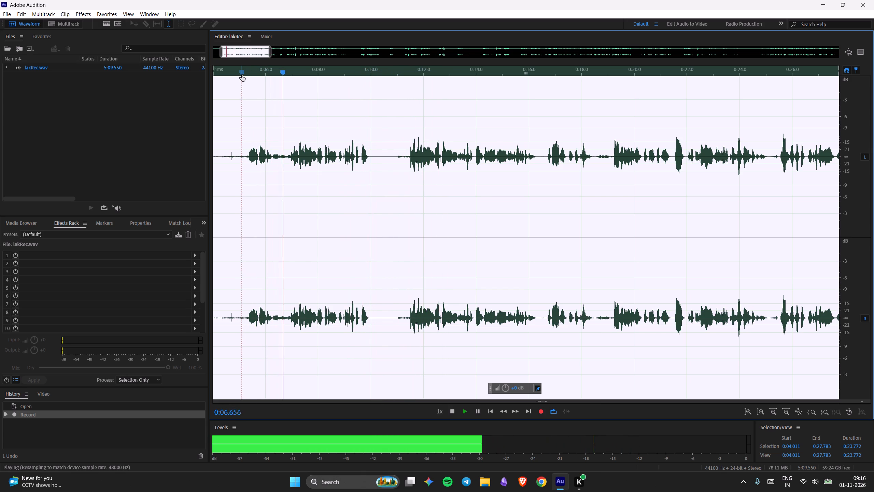
click(242, 75)
key(space)
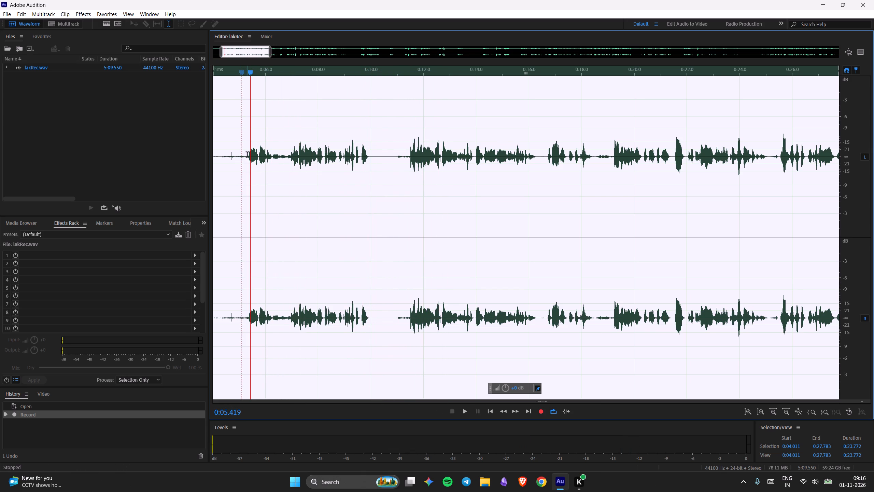
Select the lead-in from 0:00 to about 0:05.3, just before the first phrase, and lower its gain to silence.
scroll(247, 155, up, 8)
click(240, 71)
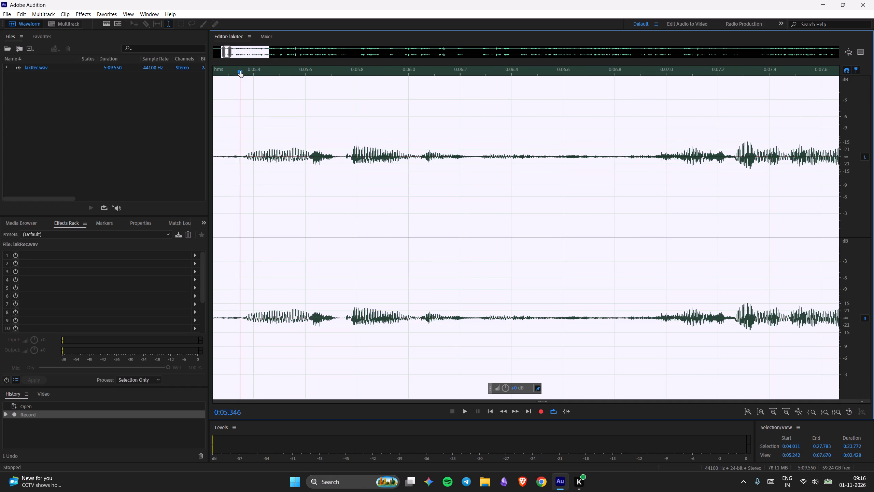
key(space)
click(238, 73)
key(space)
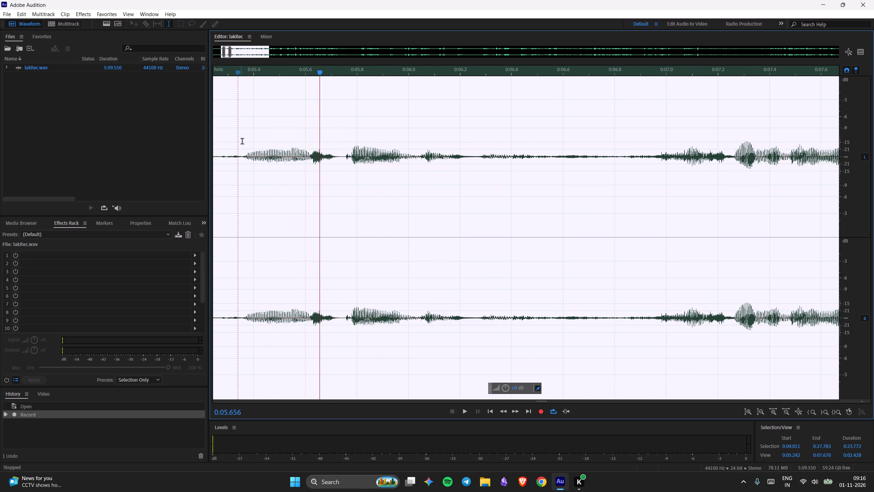
scroll(242, 143, down, 5)
drag(241, 156, 160, 169)
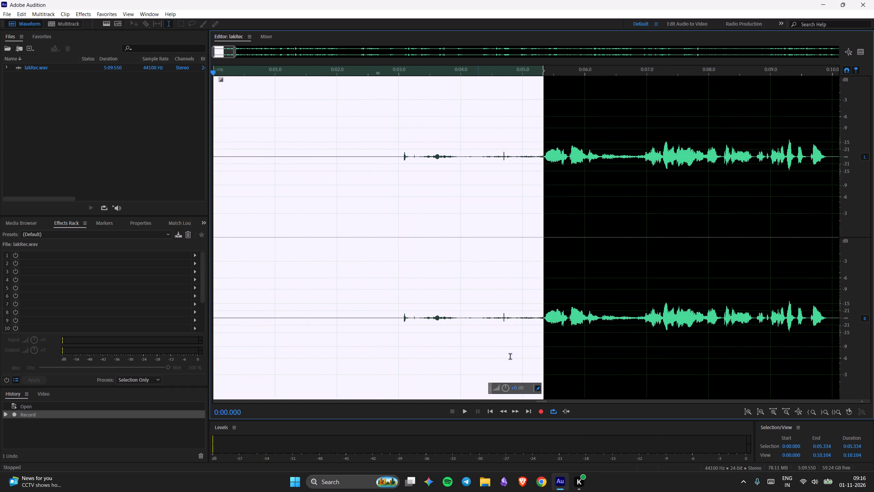
drag(517, 391, 358, 396)
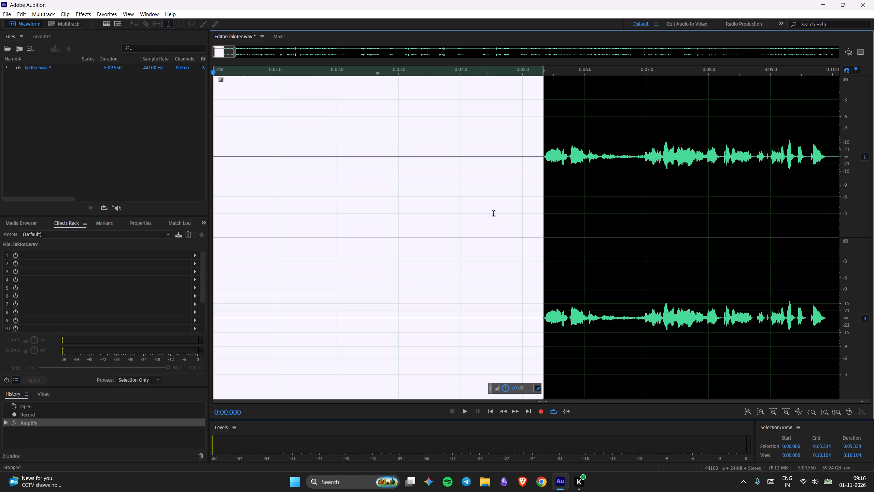
Play the first phrase from about 0:05.2 to check the transition out of the silenced lead-in.
click(535, 75)
key(space)
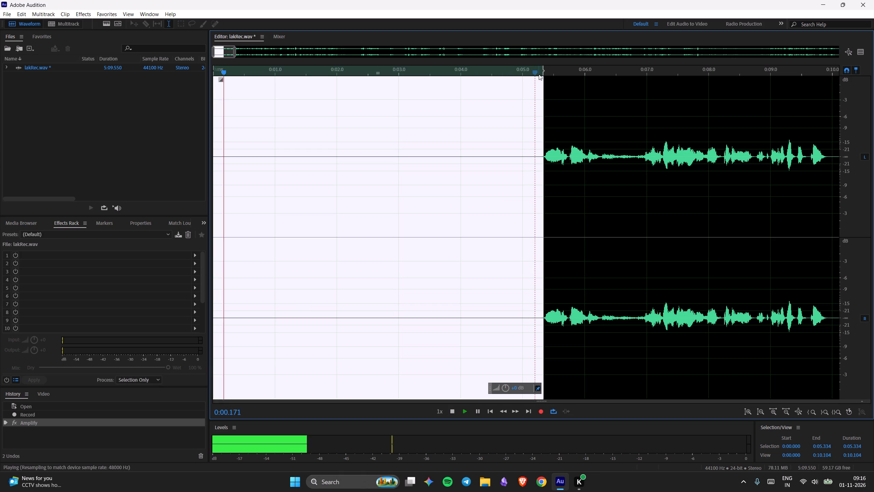
click(551, 87)
click(535, 77)
key(space)
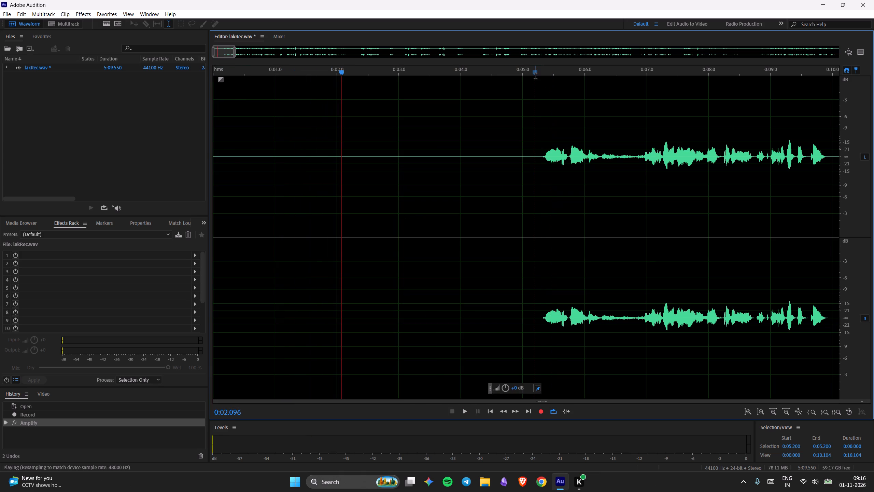
click(535, 77)
click(537, 78)
key(space)
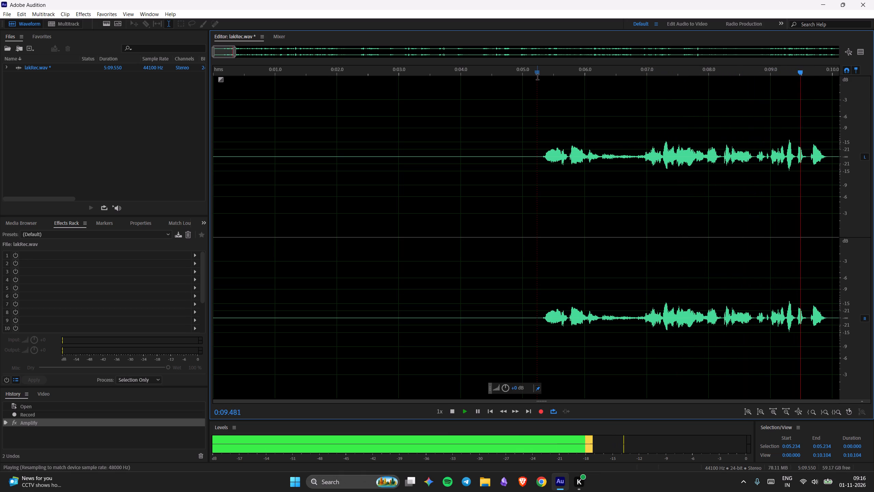
key(space)
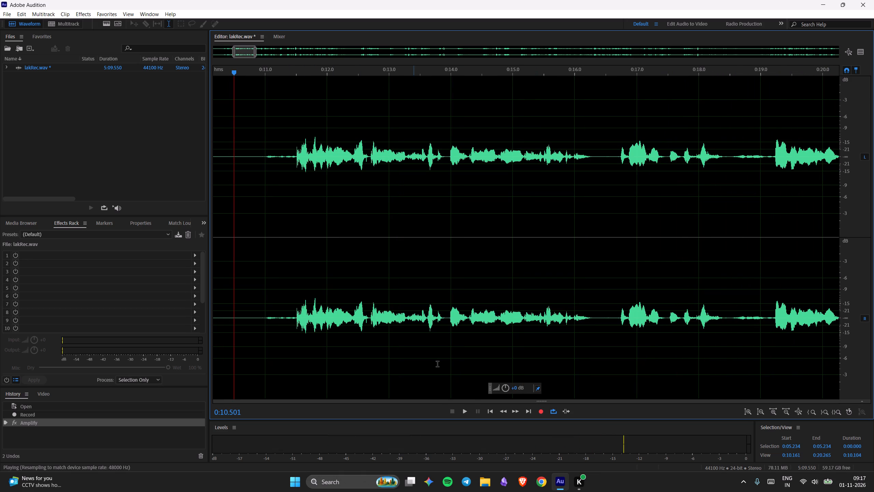
Replay the beginning of the first phrase several times from about 0:05.2 to examine its opening words.
drag(247, 54, 231, 54)
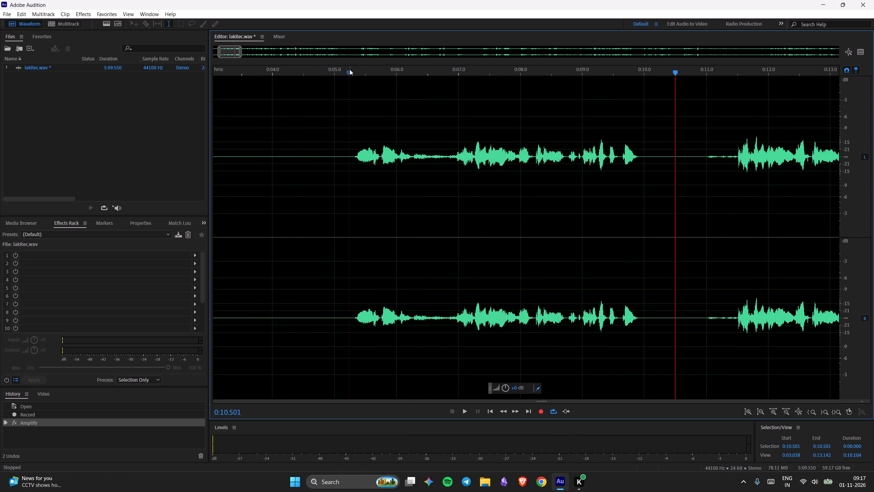
click(347, 69)
key(space)
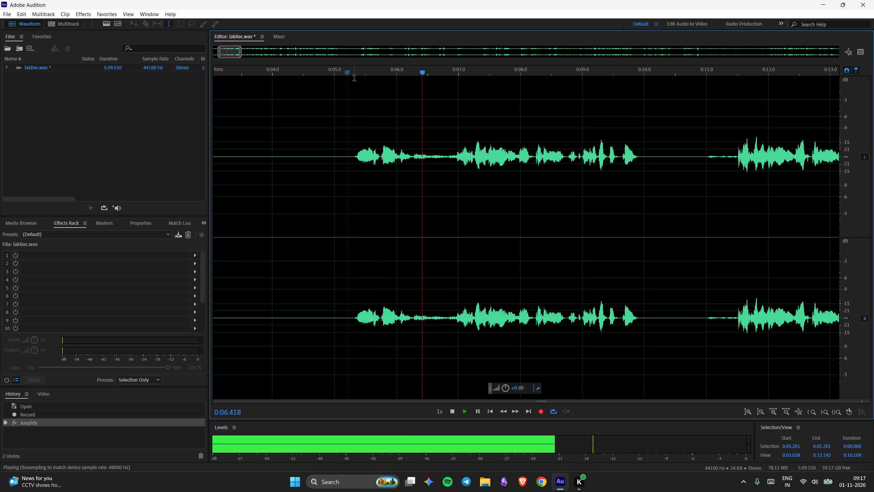
click(354, 79)
click(351, 75)
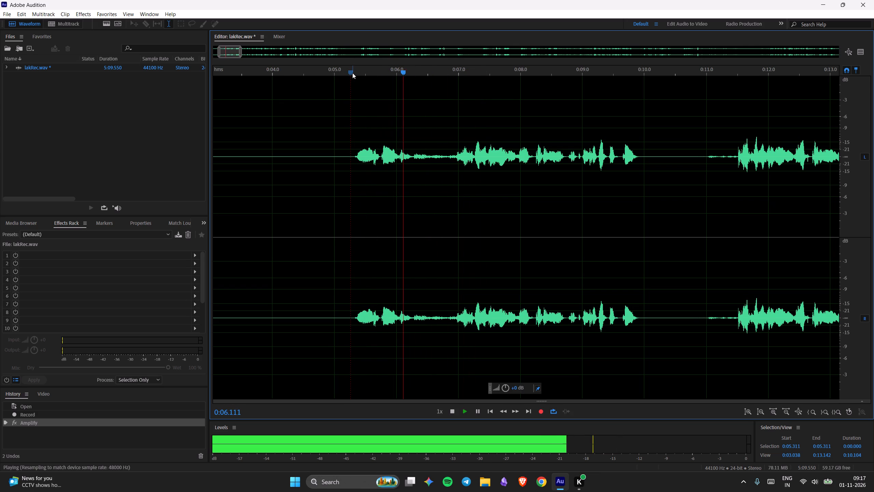
click(352, 73)
click(352, 73)
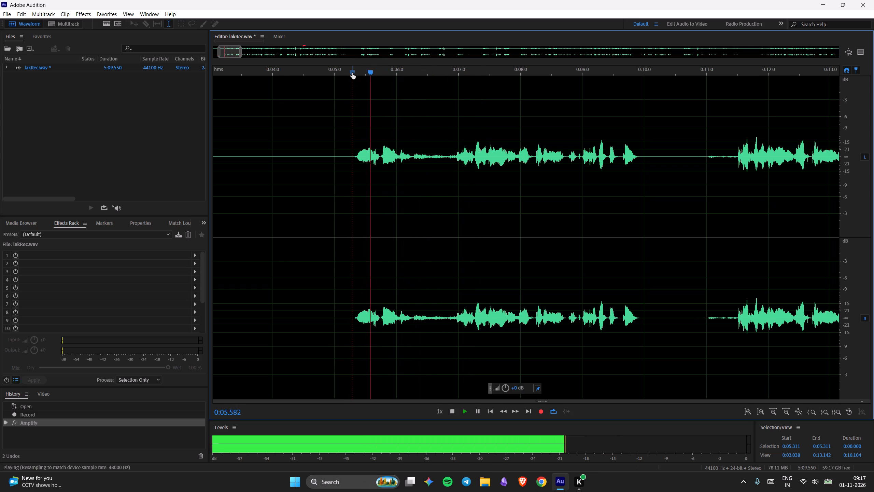
key(space)
key(space)
key(space)
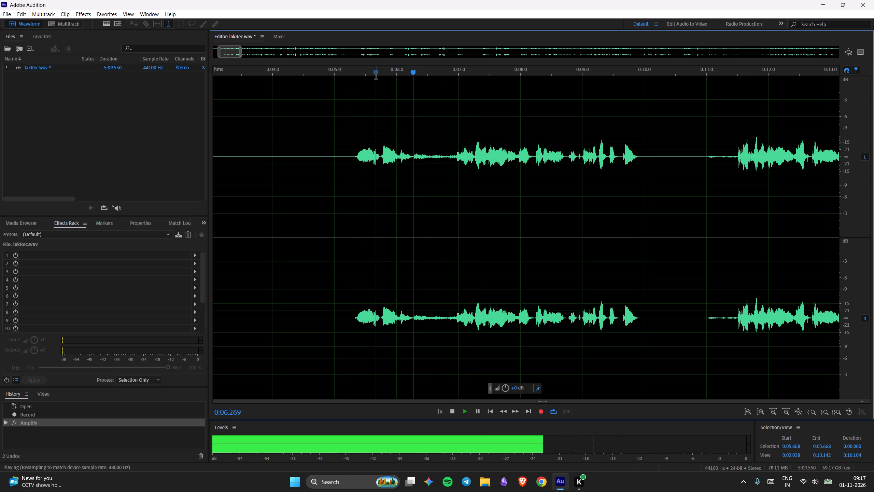
key(space)
key(space)
Replay the stretch around 0:06.5 to 0:07.0 several times to locate where the opening words end.
click(432, 71)
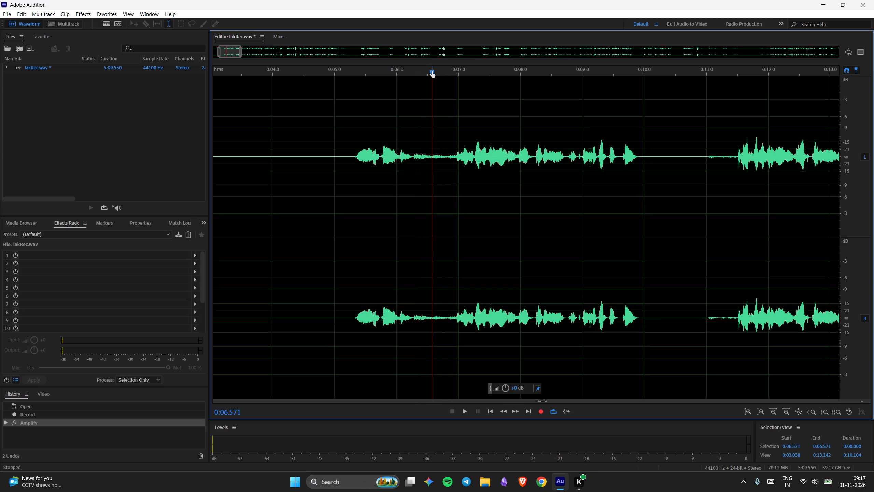
key(space)
key(space)
click(432, 71)
click(429, 72)
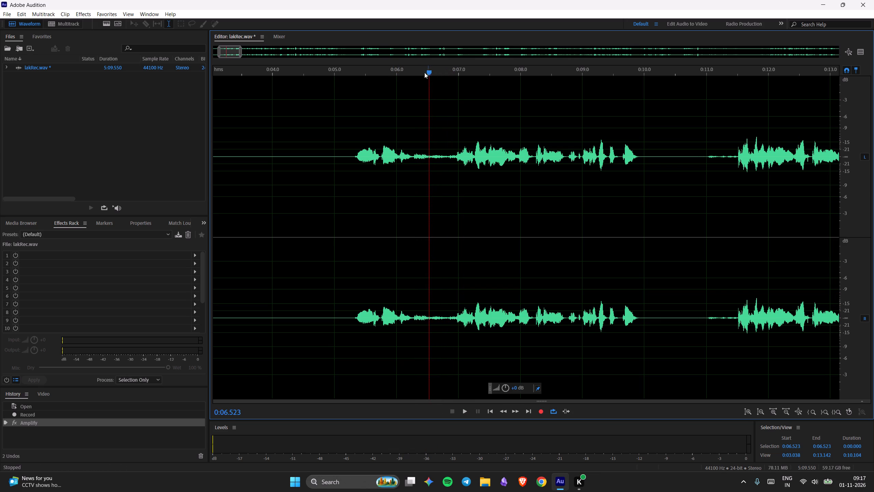
click(424, 72)
key(space)
click(424, 72)
key(space)
click(431, 73)
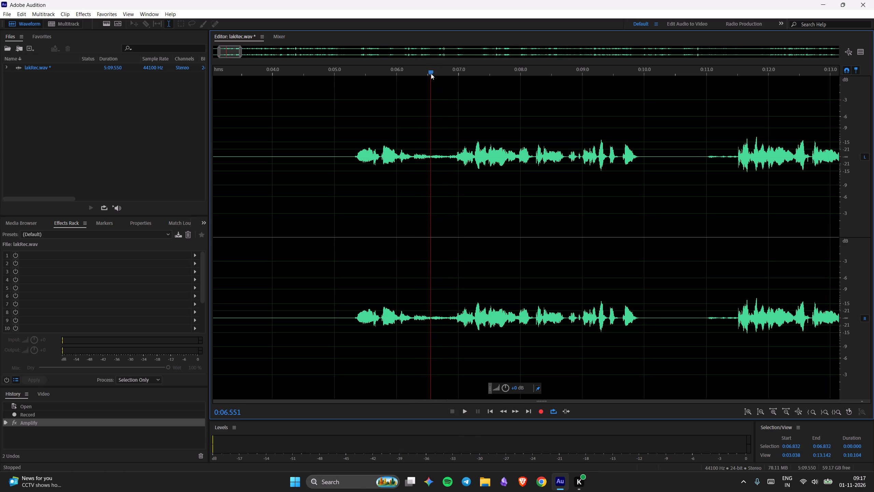
key(space)
key(space)
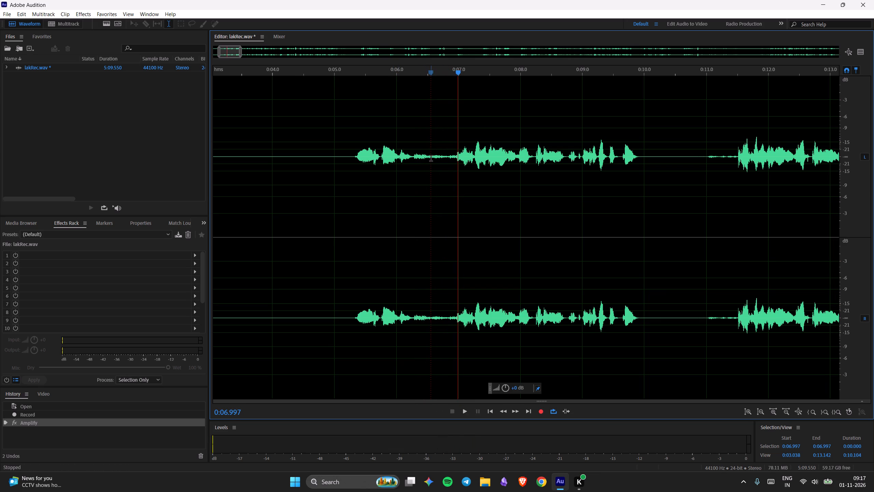
Delete the passage from about 0:06.5 to 0:11.2, between the opening words and the phrase that follows.
drag(430, 159, 718, 183)
right_click(578, 255)
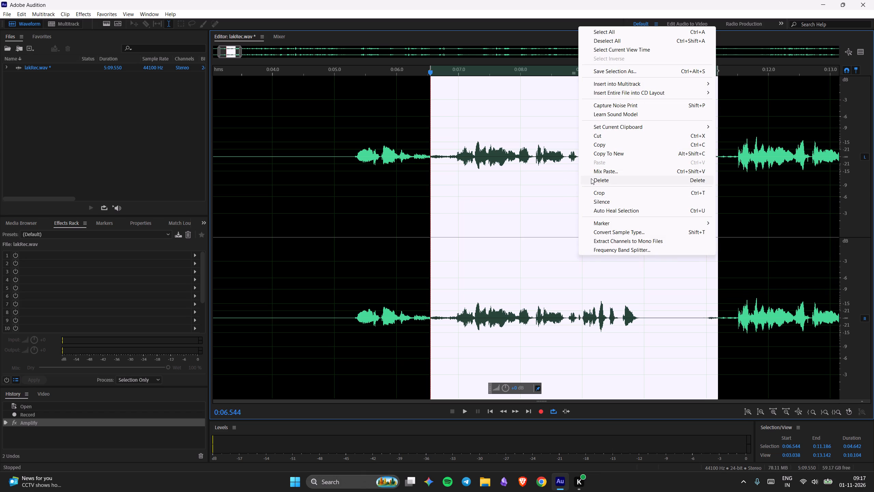
key(Delete)
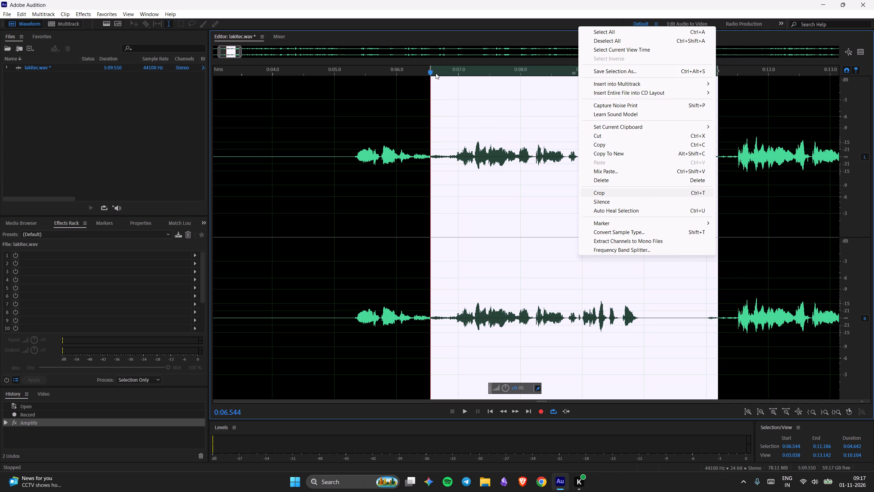
click(431, 71)
key(Delete)
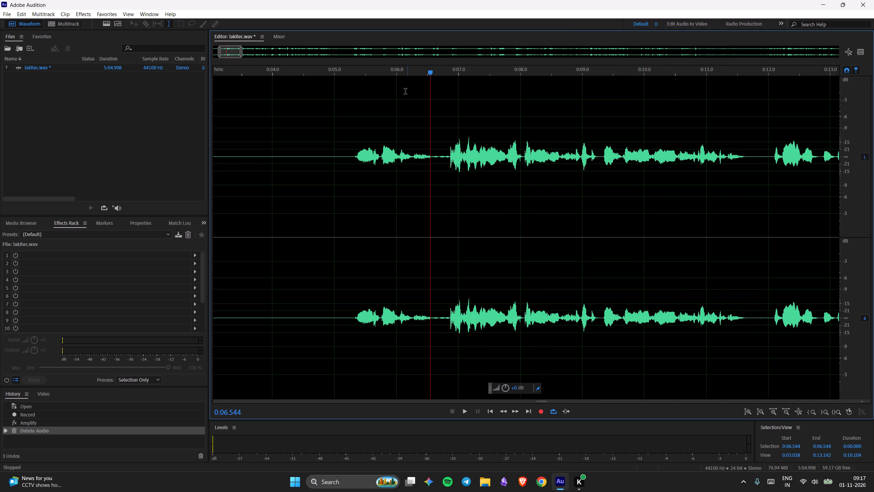
Replay the join from about 0:05.9 to examine the gap between the opening words and the following phrase.
click(396, 74)
key(space)
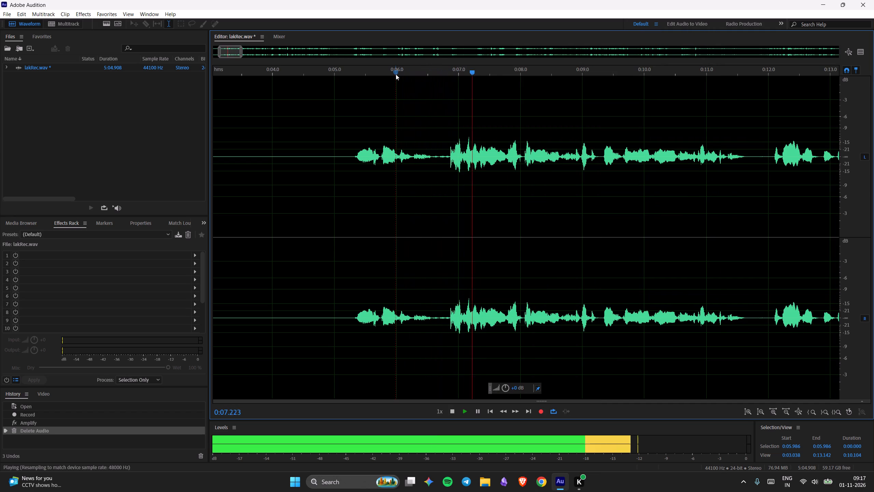
key(space)
click(392, 72)
key(space)
key(space)
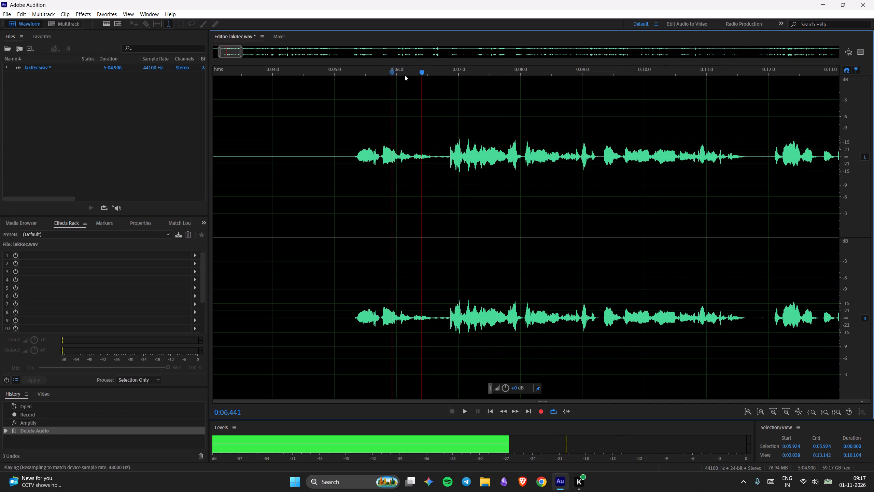
key(space)
key(space)
key(space)
key(space)
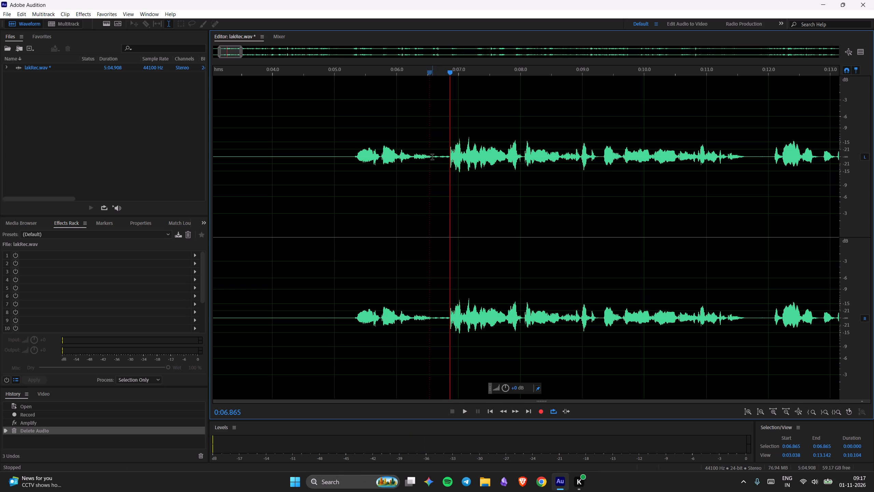
Delete the remaining quiet gap from about 0:06.57 to 0:06.85, right before the louder phrase.
drag(432, 158, 450, 168)
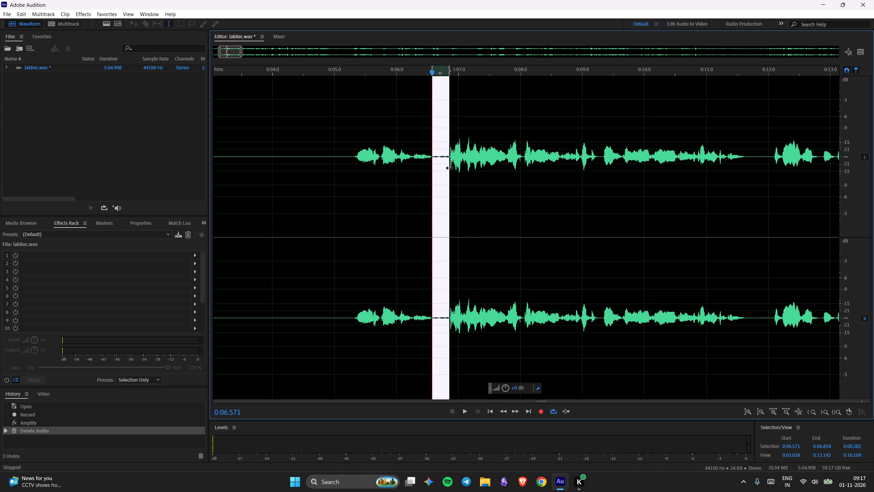
key(Delete)
Play the shortened opening from about 0:05.6 and listen on through the following phrases to about 0:14.9.
click(371, 76)
key(space)
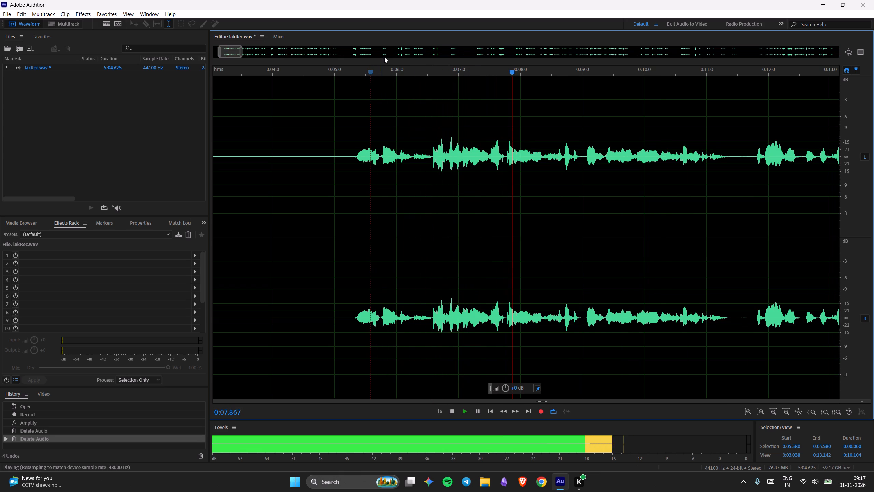
click(352, 67)
click(352, 73)
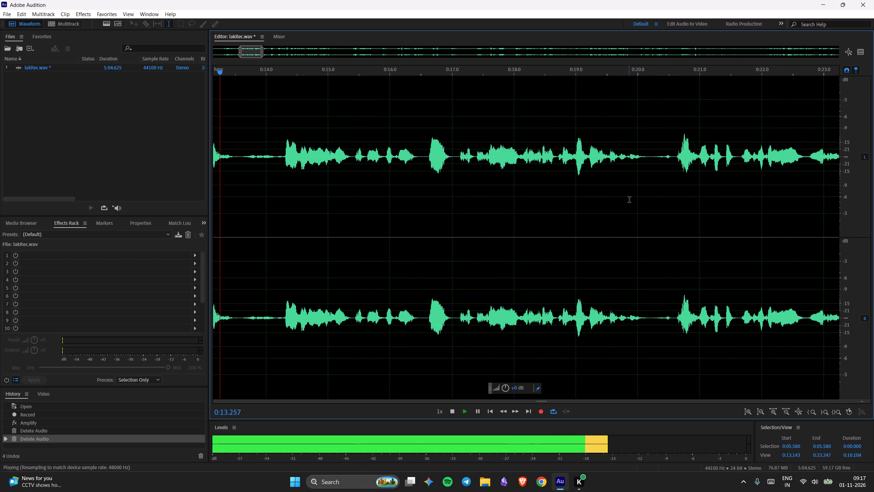
key(space)
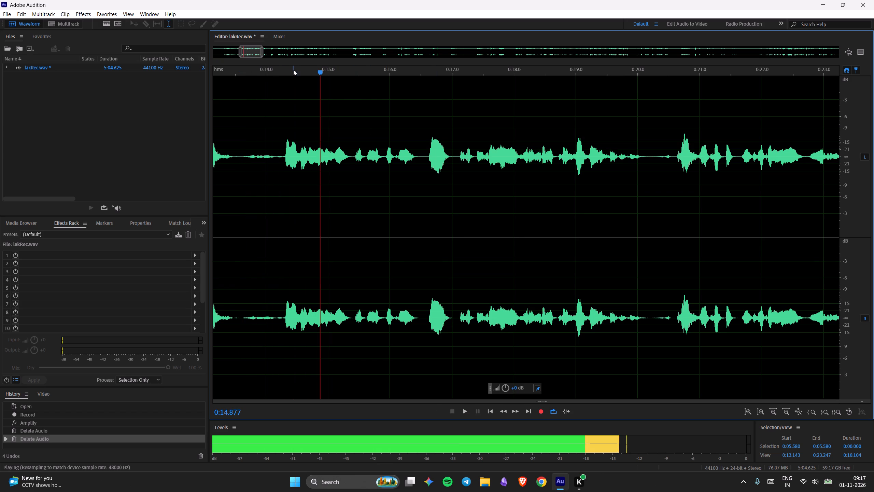
Return to the phrase between about 0:09.3 and 0:12 and replay it to locate the pause near 0:11.4.
click(293, 70)
drag(293, 70, 203, 95)
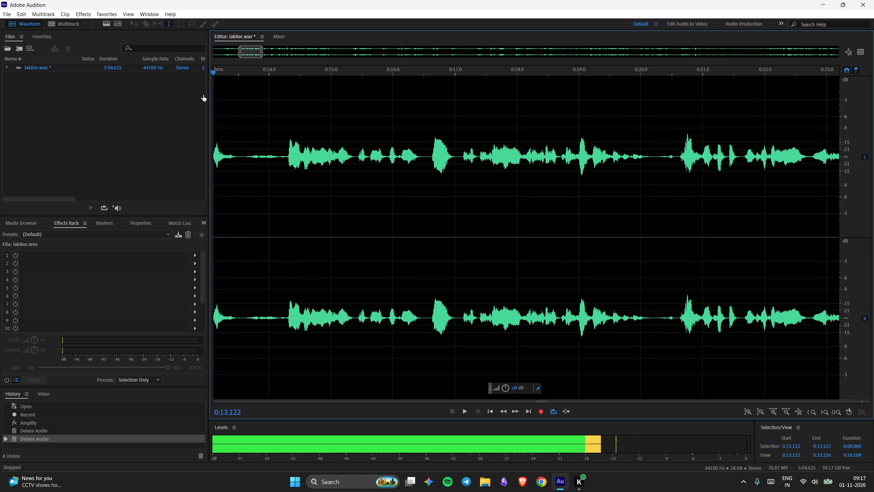
drag(203, 95, 267, 99)
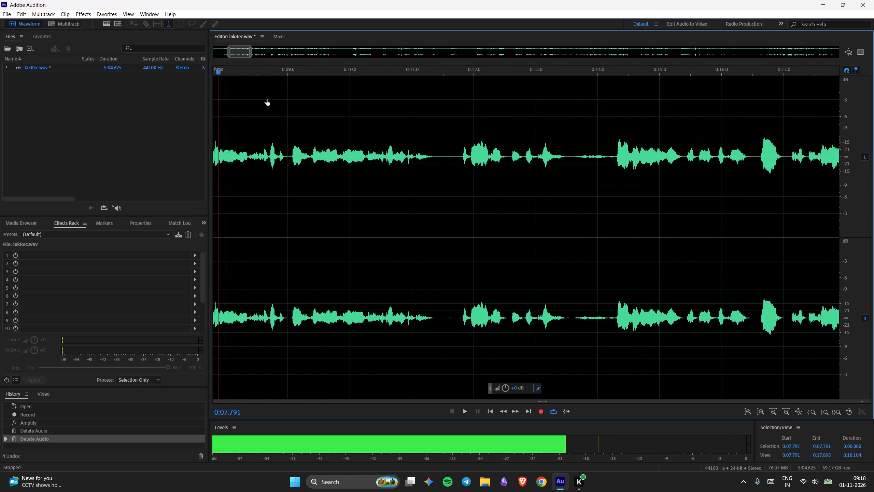
drag(267, 99, 329, 109)
key(space)
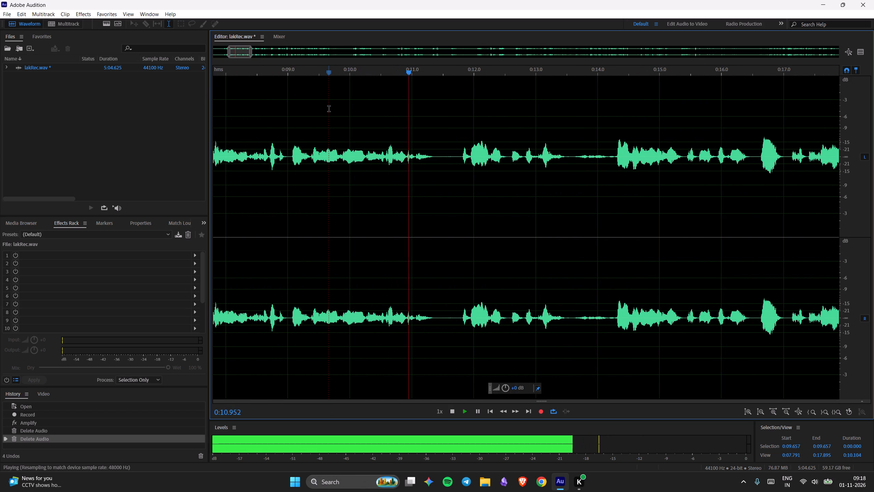
key(space)
key(space)
key(space)
key(space)
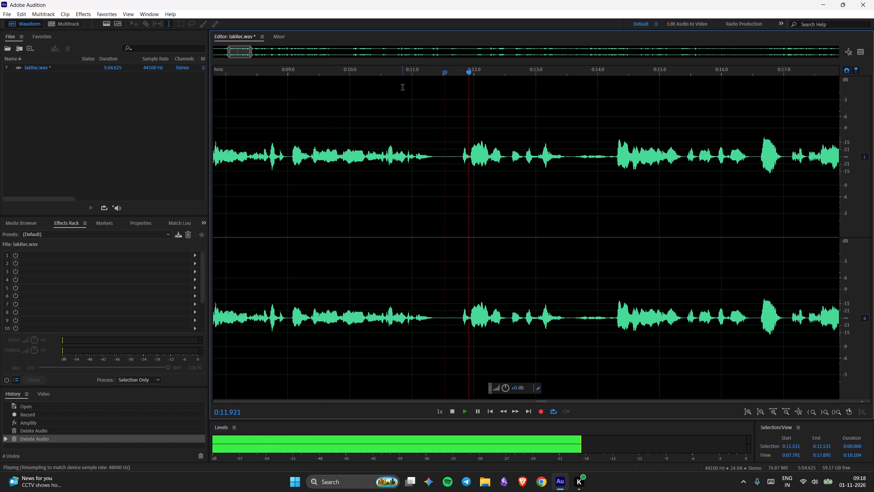
key(space)
drag(419, 76, 310, 89)
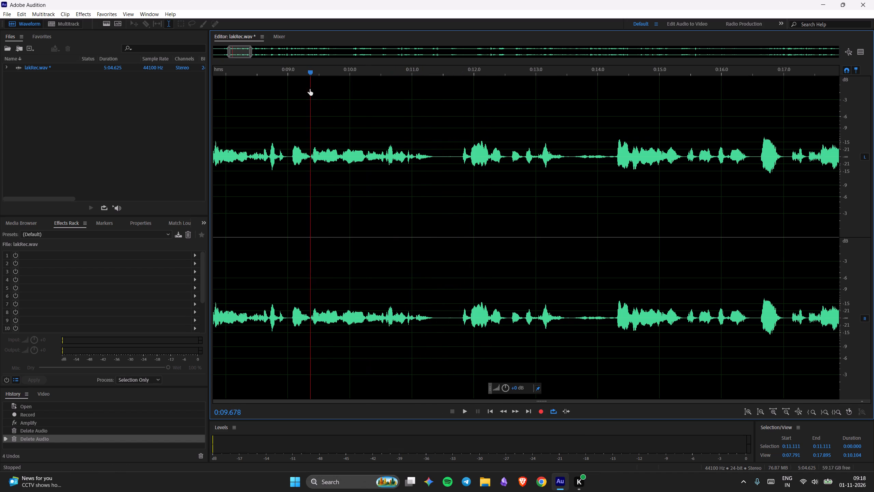
key(space)
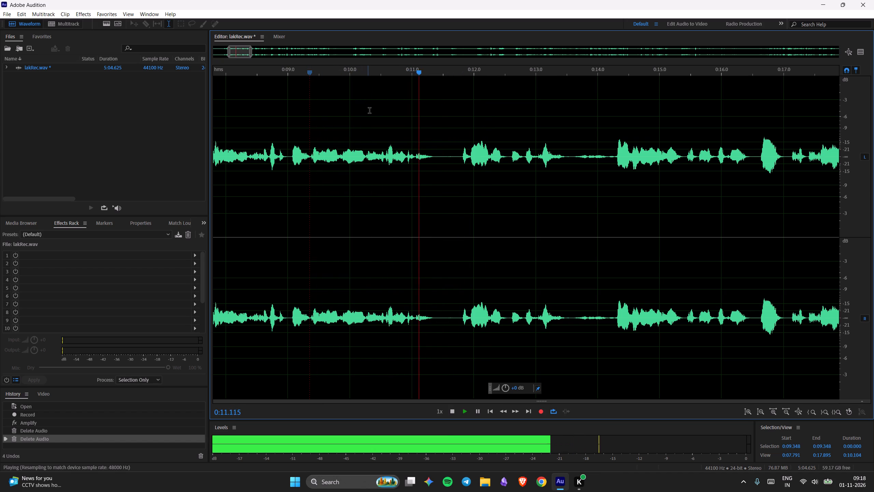
key(space)
Delete about 0.28 s of the pause starting at 0:11.4, keeping the speech on both sides.
drag(437, 157, 442, 159)
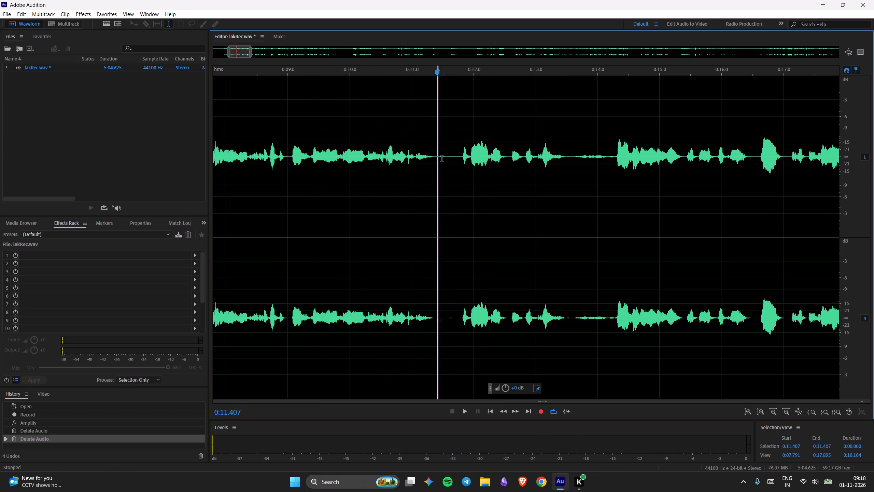
drag(442, 159, 454, 166)
key(Delete)
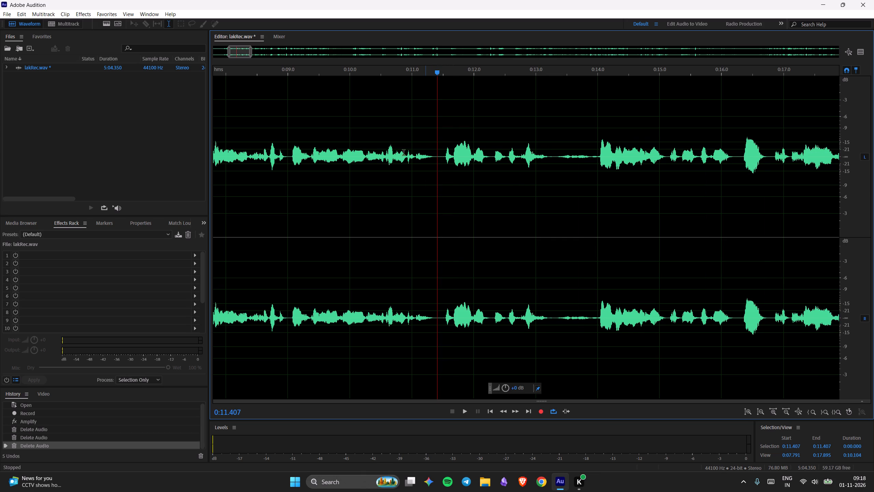
Play the shortened pause from about 0:10.6 and delete a further 0.1 s of silence starting at 0:11.4.
click(370, 68)
click(388, 76)
key(space)
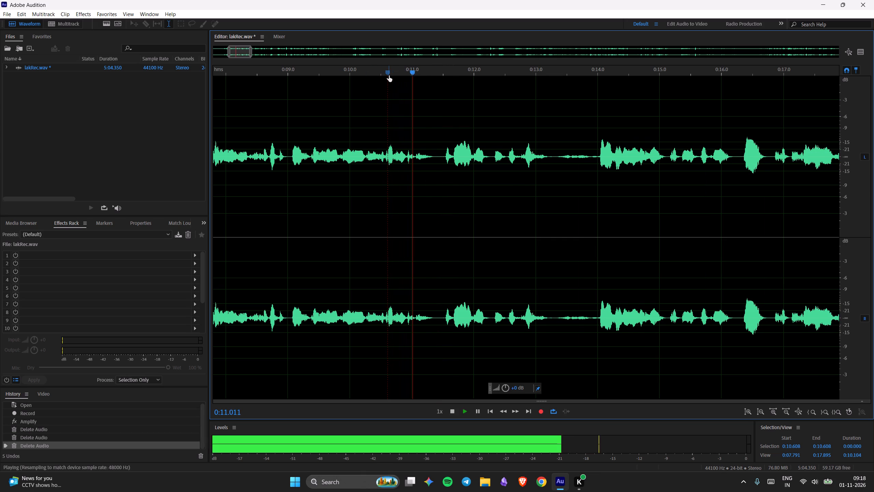
key(space)
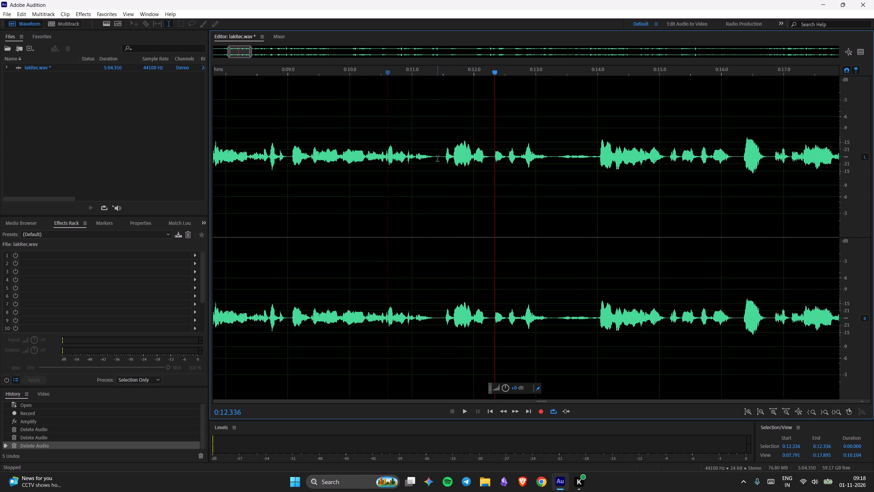
scroll(431, 114, up, 6)
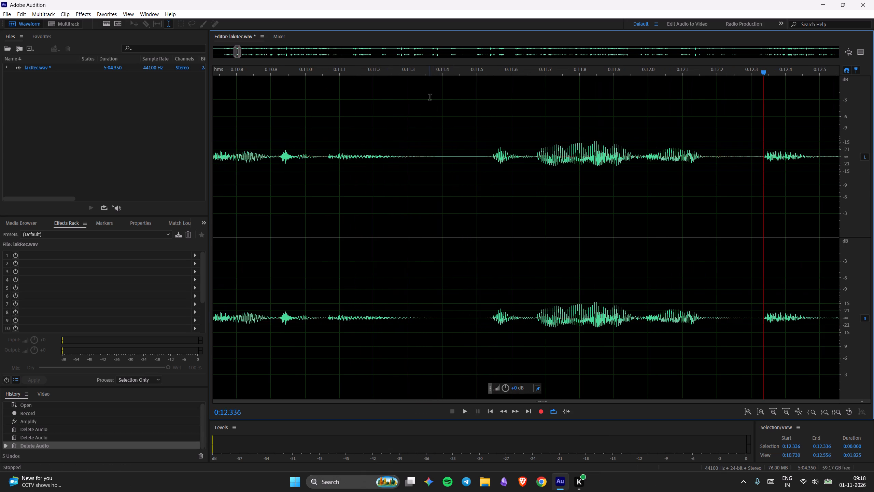
drag(441, 157, 477, 168)
key(Delete)
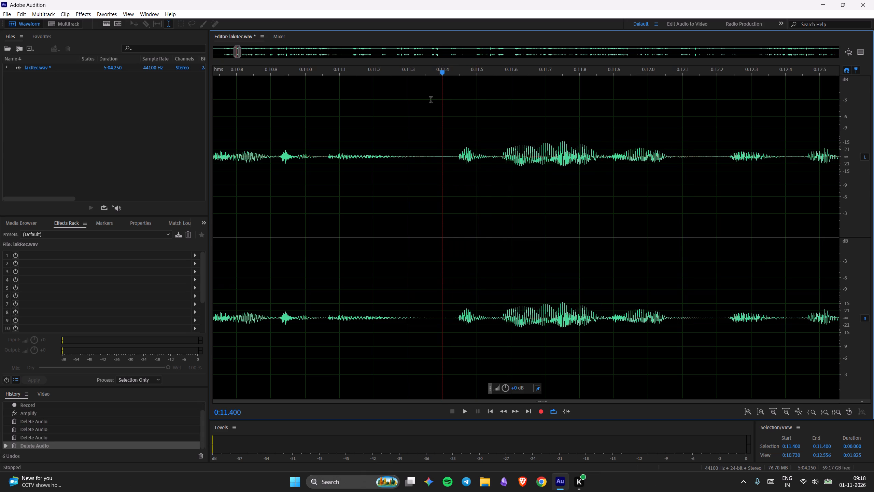
Play on from about 0:11.15 and replay the stretch around 0:13 to examine the low noise between phrases.
click(357, 70)
key(space)
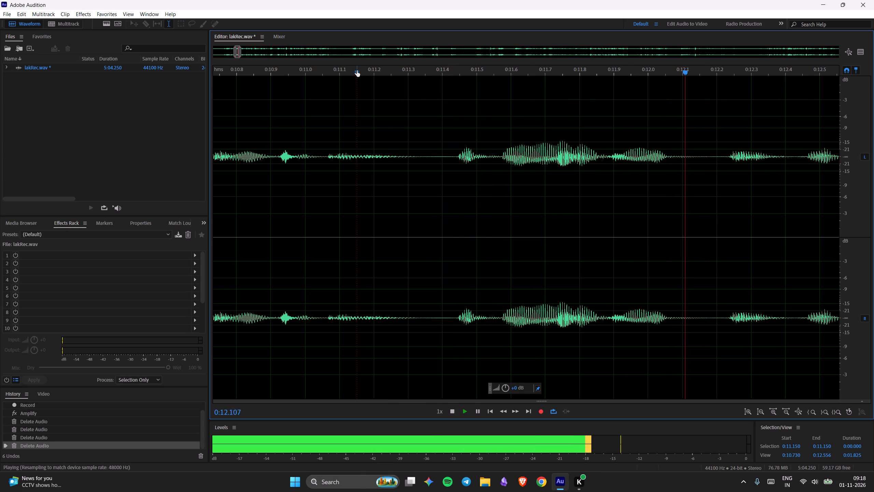
key(space)
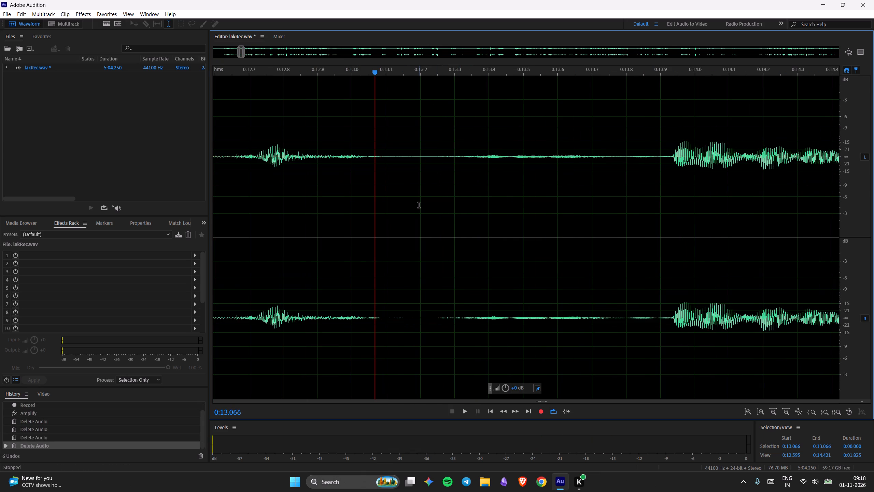
scroll(415, 202, up, 3)
scroll(415, 202, down, 9)
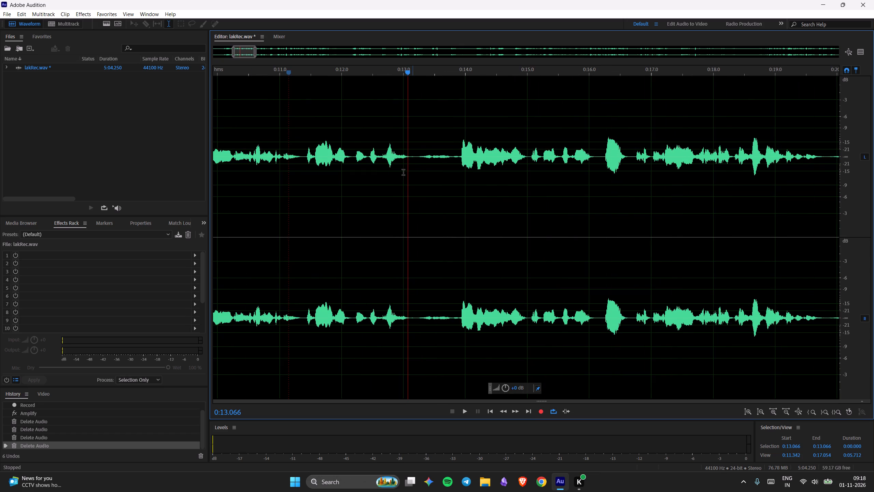
key(space)
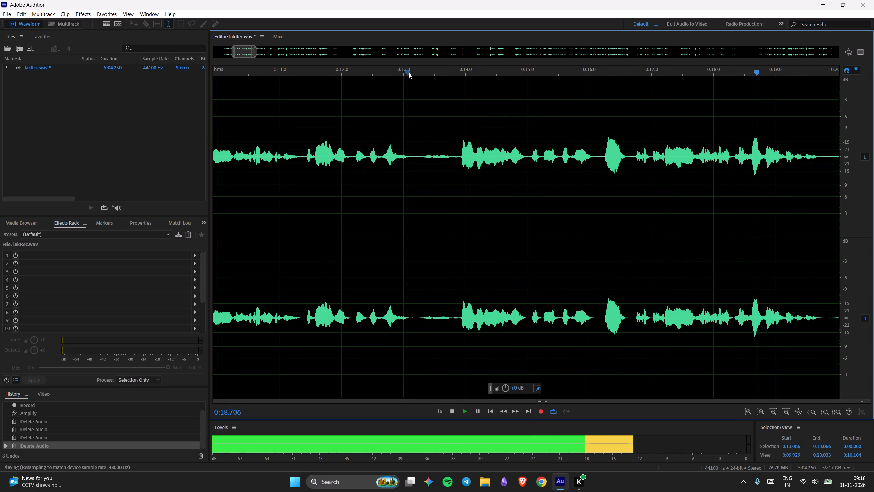
click(409, 72)
click(377, 72)
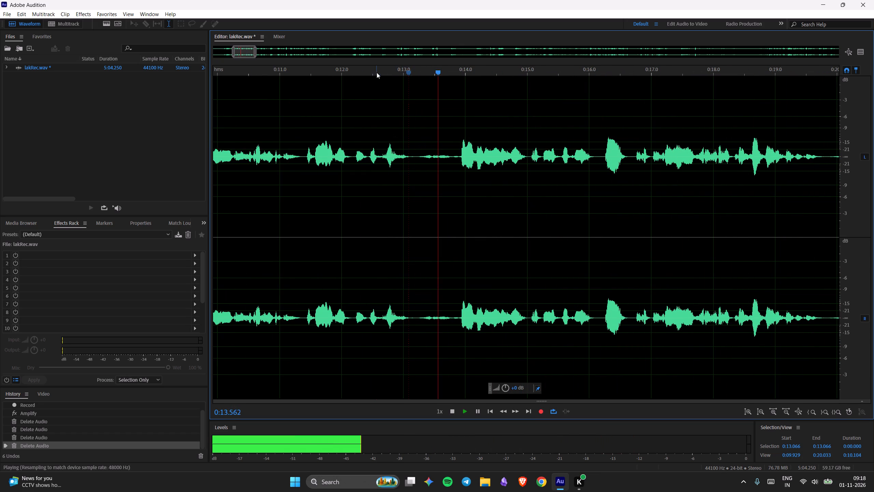
drag(400, 73, 401, 73)
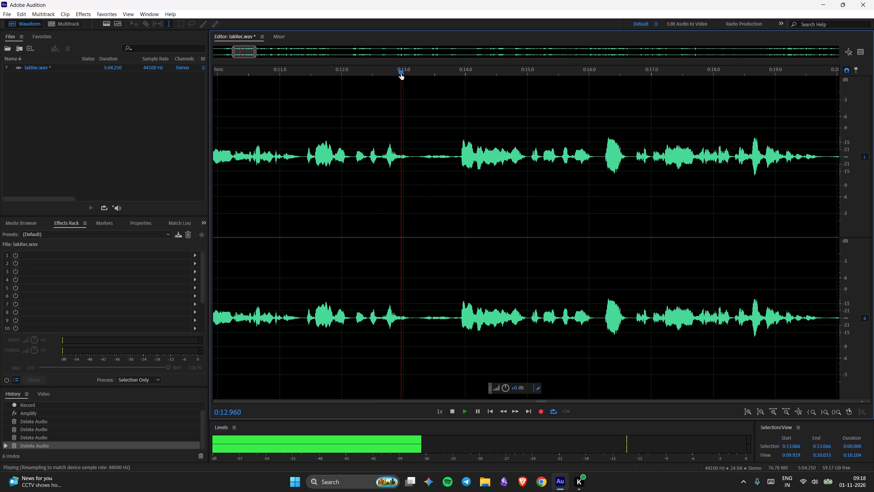
drag(401, 73, 406, 76)
key(space)
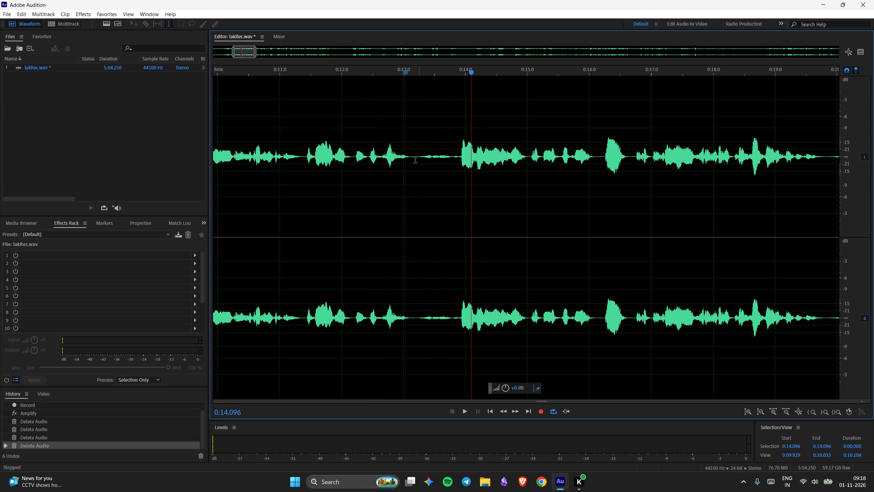
Delete about 0.22 s of the quiet gap starting at about 0:13.08.
drag(408, 157, 422, 165)
key(Delete)
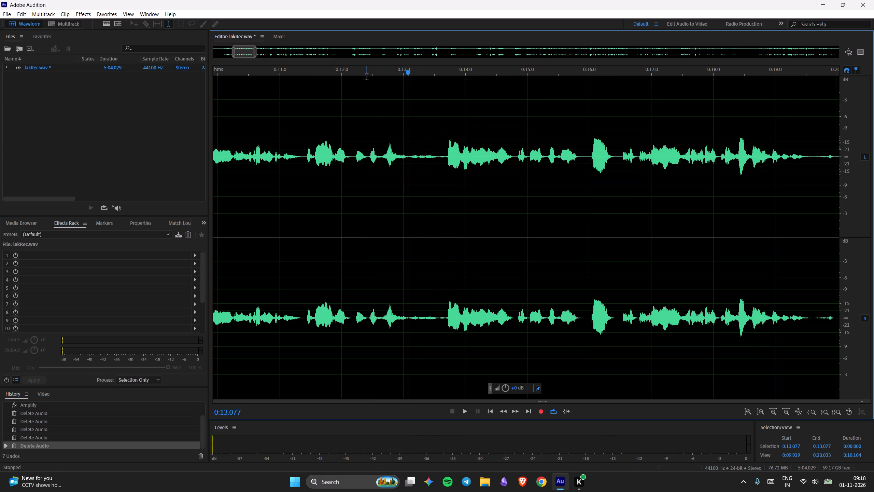
Play the passage from about 0:12.4 to 0:14 several times to examine the low noise before the phrase at 0:13.7.
click(366, 77)
key(space)
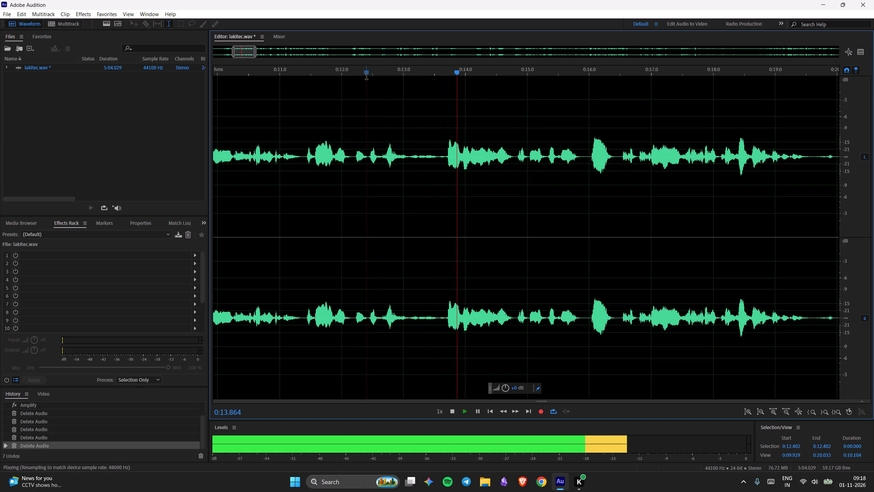
key(space)
scroll(428, 159, up, 8)
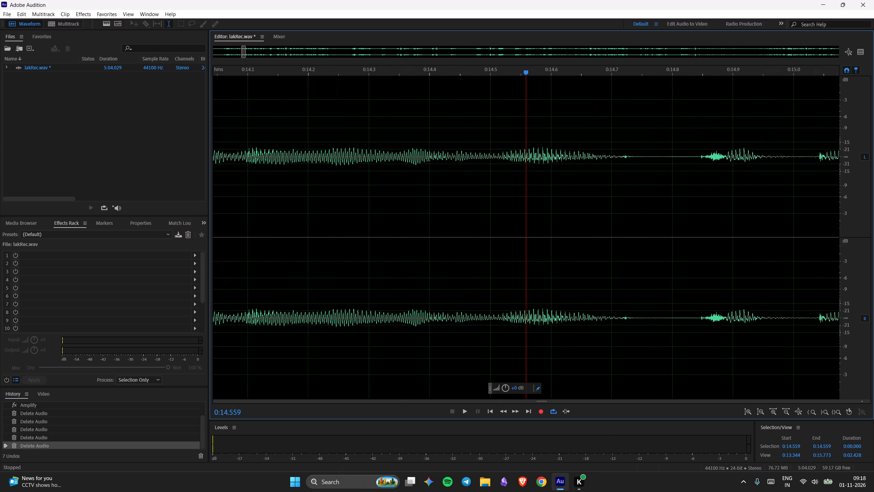
ctrl+scroll(433, 155, down, 10)
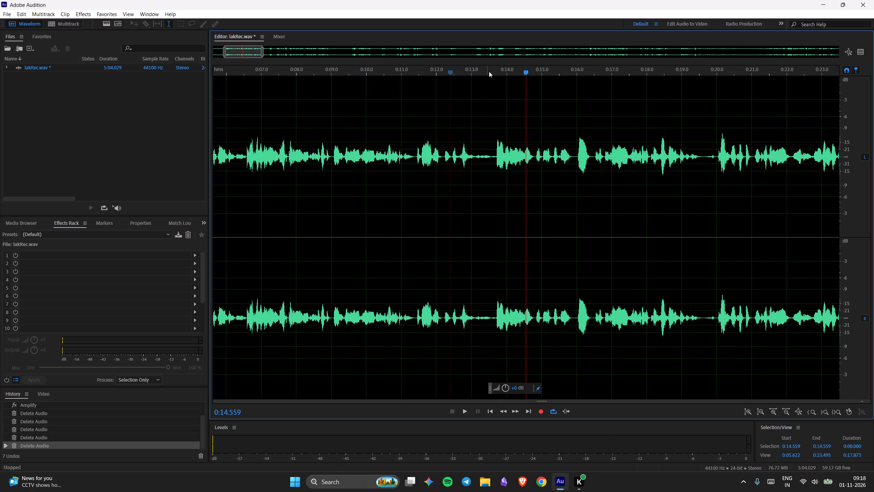
click(489, 71)
key(space)
key(space)
key(space)
key(space)
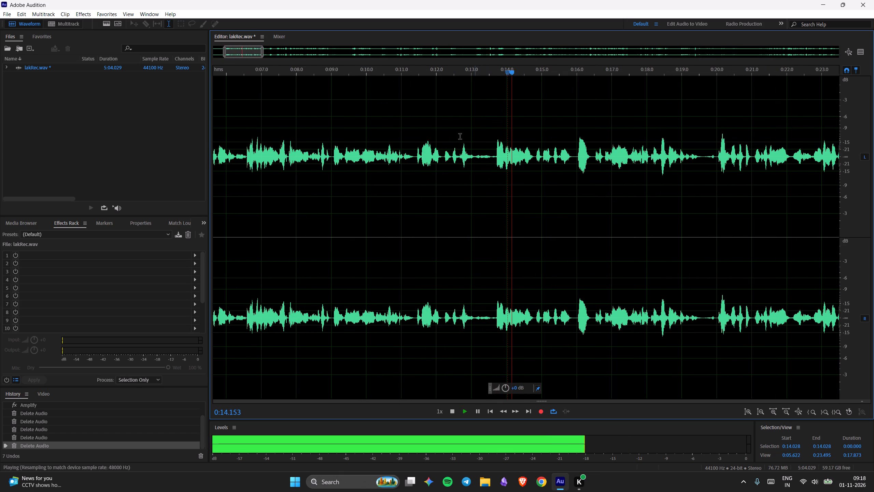
click(453, 74)
key(space)
key(space)
key(space)
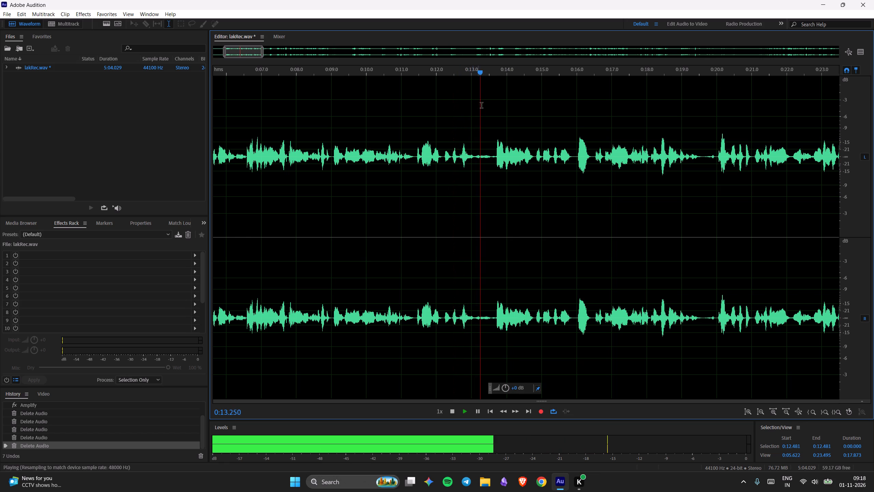
key(space)
Replay from about 0:13.23 and delete about 0.35 s of the quiet gap starting at about 0:13.25.
click(484, 76)
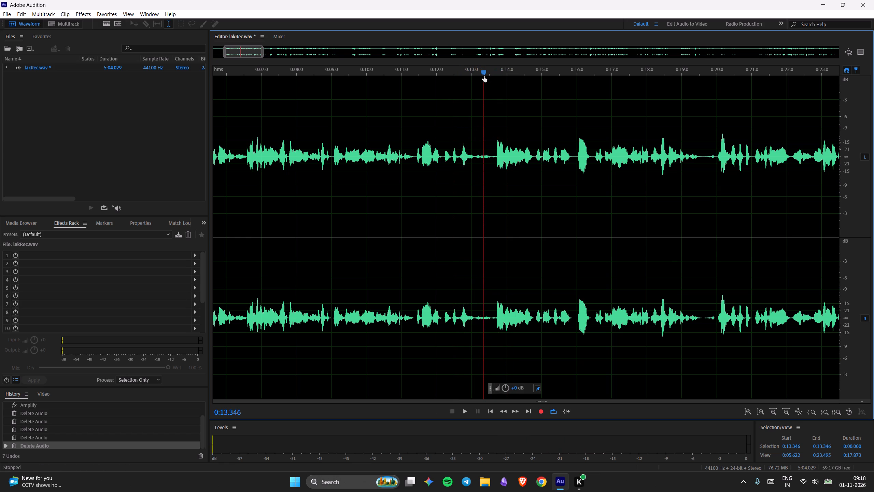
scroll(483, 147, up, 11)
scroll(475, 156, down, 5)
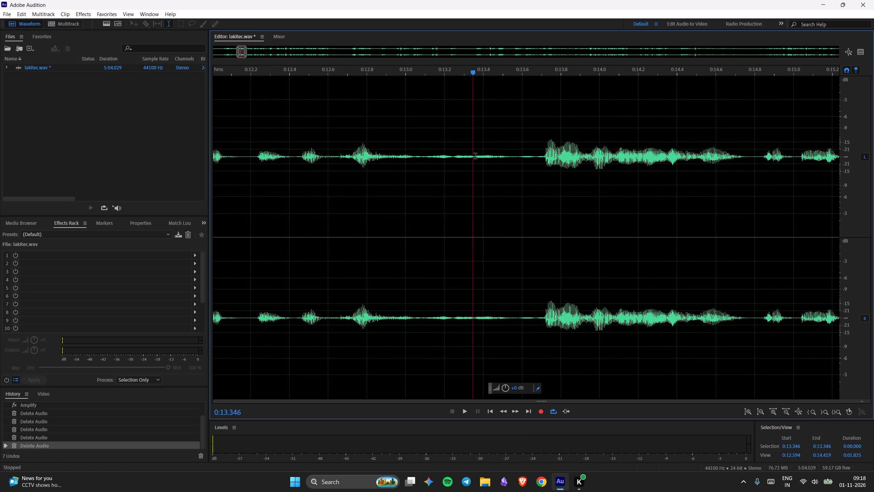
click(451, 156)
key(space)
key(space)
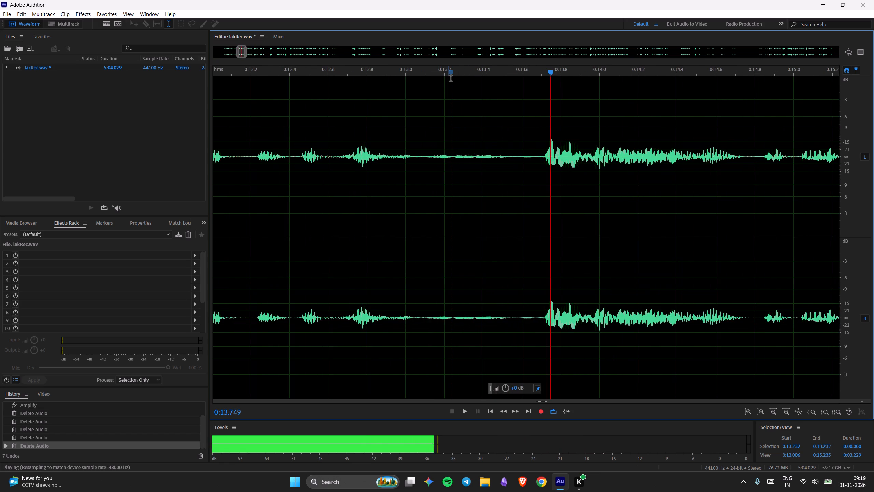
click(451, 79)
key(space)
click(451, 79)
key(space)
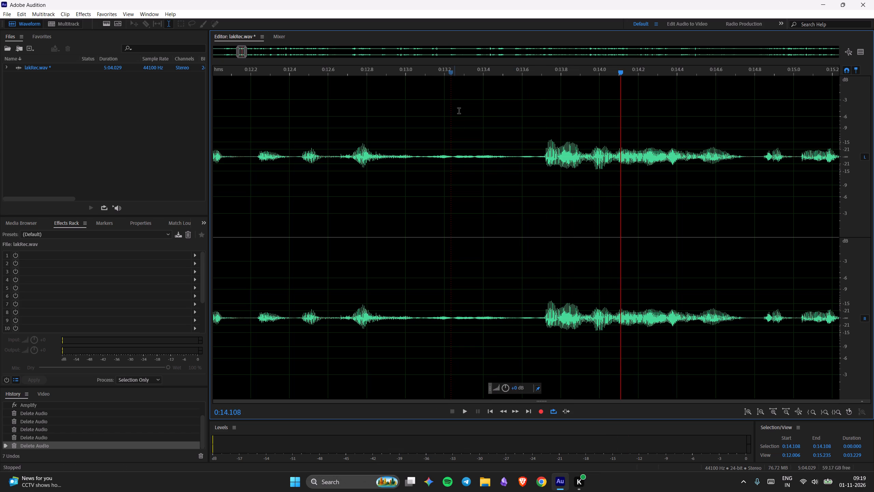
drag(453, 158, 521, 180)
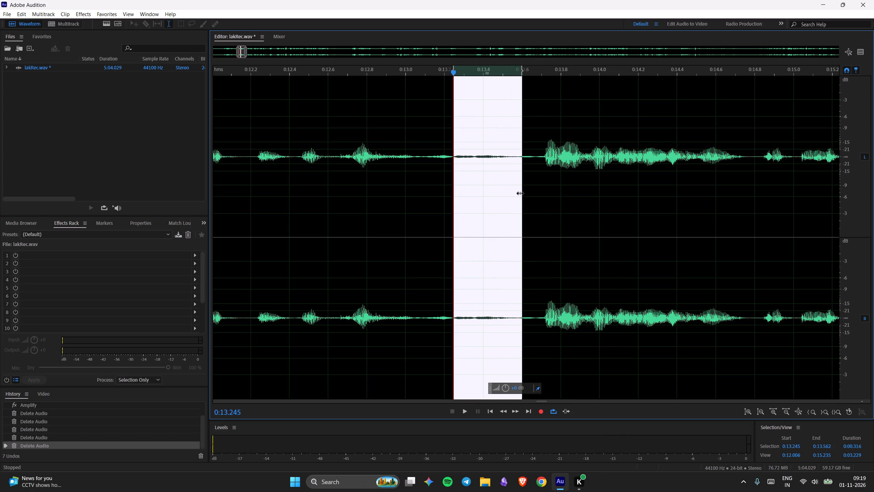
key(Delete)
Play from about 0:12.8 across the new cut and listen on to about 0:27 for further pauses.
click(370, 71)
key(space)
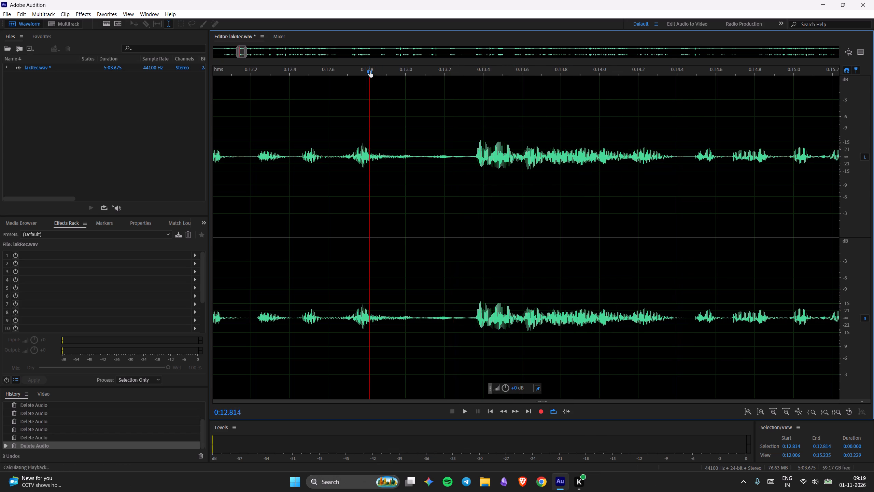
key(space)
key(space)
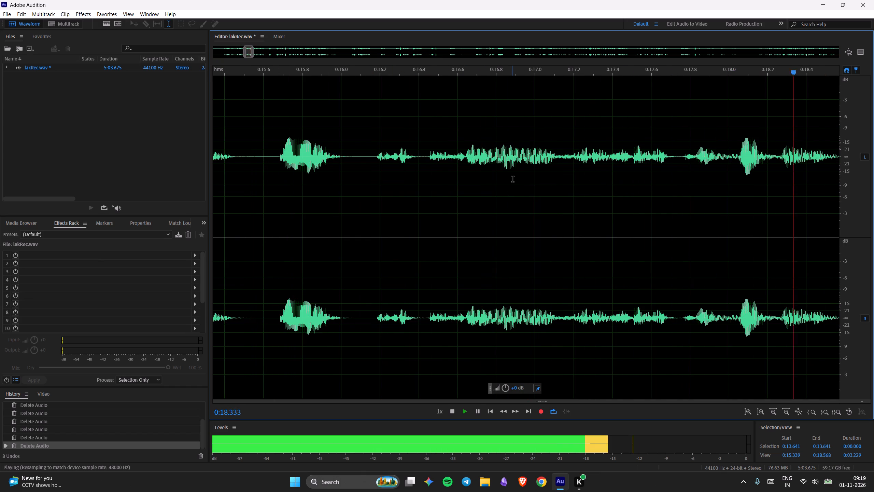
key(space)
scroll(364, 230, down, 8)
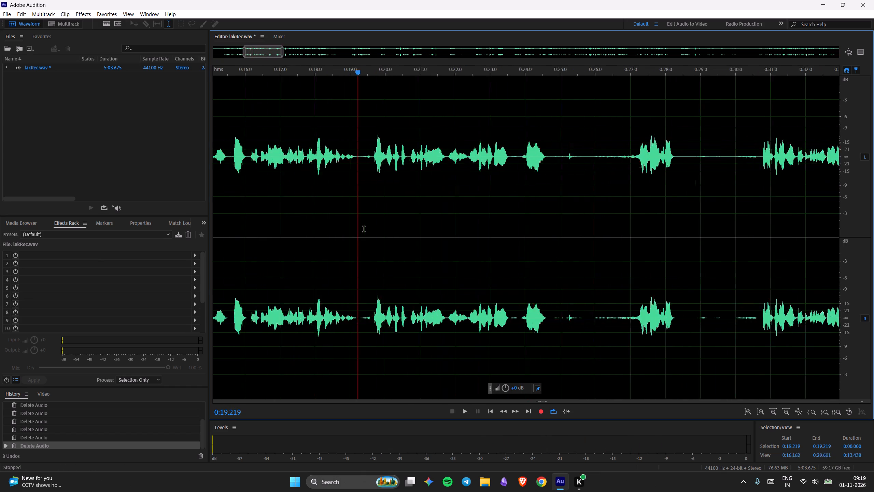
scroll(364, 230, down, 2)
key(space)
scroll(339, 189, up, 6)
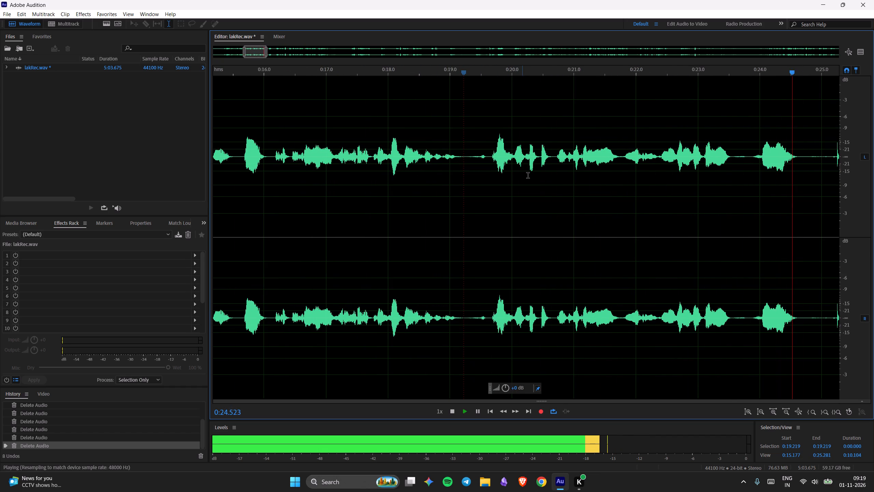
scroll(393, 124, down, 9)
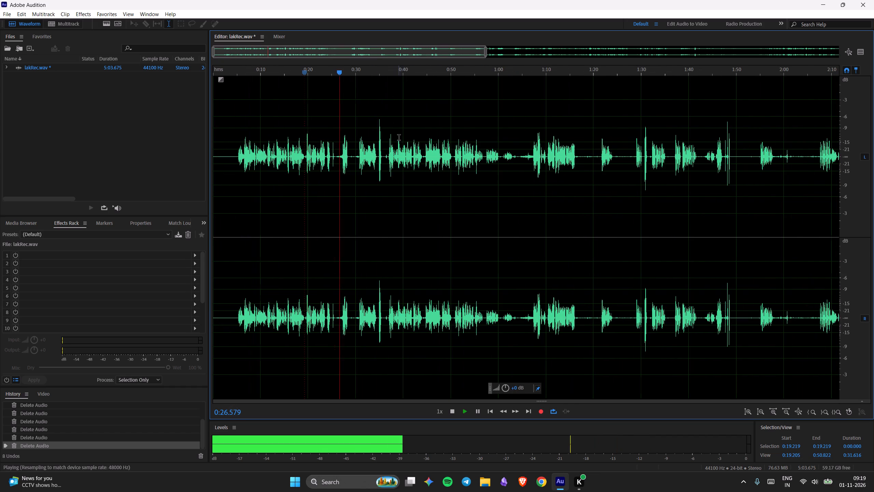
key(space)
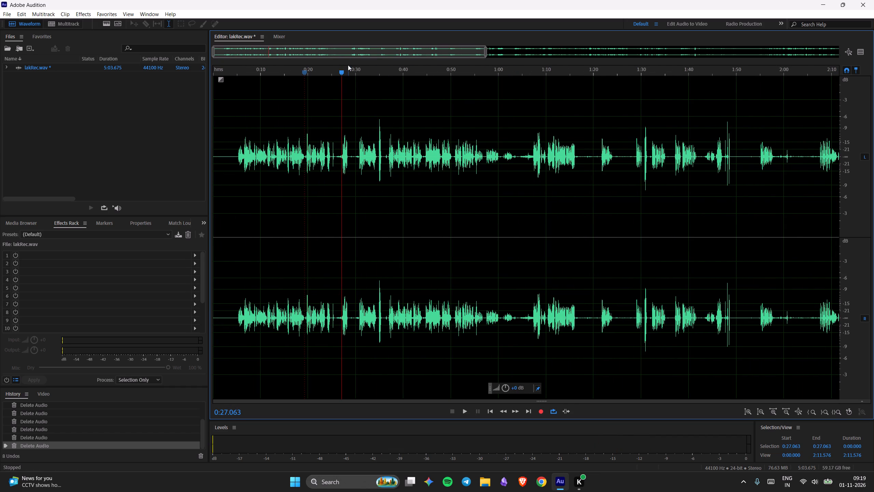
Scrub back to the beginning of the recording and sample the passage from about 0:33.6.
drag(342, 76, 321, 81)
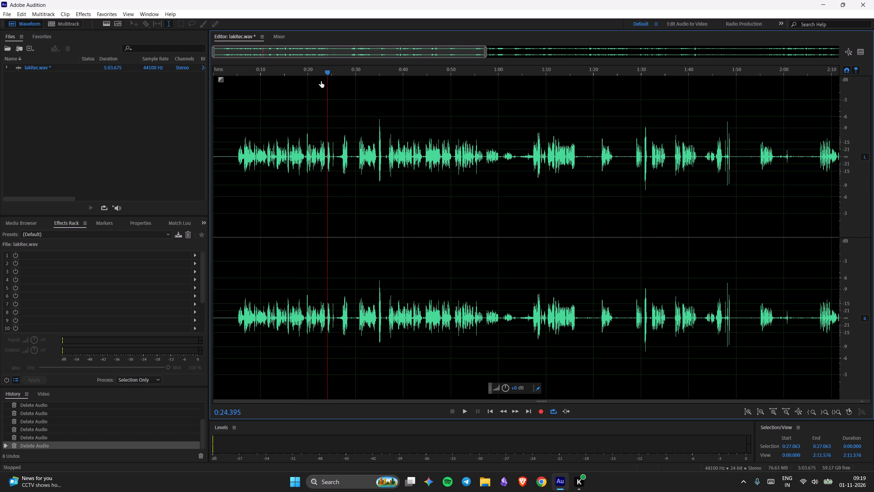
drag(321, 81, 182, 140)
drag(213, 75, 199, 76)
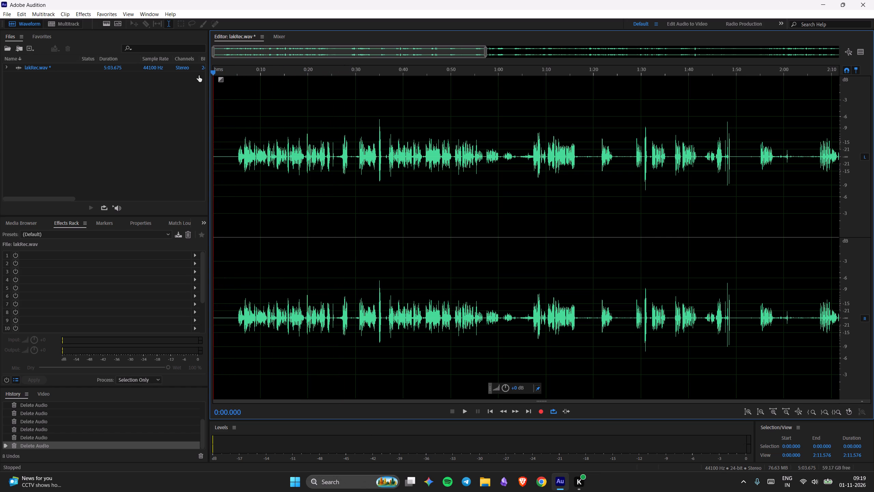
drag(199, 76, 194, 74)
click(234, 71)
drag(234, 71, 373, 101)
key(space)
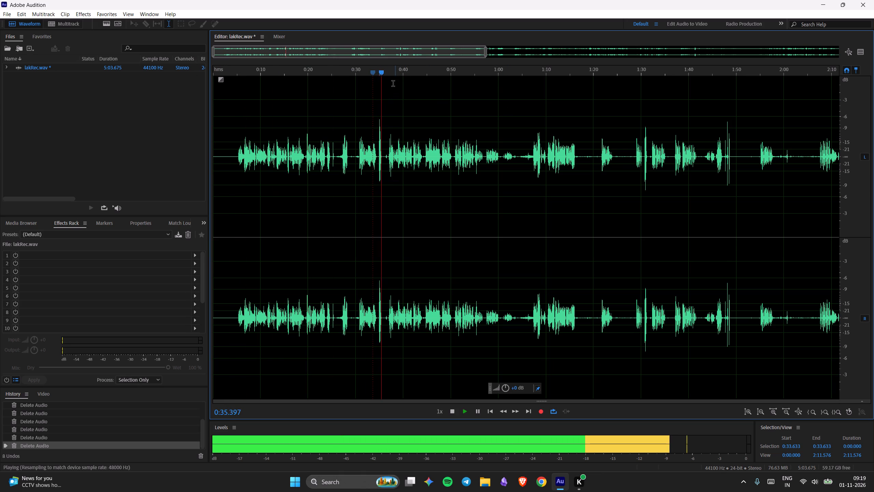
Play the edited recording from about 0:04.75 to 0:20 to review the cuts made so far.
drag(384, 77, 223, 113)
click(254, 93)
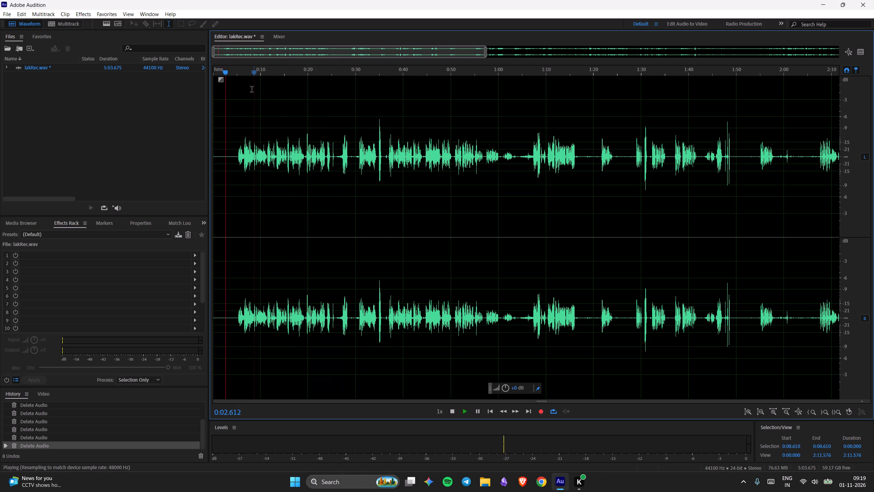
click(236, 78)
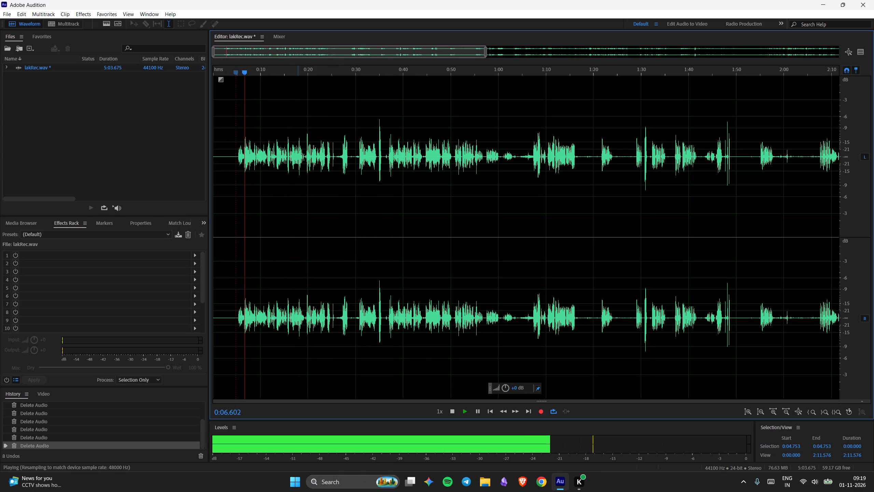
scroll(304, 165, up, 5)
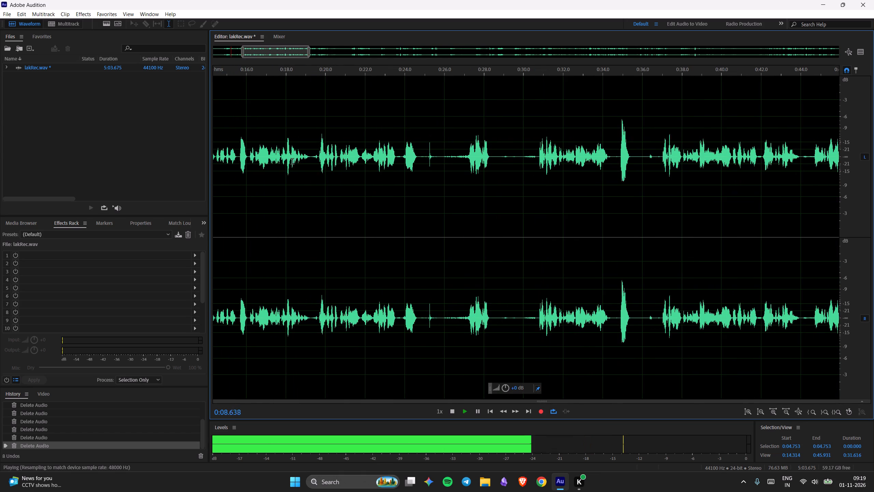
scroll(292, 162, up, 1)
scroll(292, 162, down, 4)
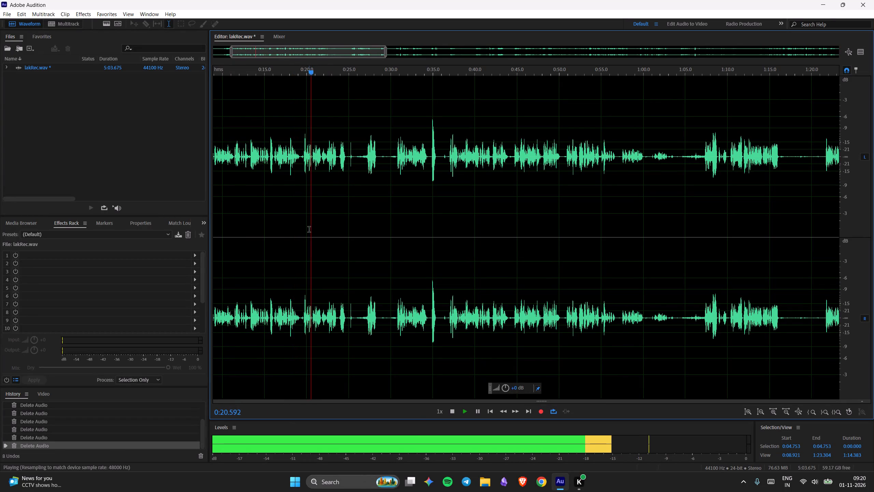
Replay the pause around 0:19.2 and delete about 0.48 s of it, starting at 0:19.18 and ending before the following speech.
scroll(303, 218, up, 6)
click(293, 74)
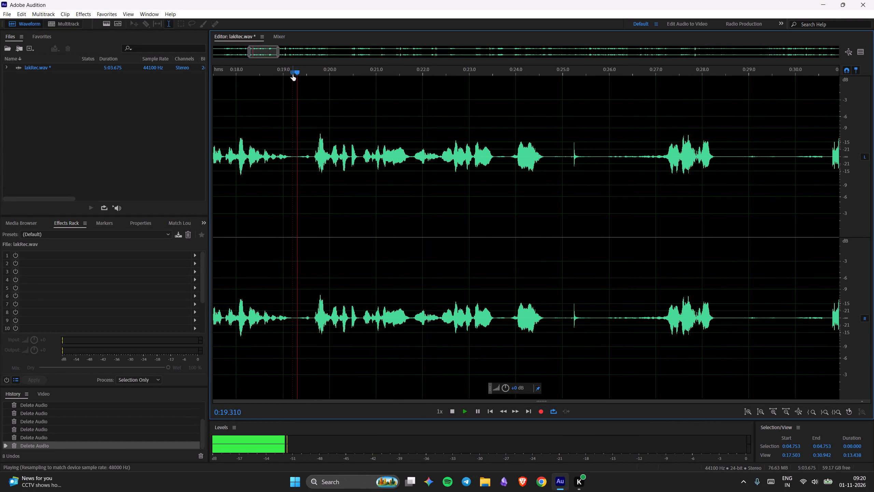
key(space)
scroll(299, 160, up, 6)
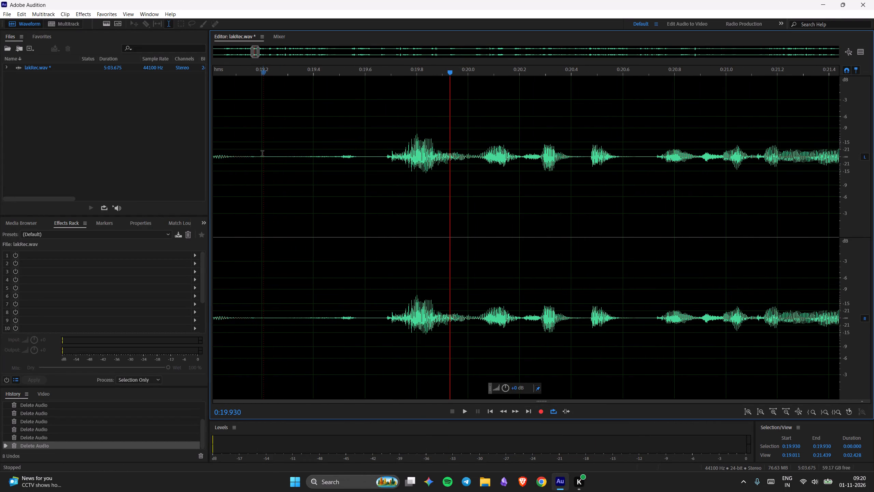
drag(257, 160, 320, 170)
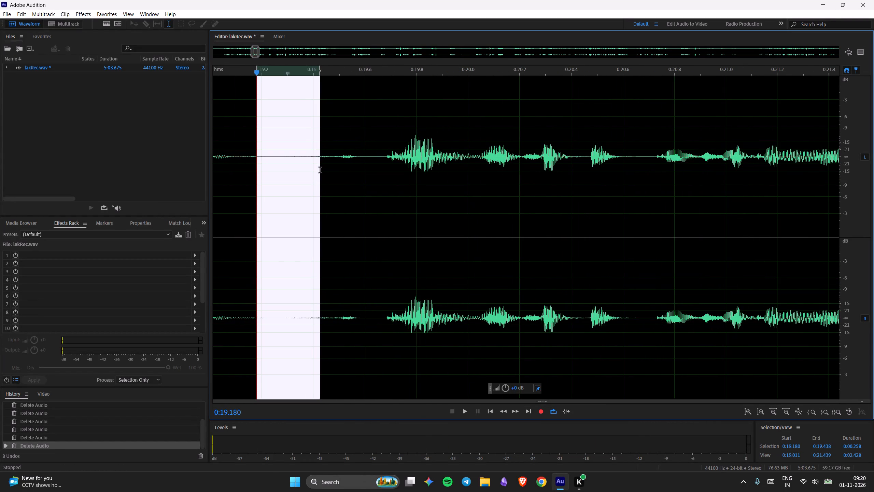
drag(320, 170, 380, 183)
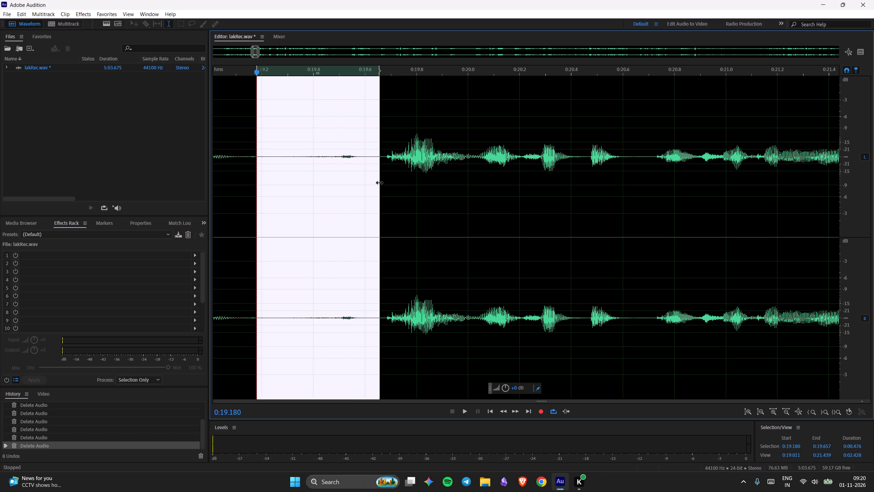
key(Delete)
Play from about 0:17.9 across the cut at 0:19.18 and on to about 0:25.
scroll(306, 206, down, 8)
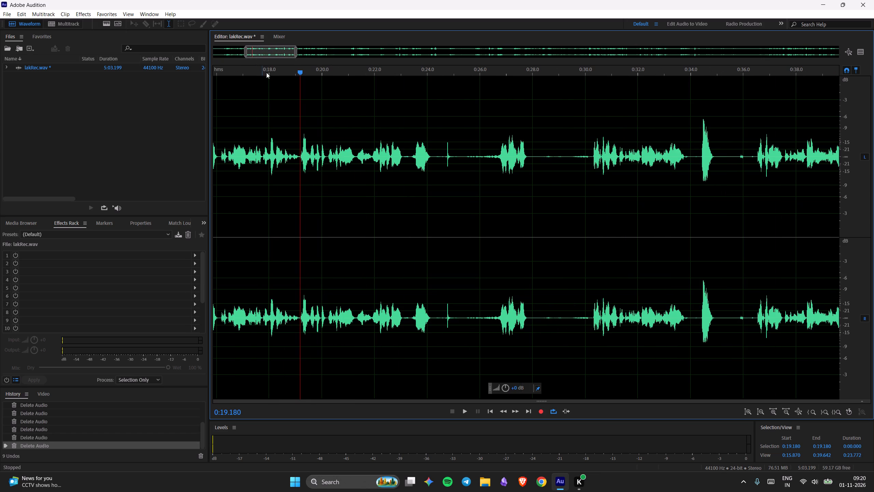
click(266, 72)
key(space)
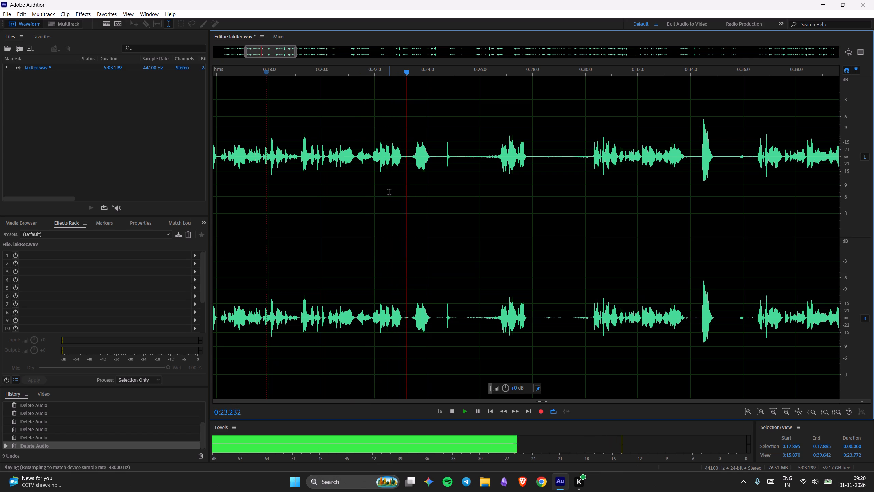
scroll(401, 171, up, 5)
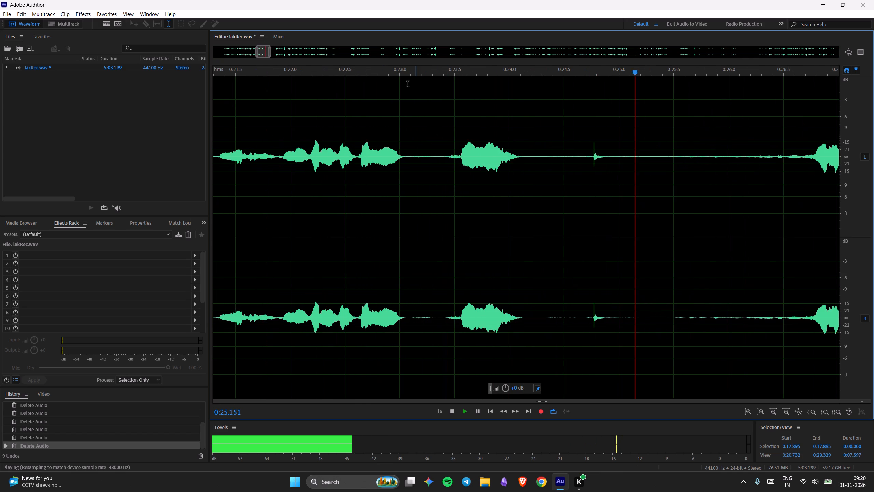
Replay and scrub the audio from about 0:22.8 to 0:23.5 to locate where the phrase ends, near 0:23.09.
click(400, 78)
click(379, 76)
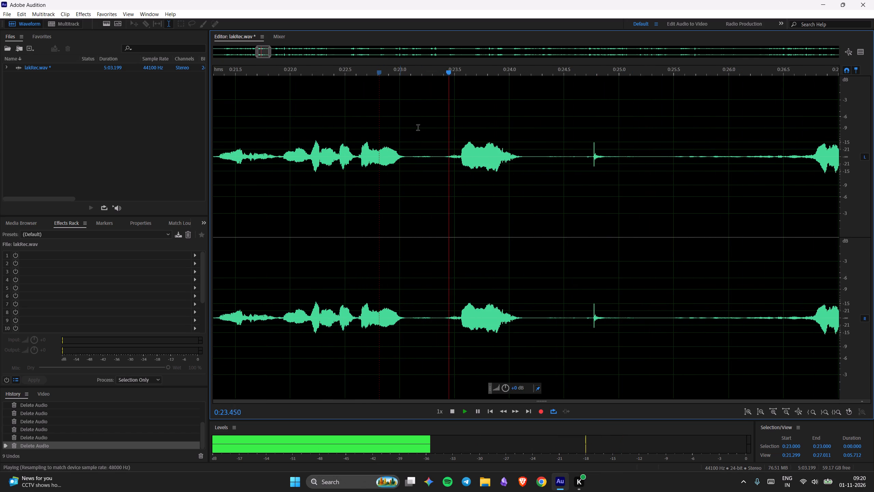
click(397, 78)
click(397, 78)
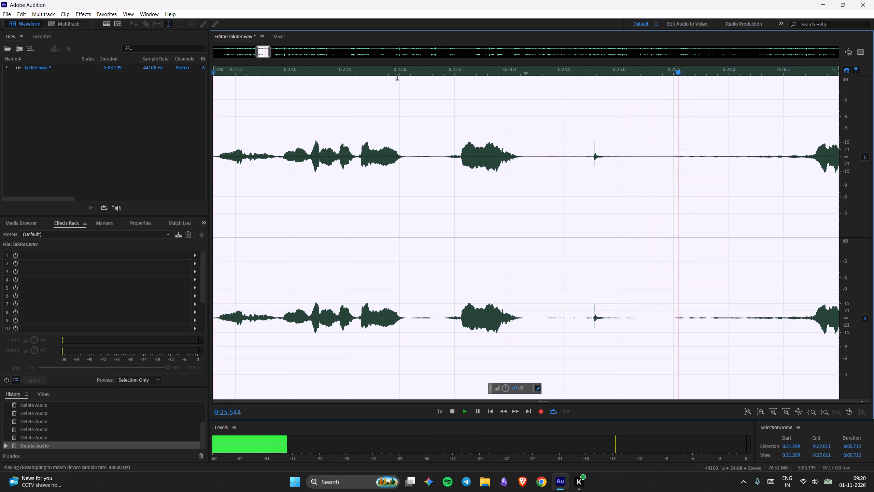
click(397, 78)
click(403, 91)
click(401, 72)
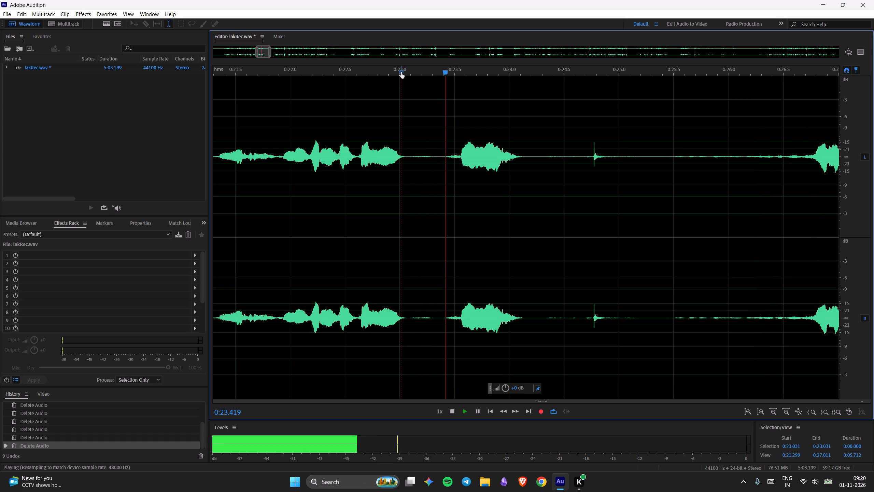
click(401, 72)
click(401, 72)
key(space)
click(403, 72)
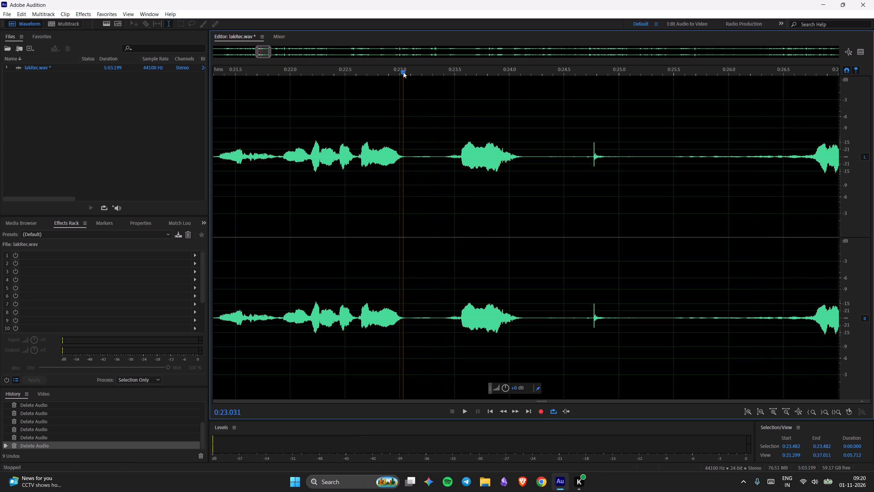
drag(403, 72, 409, 76)
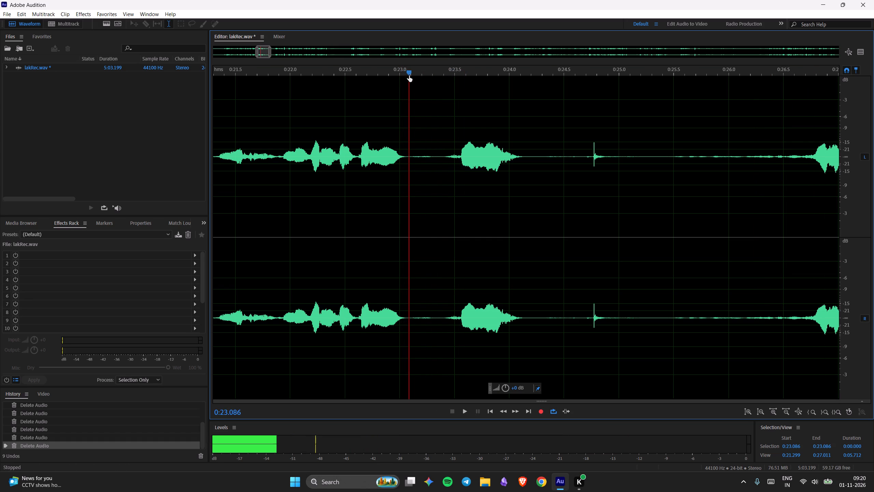
drag(409, 76, 409, 76)
Sample the pause from about 0:23.1 to 0:23.2, and play the recording from 0:24.0 onward.
scroll(427, 121, down, 6)
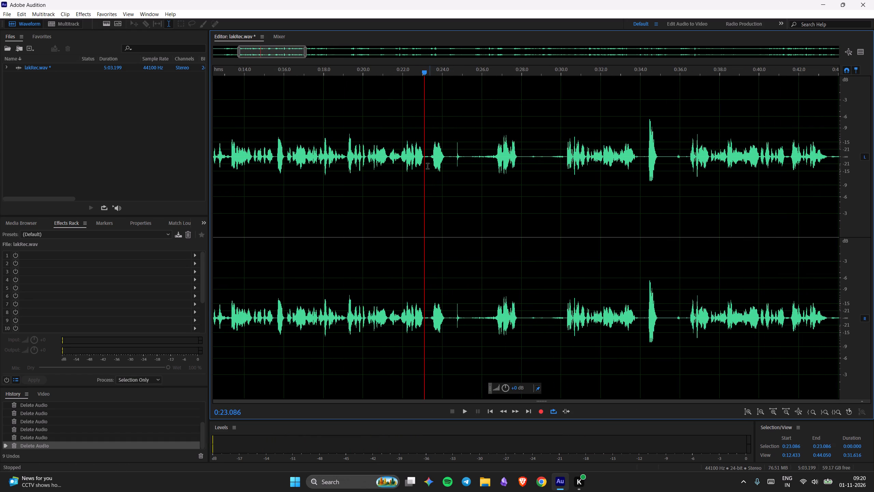
drag(426, 168, 428, 176)
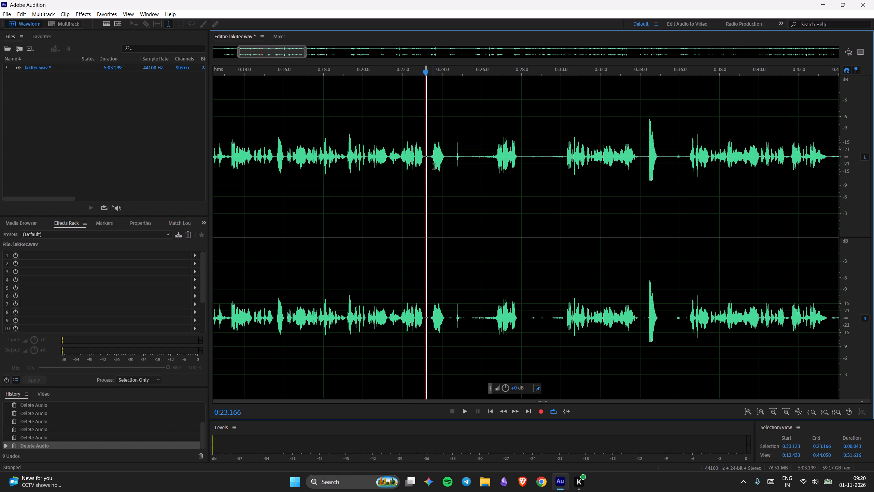
click(433, 73)
key(space)
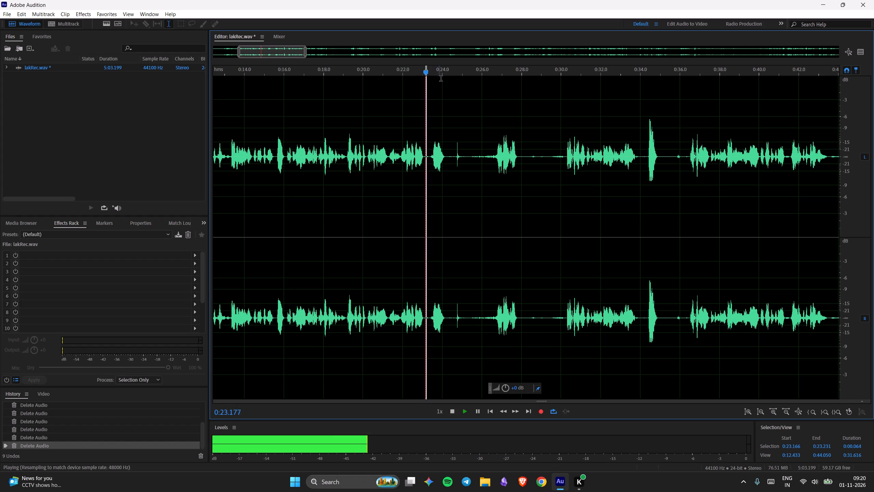
key(space)
click(440, 75)
key(space)
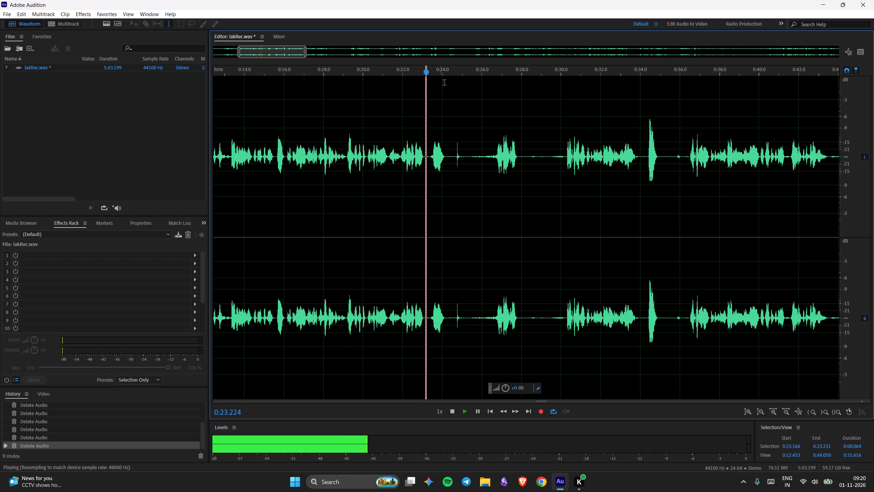
key(space)
click(440, 151)
key(space)
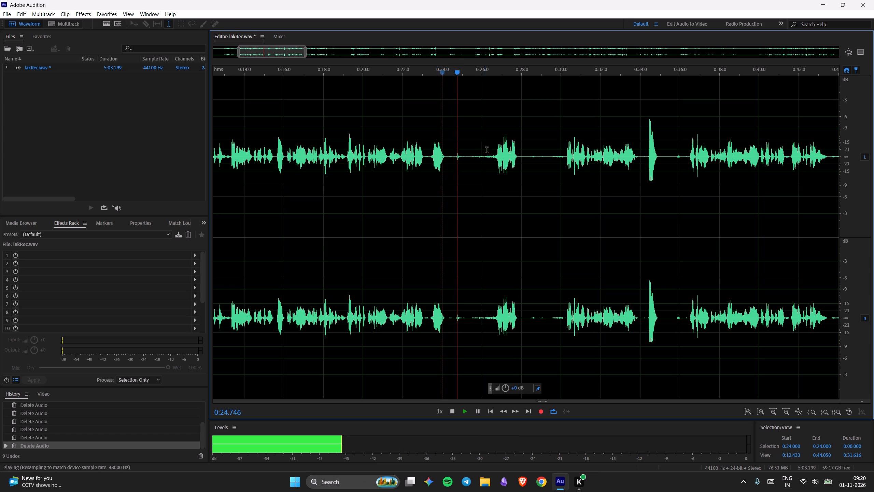
Play the passages from about 0:26.6 and 0:30.2, and replay 0:26.1 to 0:26.8 to find where the next phrase starts.
click(493, 76)
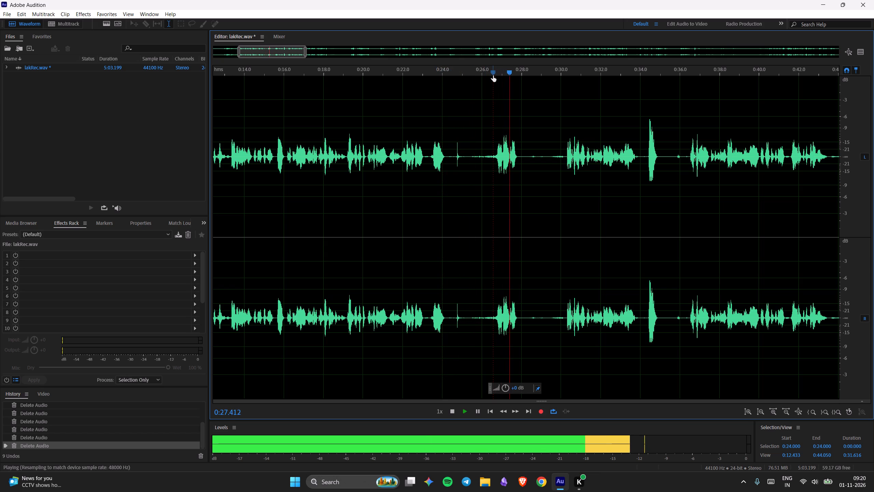
click(565, 73)
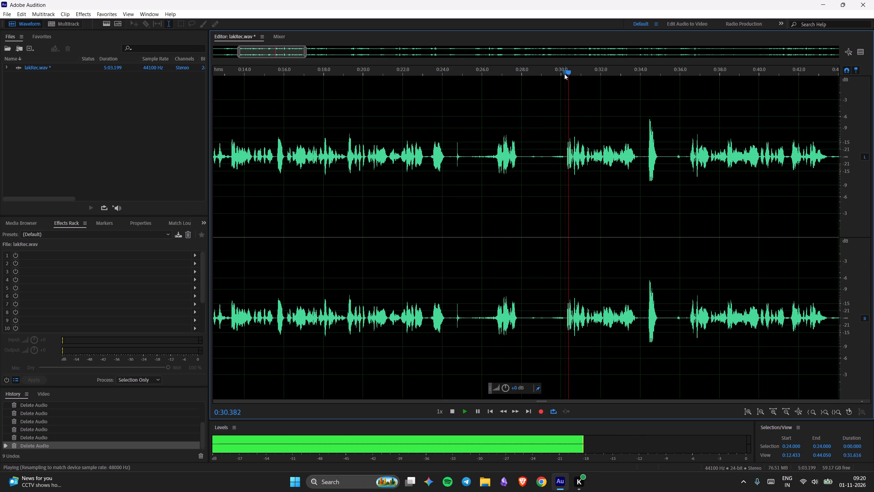
key(space)
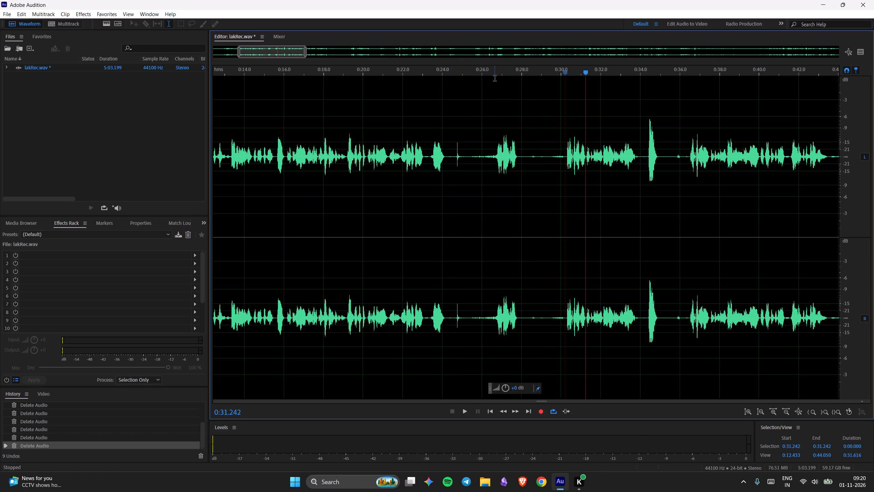
click(484, 73)
key(space)
key(space)
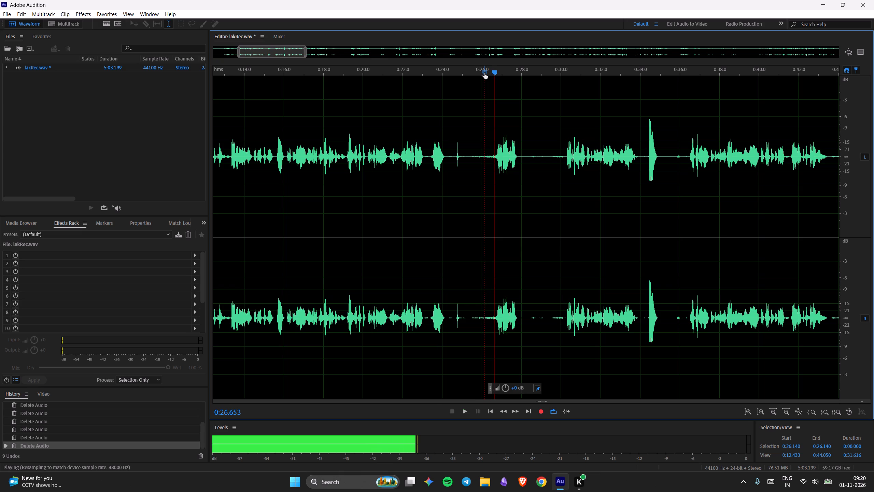
key(space)
key(space)
click(494, 76)
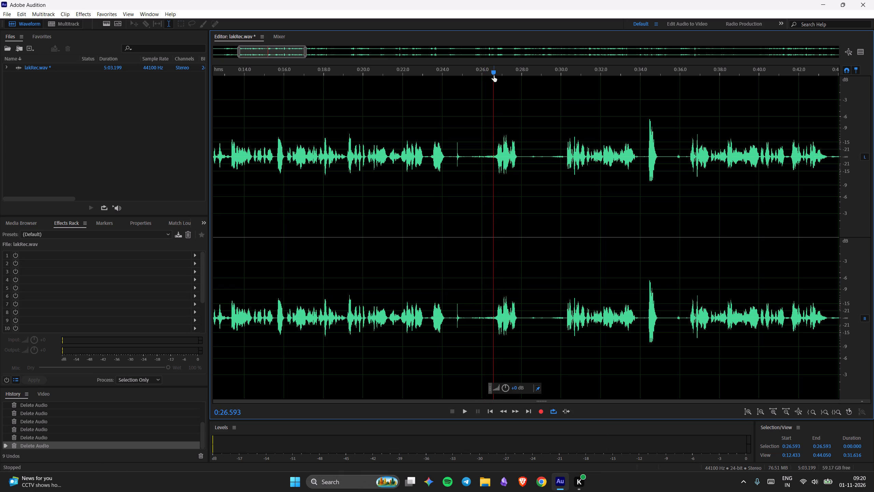
key(space)
key(space)
click(498, 72)
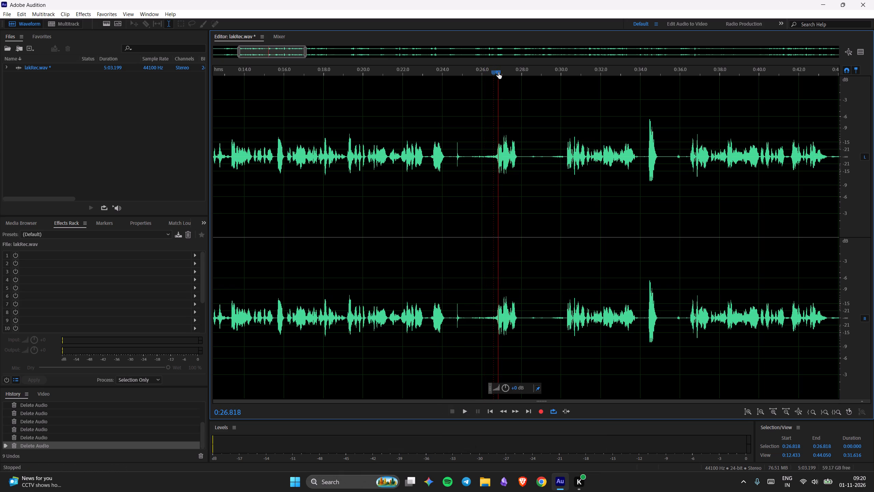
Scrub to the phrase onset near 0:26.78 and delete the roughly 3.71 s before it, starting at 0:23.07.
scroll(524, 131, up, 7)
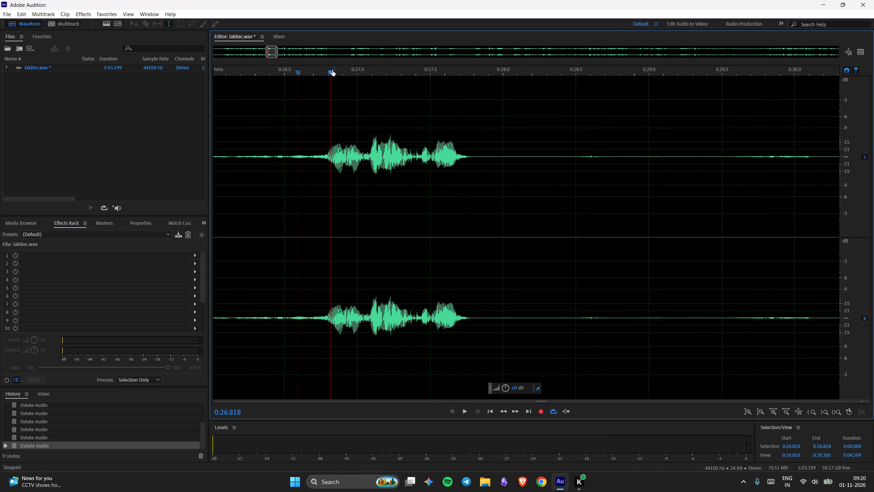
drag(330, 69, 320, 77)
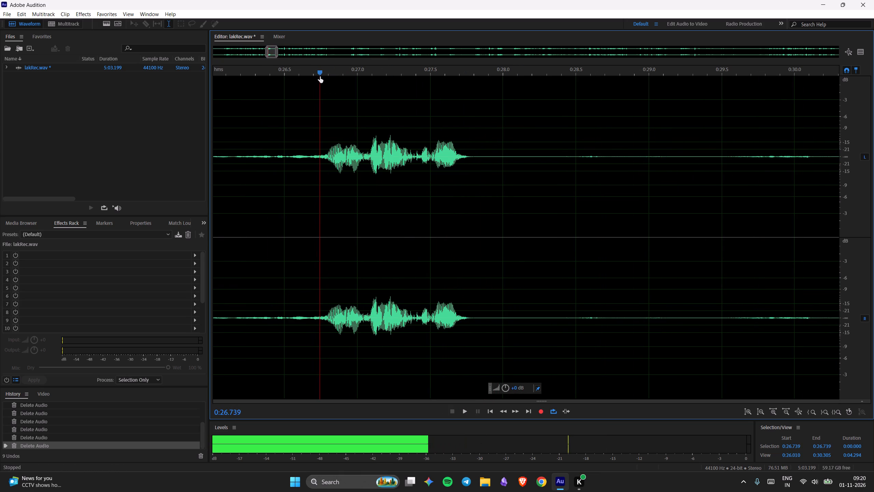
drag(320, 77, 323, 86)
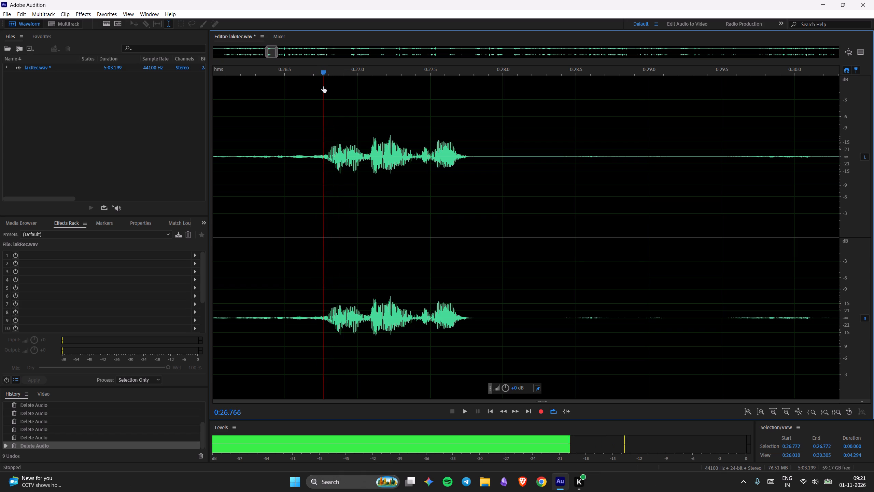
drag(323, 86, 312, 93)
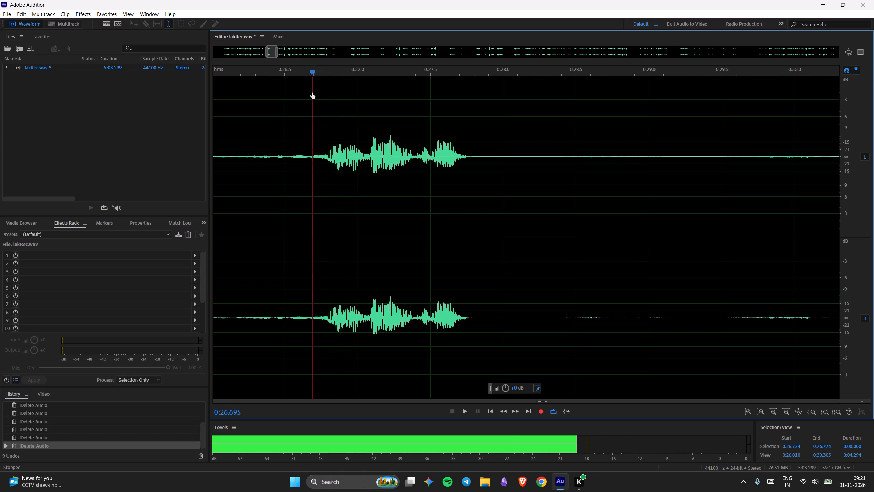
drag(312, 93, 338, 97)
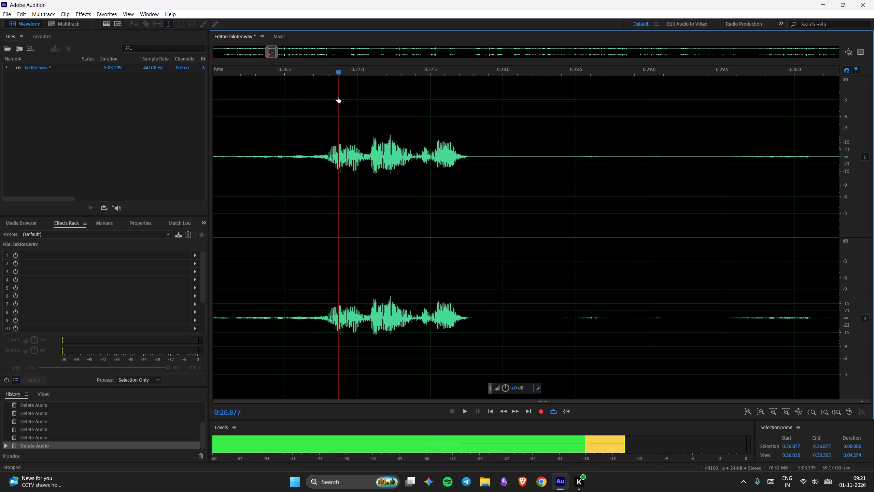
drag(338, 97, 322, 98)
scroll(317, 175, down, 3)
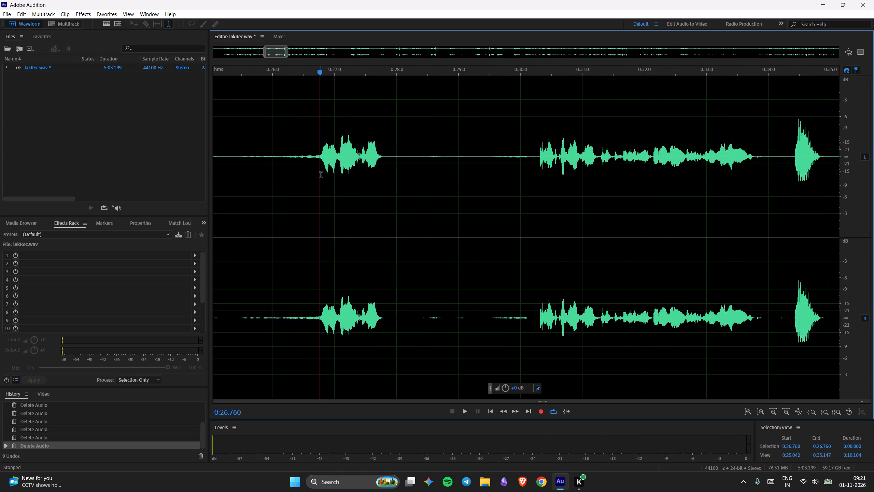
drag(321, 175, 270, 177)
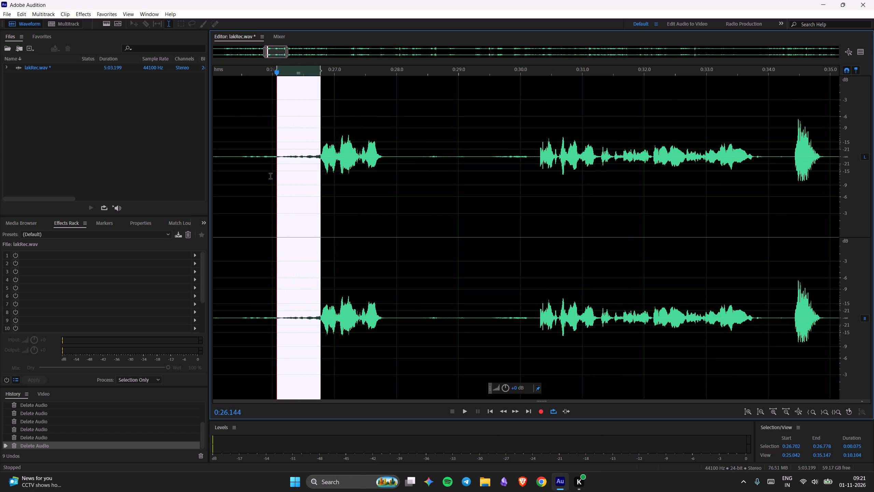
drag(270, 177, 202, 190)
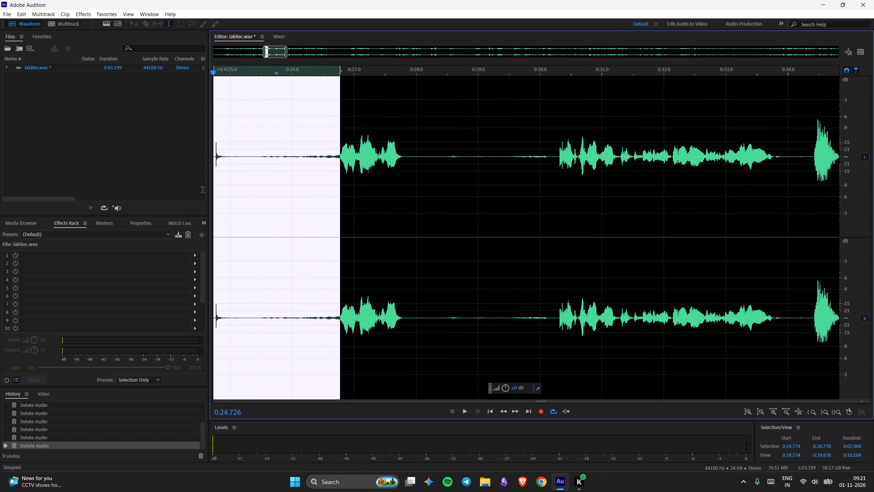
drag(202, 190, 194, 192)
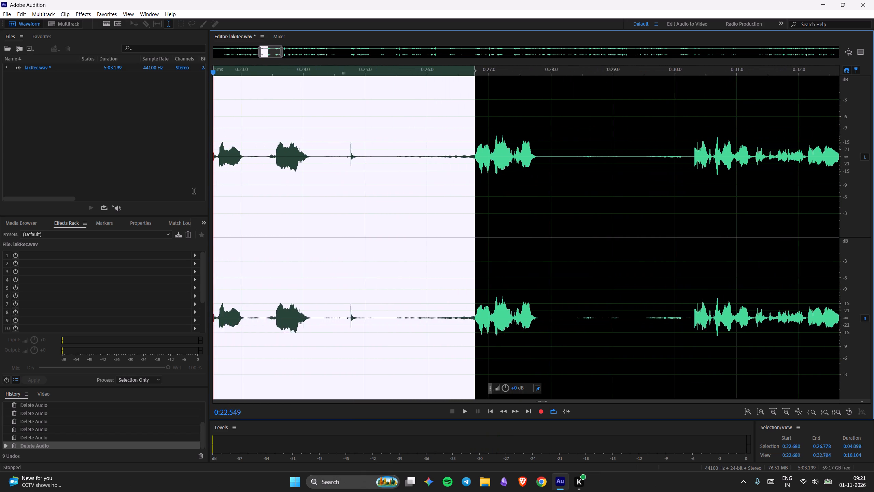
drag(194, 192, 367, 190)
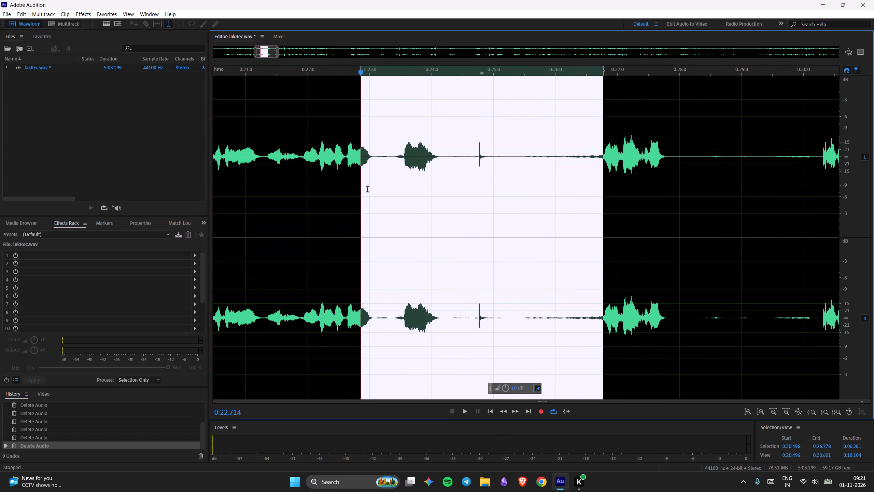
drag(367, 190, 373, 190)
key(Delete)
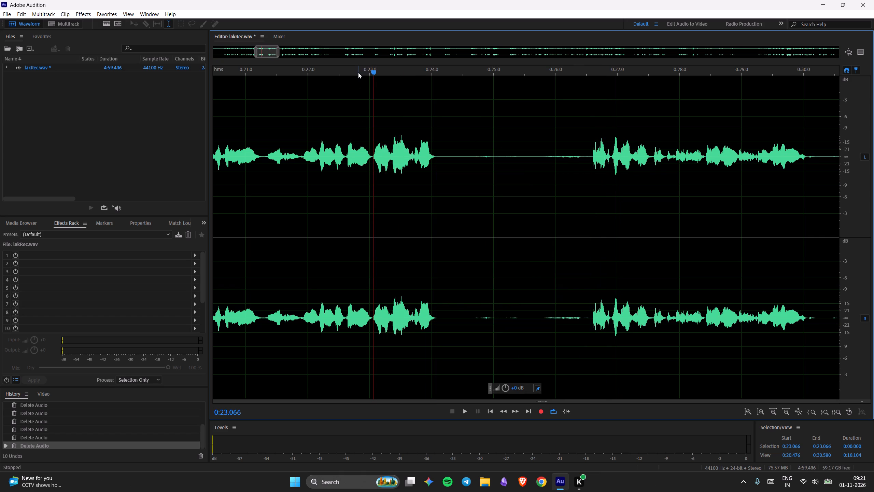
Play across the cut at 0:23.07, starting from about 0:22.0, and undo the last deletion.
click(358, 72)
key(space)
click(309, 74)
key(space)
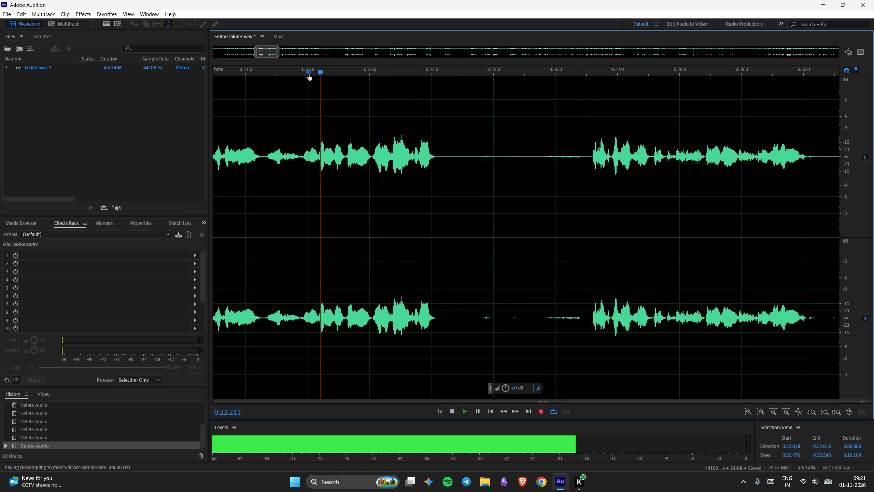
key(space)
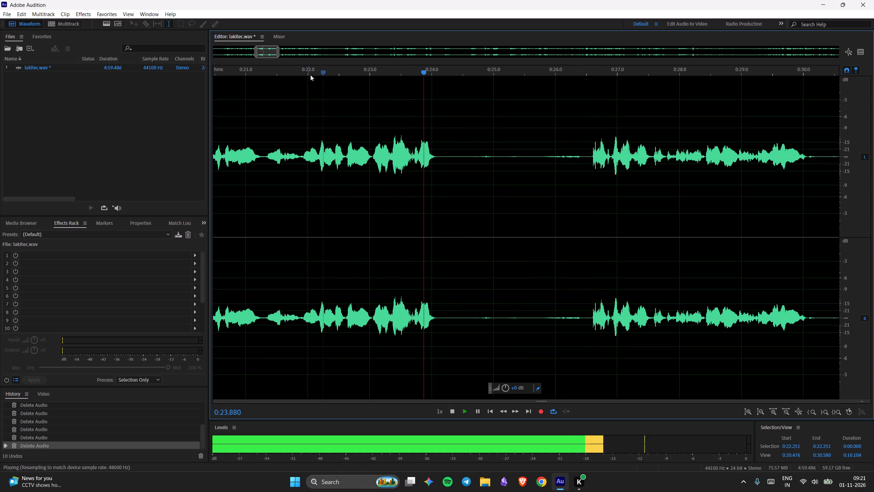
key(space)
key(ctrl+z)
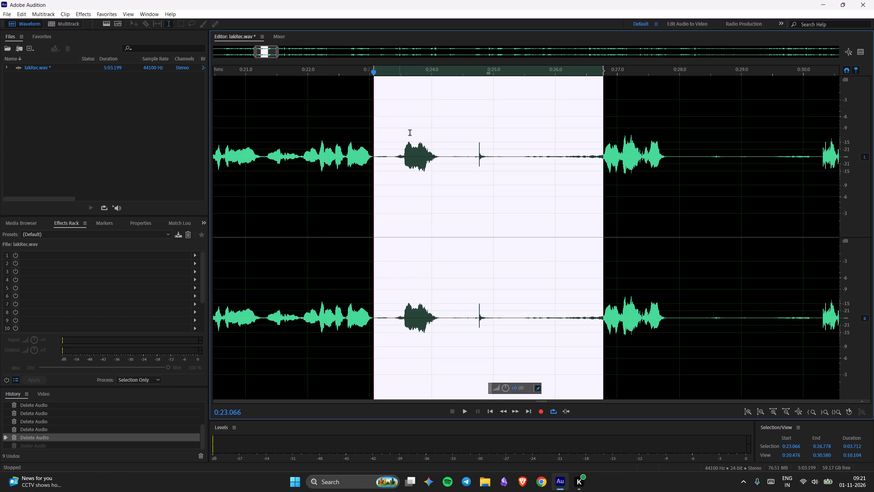
Move the selection's start to about 0:23.33, keeping its end at 0:26.78, and delete the selected audio.
drag(373, 66, 376, 67)
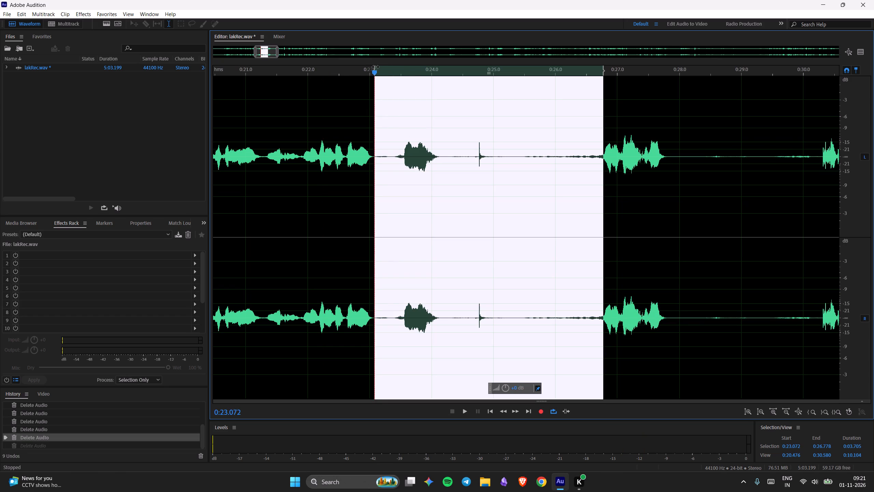
drag(376, 67, 386, 74)
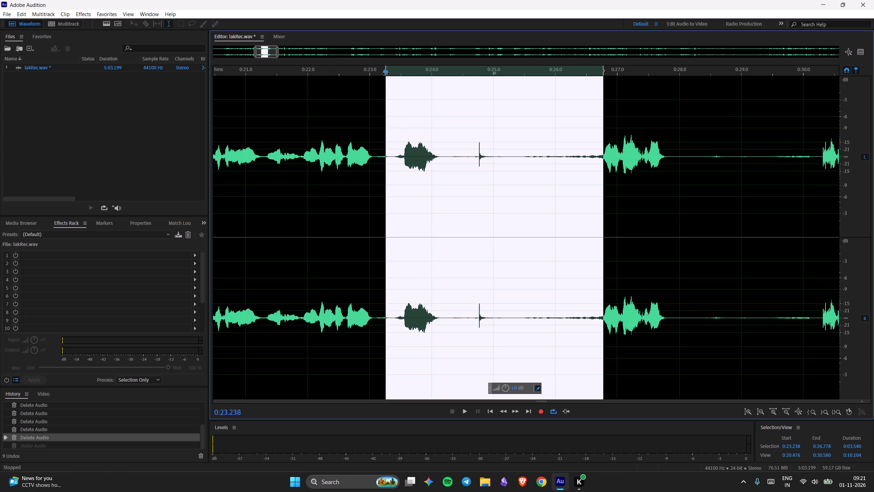
drag(386, 74, 390, 76)
key(Delete)
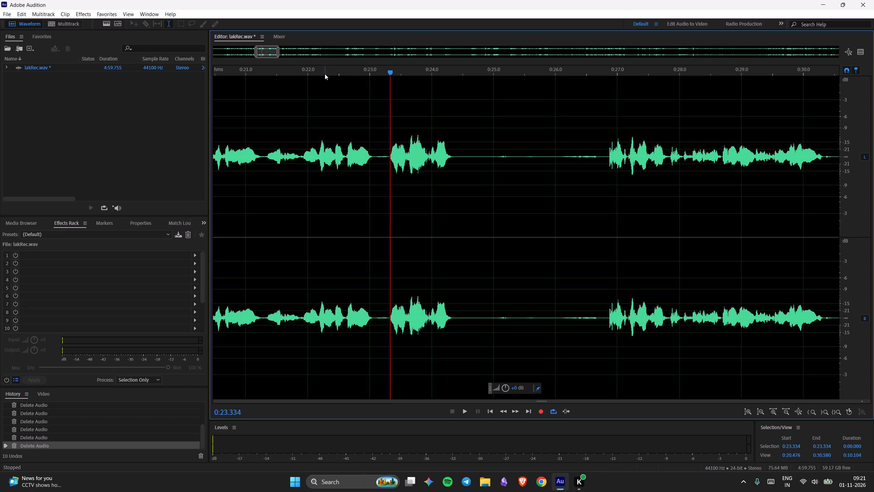
Play from about 0:22.27 across the cut at 0:23.33 to 0:23.84 and inspect the pause around it up close.
click(325, 74)
key(space)
key(space)
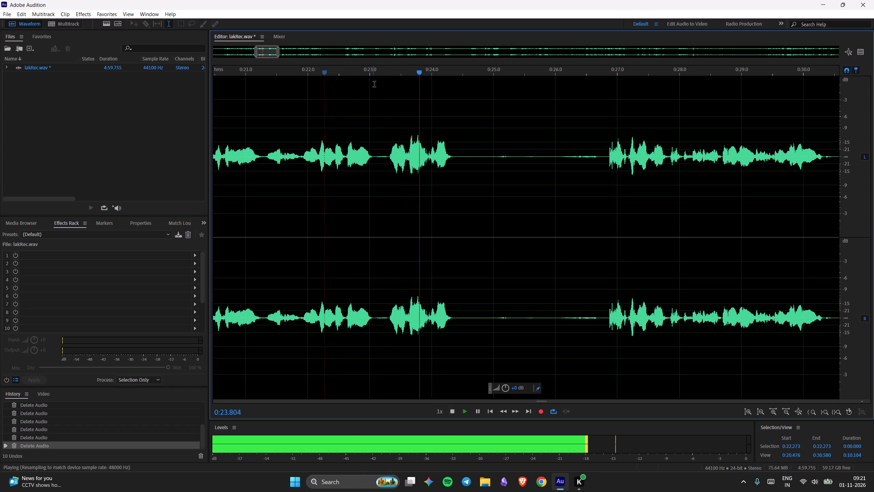
scroll(385, 141, up, 5)
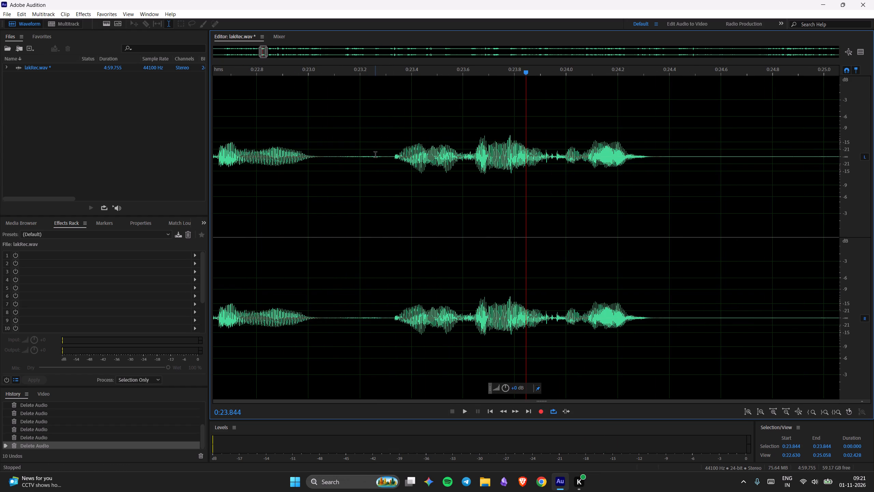
Delete about 0.15 s of the pause before the phrase onset, ending at 0:23.30.
drag(386, 159, 355, 160)
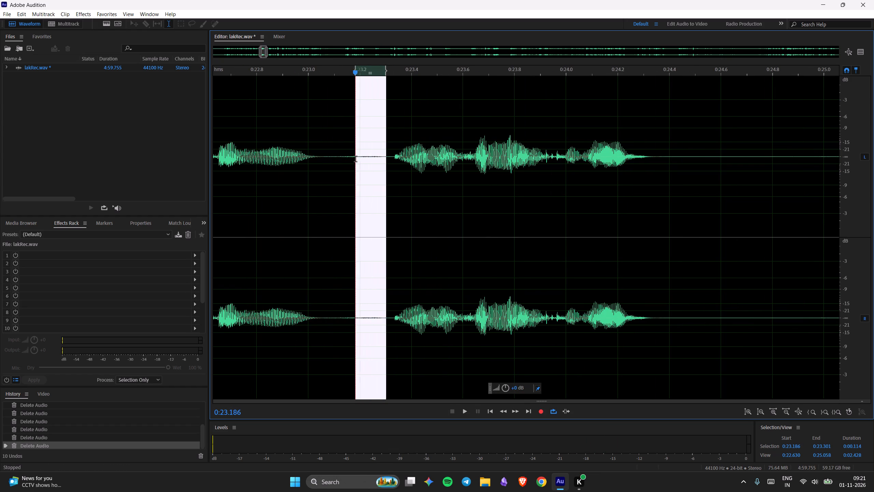
drag(355, 160, 349, 160)
key(Delete)
Play across the shortened pause from about 0:22.98, and replay it from about 0:22.46 to 0:25.09.
click(305, 77)
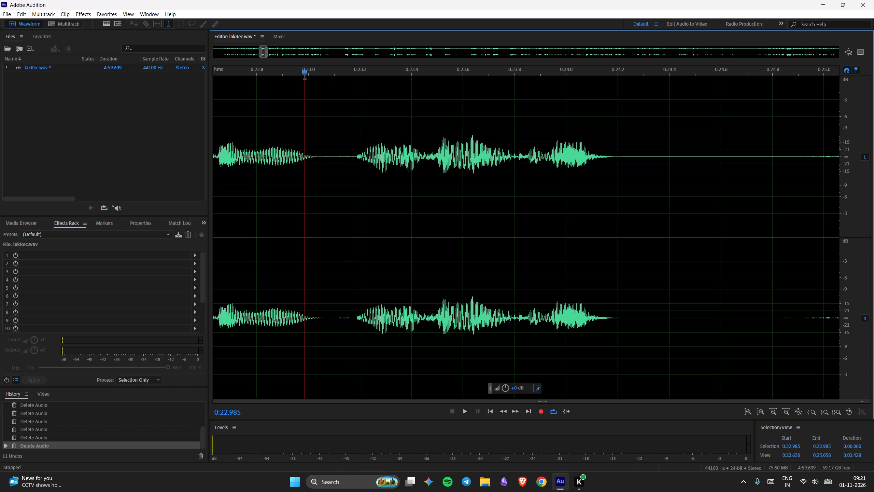
key(space)
click(299, 78)
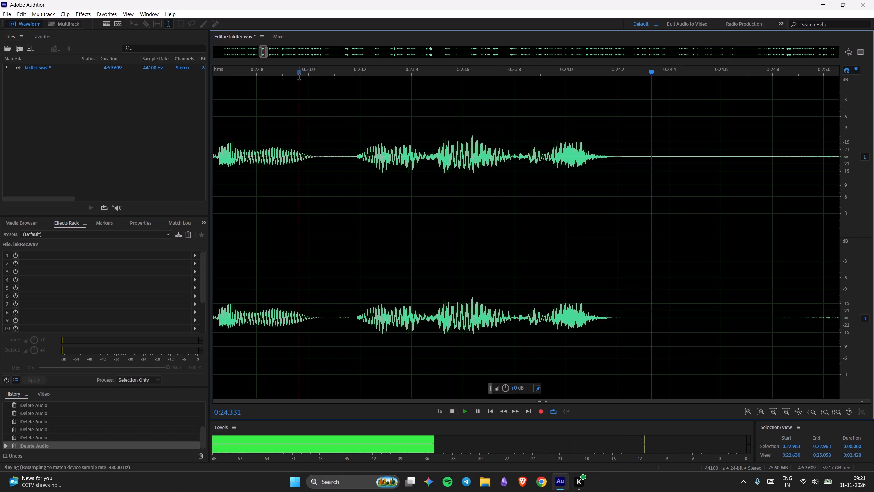
click(299, 78)
key(space)
scroll(323, 171, down, 8)
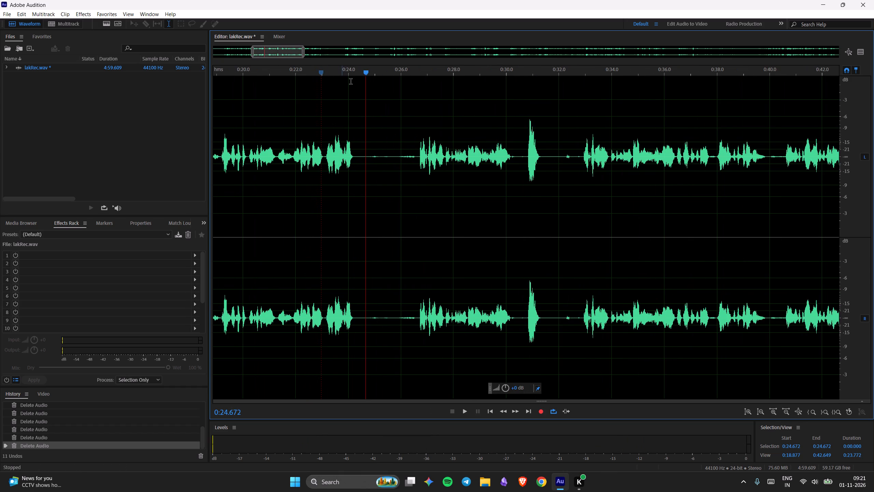
drag(366, 75, 307, 95)
key(space)
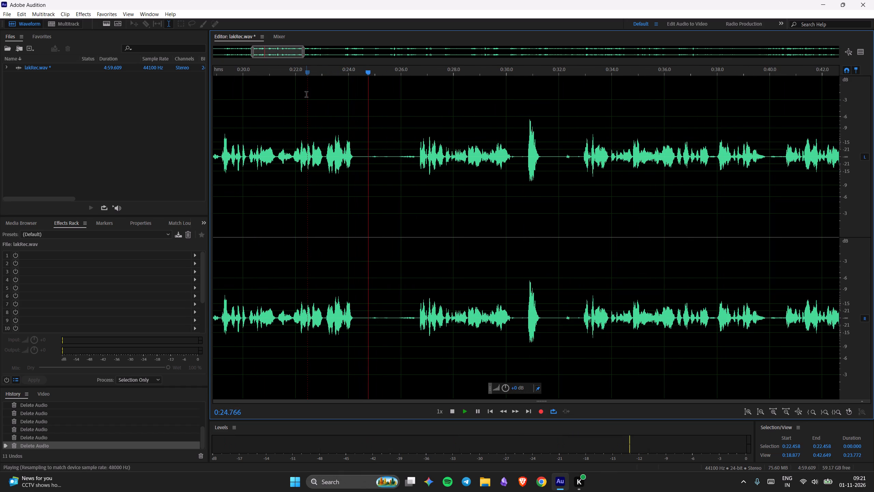
key(space)
Silence the remaining pause from 0:23.04 to 0:23.17 by lowering its gain to -96 dB.
scroll(319, 131, up, 14)
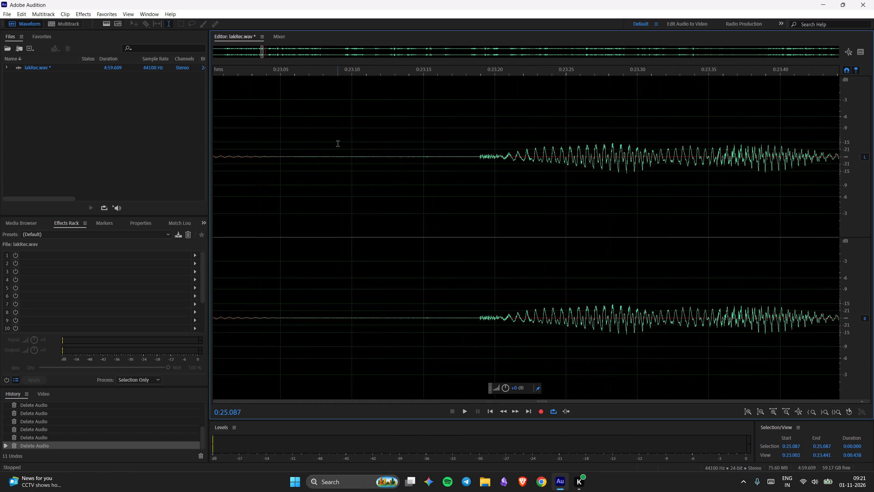
scroll(338, 144, down, 2)
drag(405, 159, 295, 167)
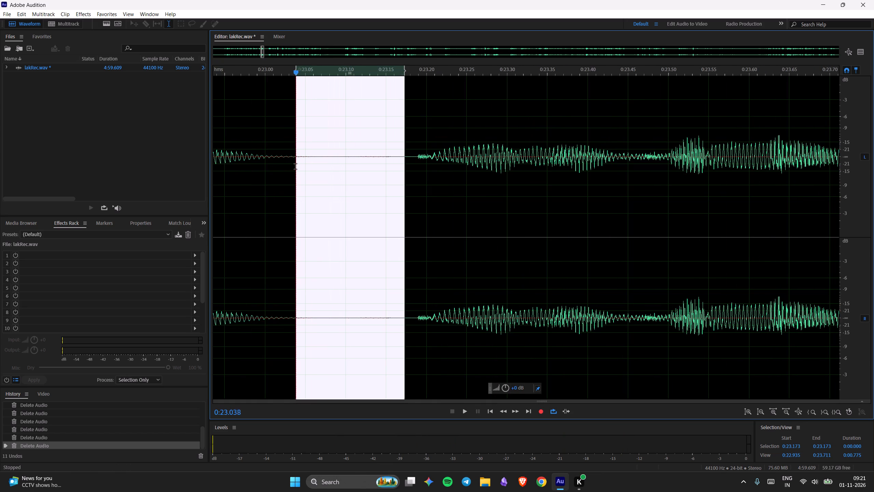
drag(295, 167, 297, 175)
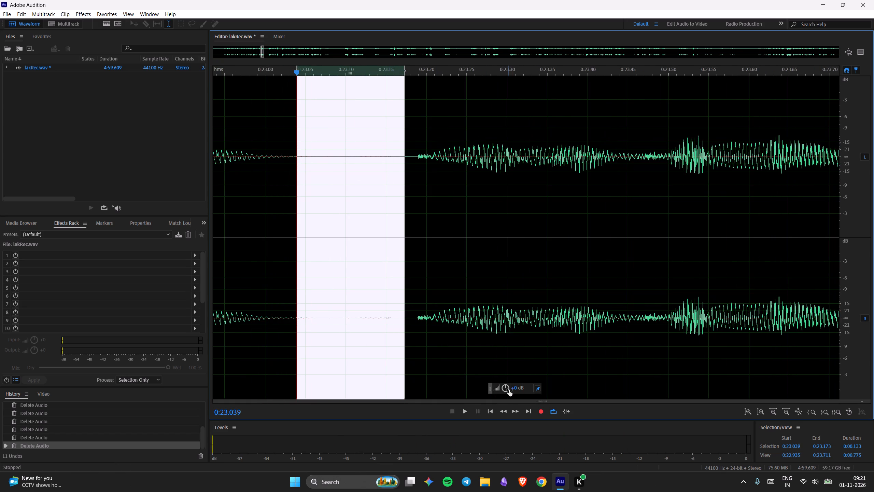
drag(513, 389, 250, 391)
drag(250, 391, 252, 394)
Play across the silenced pause from about 0:22.98, and replay it from about 0:22.7 to 0:23.16.
click(251, 132)
key(space)
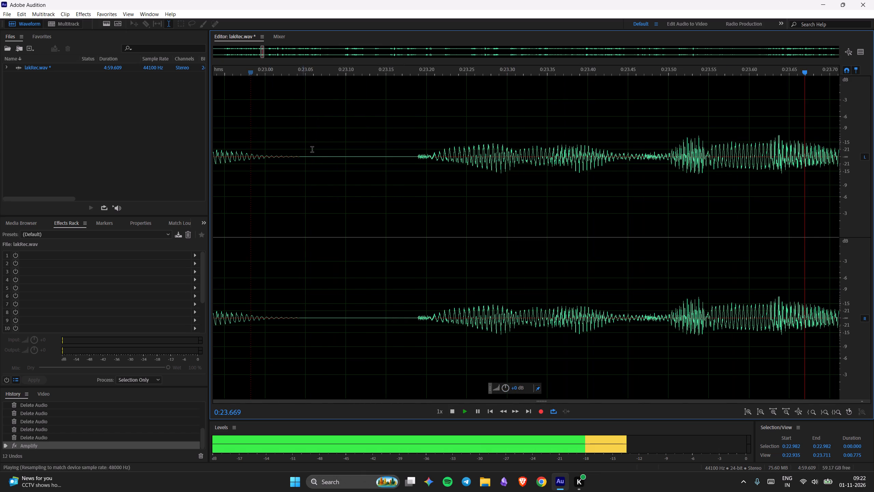
key(space)
scroll(326, 175, down, 9)
click(310, 73)
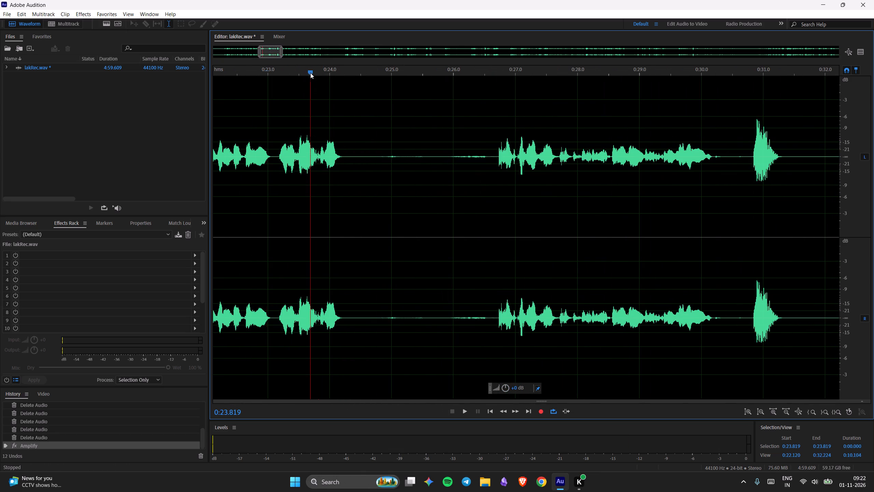
key(space)
click(249, 71)
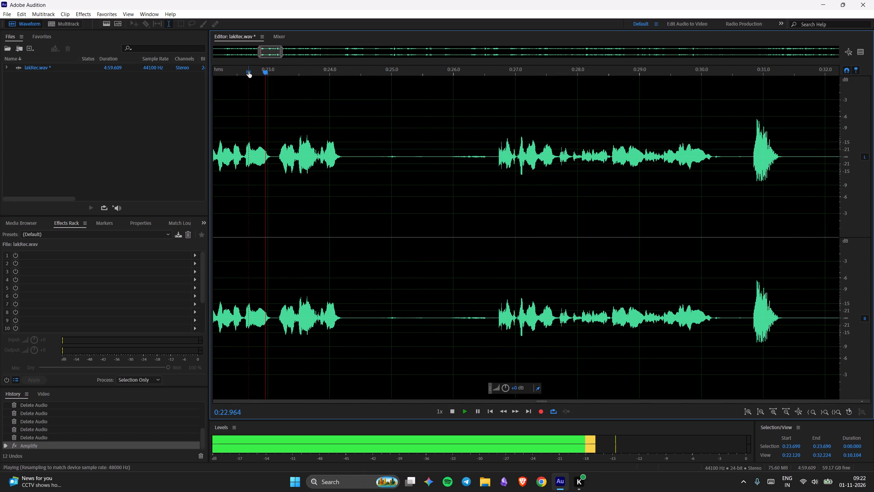
click(249, 71)
key(space)
Delete the silenced stretch from 0:23.04 to 0:23.16 and play across the cut from about 0:22.89.
ctrl+scroll(270, 118, up, 10)
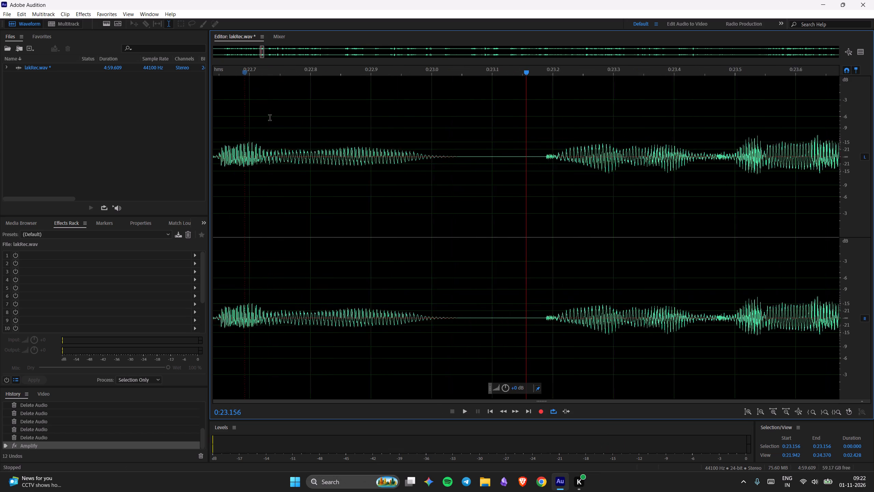
ctrl+drag(405, 160, 406, 160)
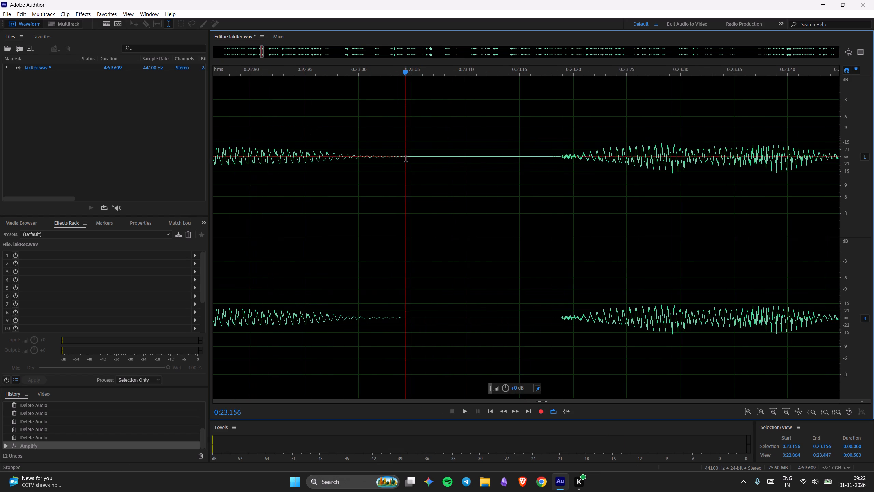
ctrl+drag(406, 160, 529, 179)
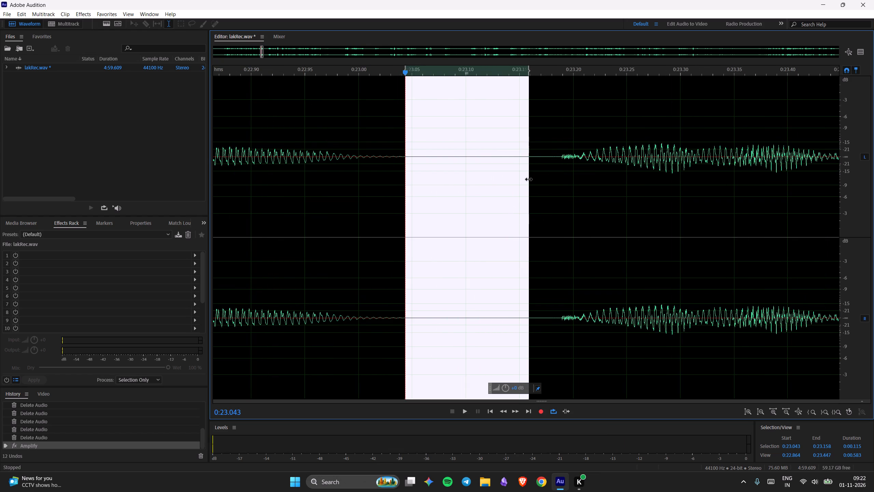
key(Delete)
click(238, 71)
key(space)
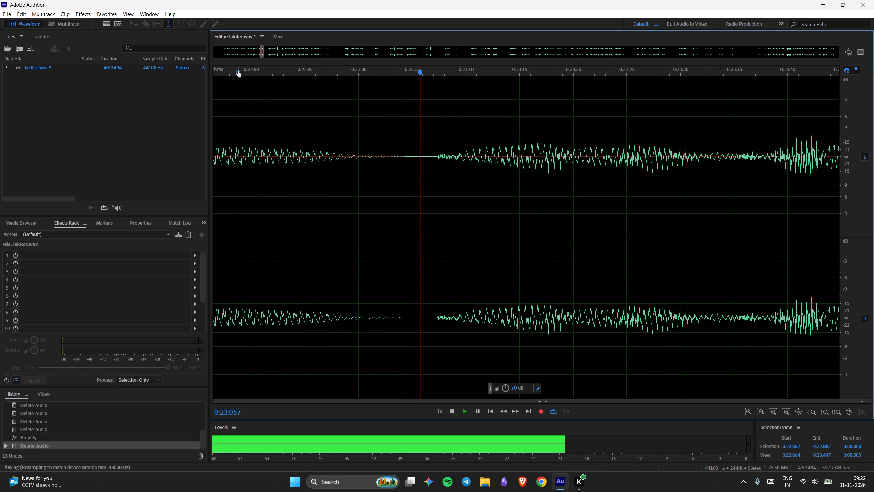
key(space)
Listen from 0:24.42 to about 0:40, then replay from 0:32.04 and 0:32.33 to check where the next phrase starts.
scroll(318, 157, down, 12)
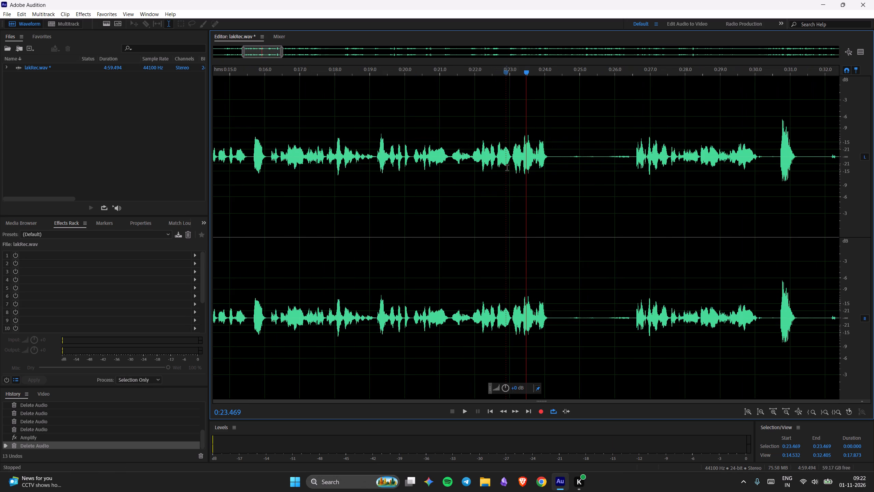
scroll(507, 168, down, 3)
click(529, 74)
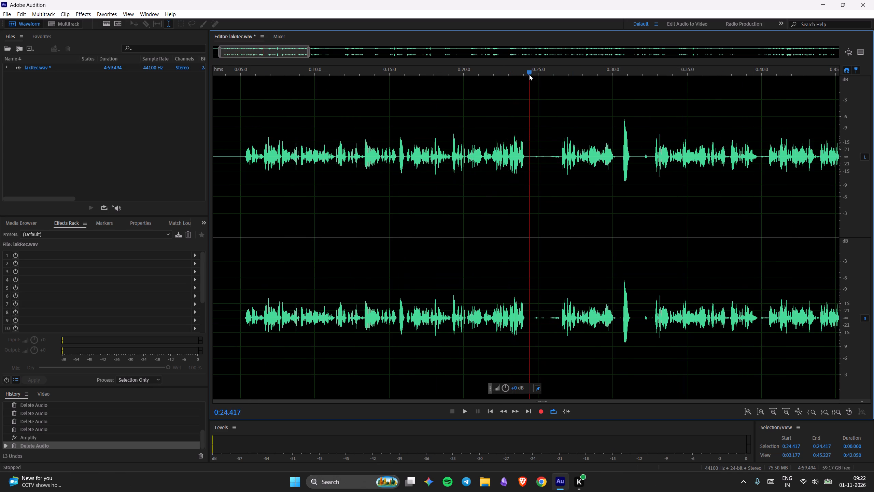
key(space)
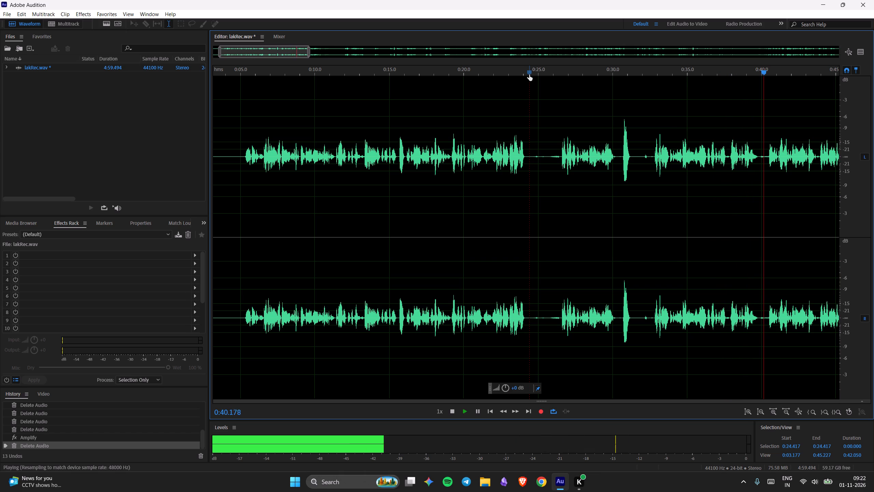
click(643, 78)
key(space)
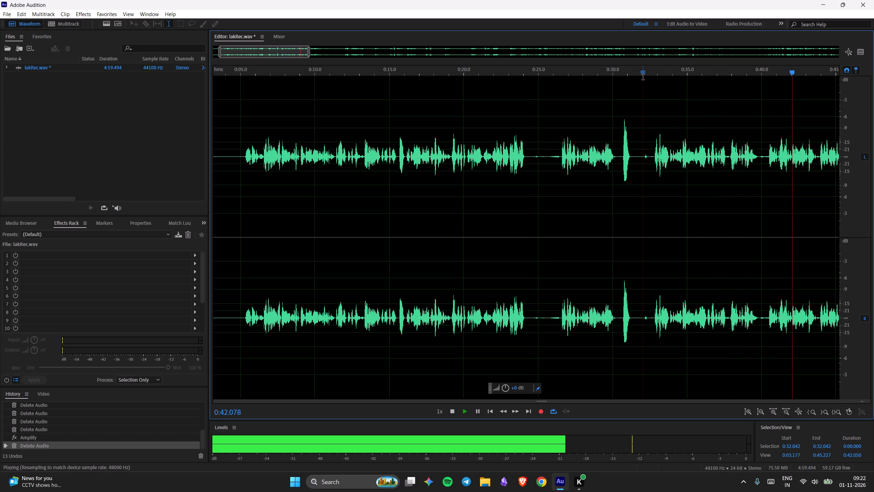
click(647, 72)
key(space)
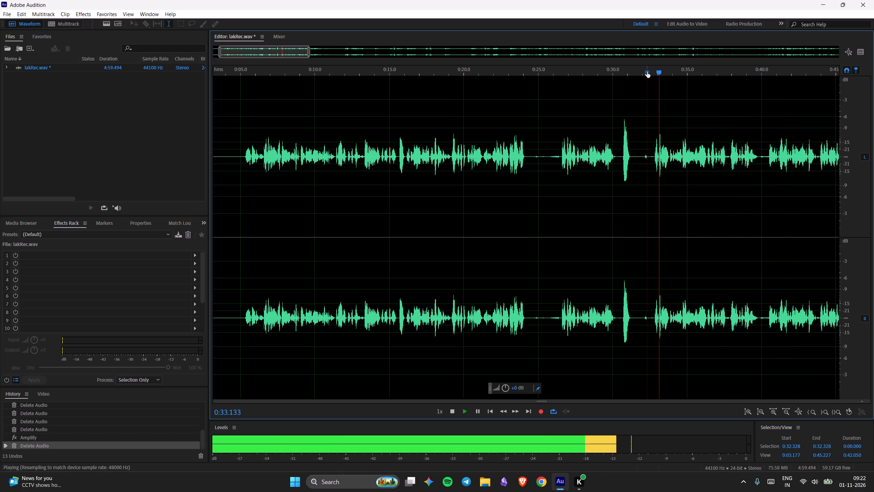
click(647, 71)
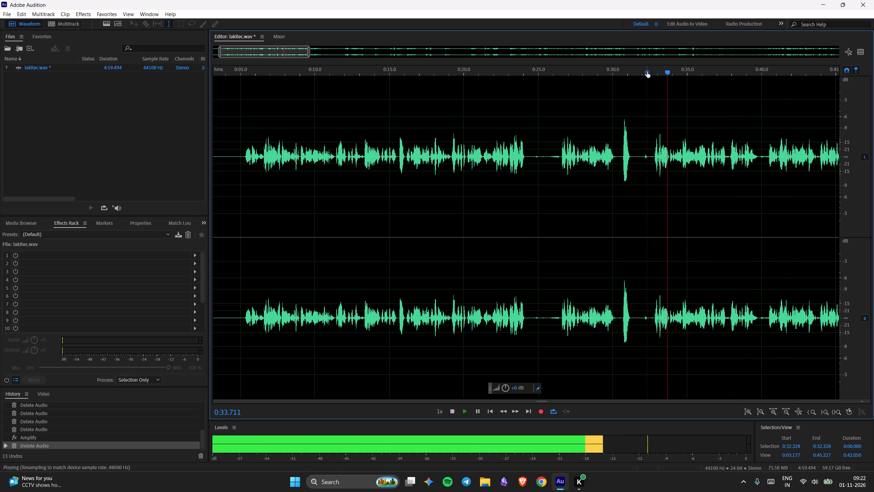
key(space)
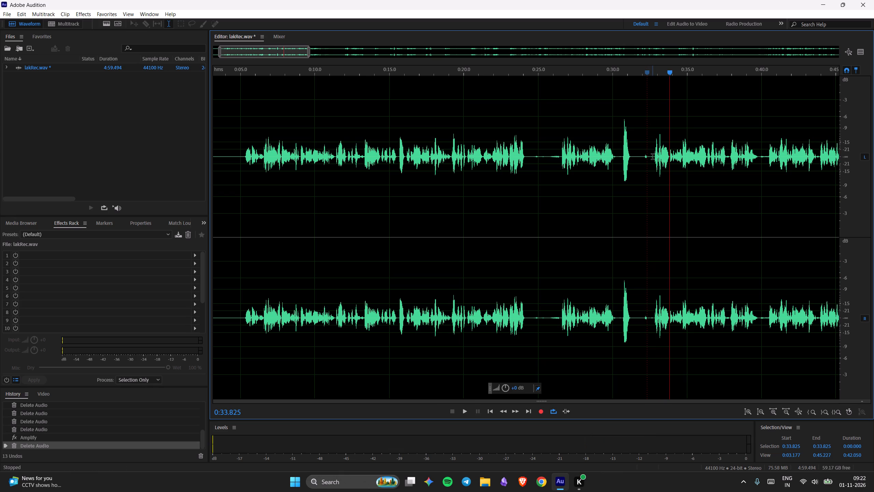
Check the phrase ending from about 0:23.47, then delete the passage from 0:24.16 to 0:32.82.
drag(652, 157, 541, 180)
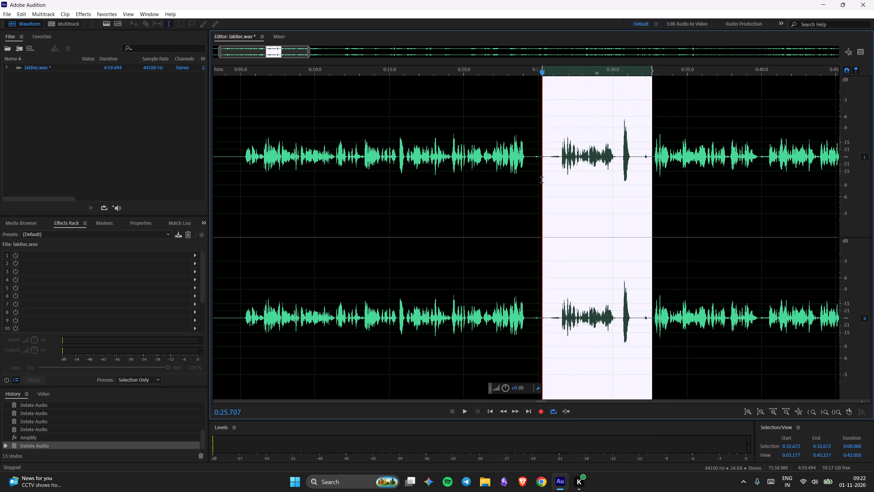
drag(541, 180, 535, 182)
click(515, 77)
key(space)
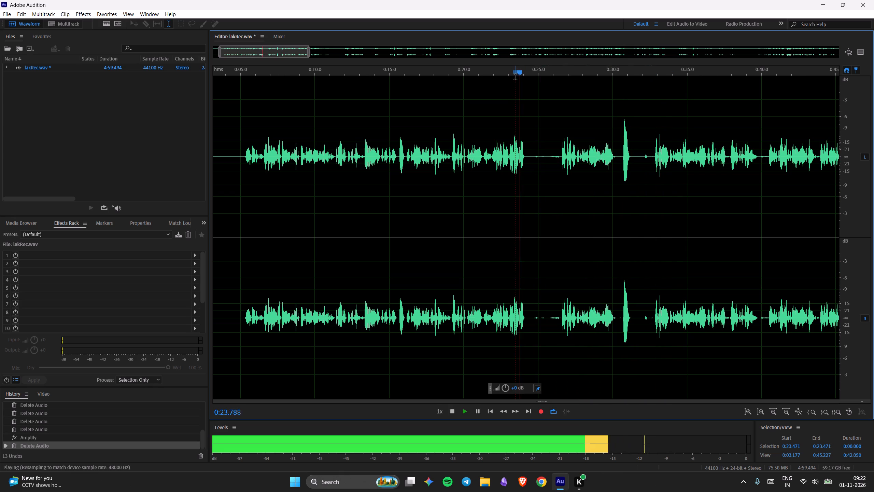
key(space)
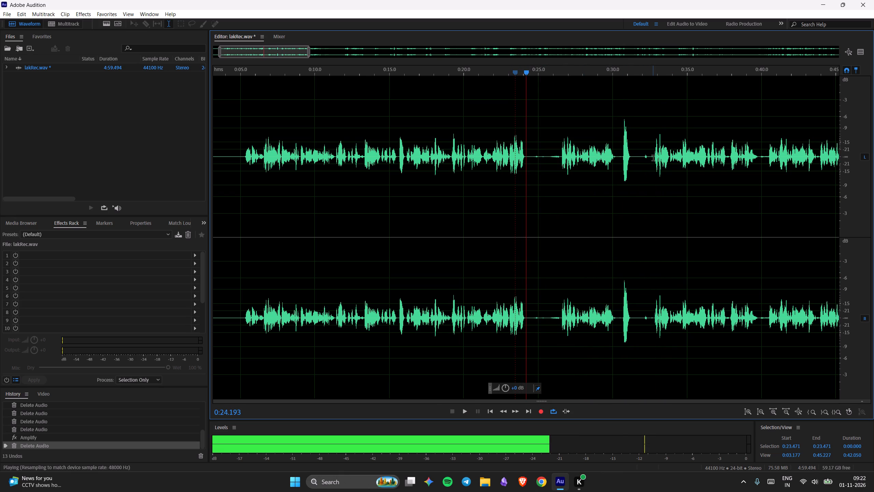
drag(654, 159, 537, 183)
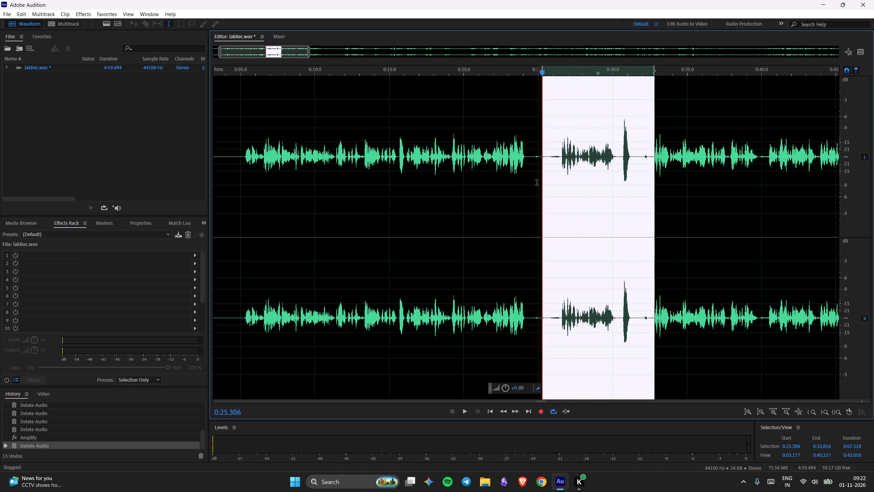
drag(537, 183, 525, 183)
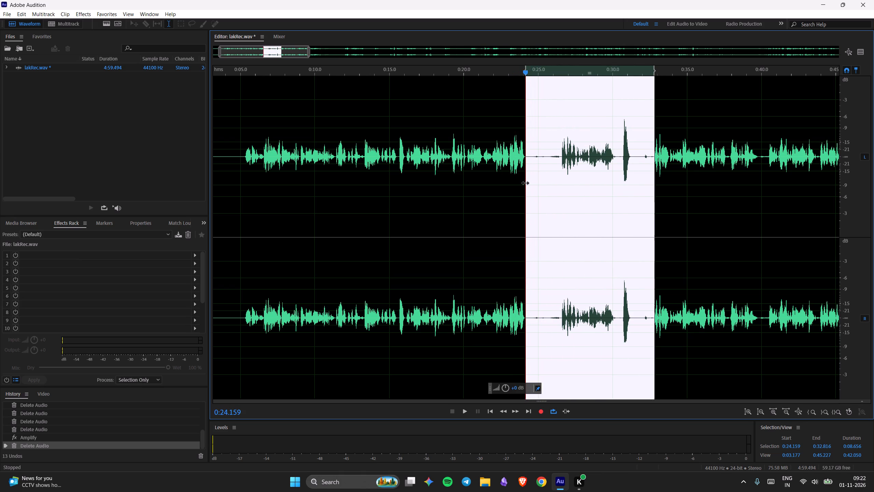
key(Delete)
Play from about 0:22.47 across the cut at 0:24.16 and on to 0:37.50.
click(501, 72)
key(space)
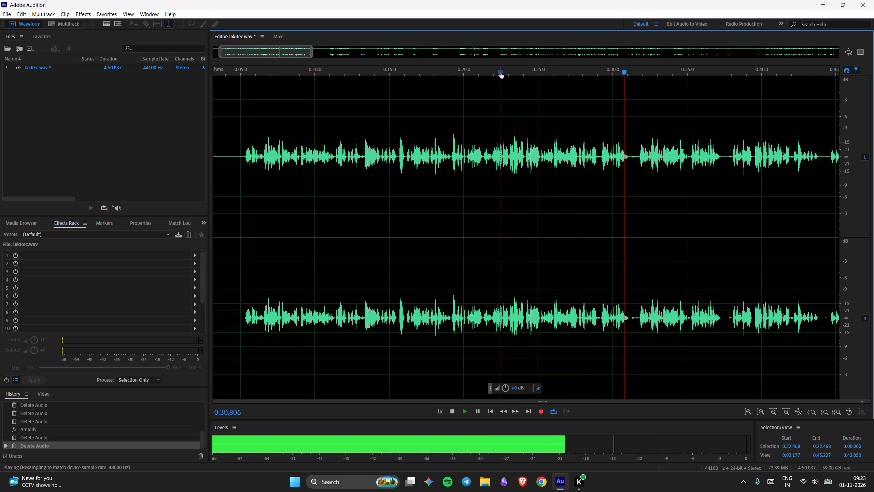
key(space)
key(space)
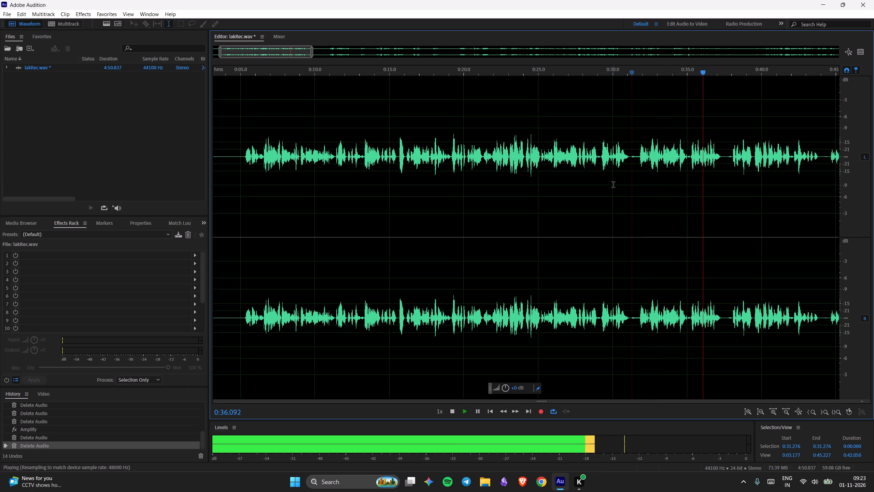
key(space)
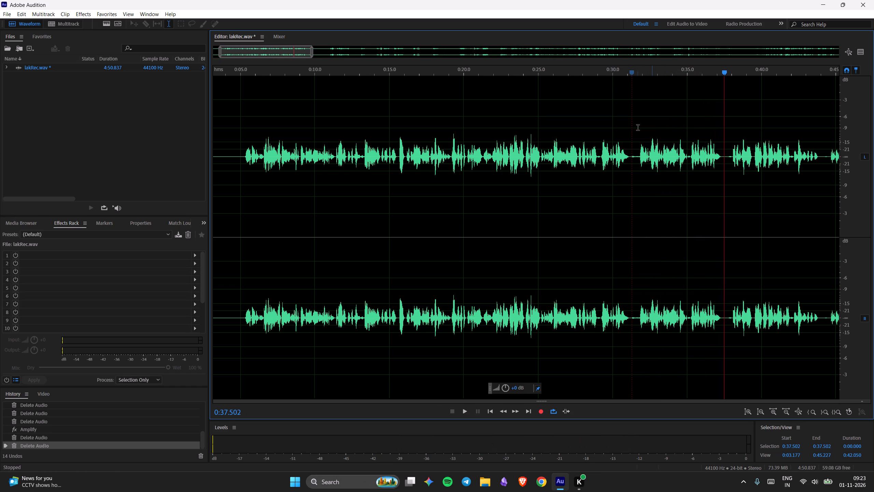
Check the gap after 0:31 by ear and delete the pause from 0:31.17 to 0:31.83.
click(624, 77)
key(space)
key(space)
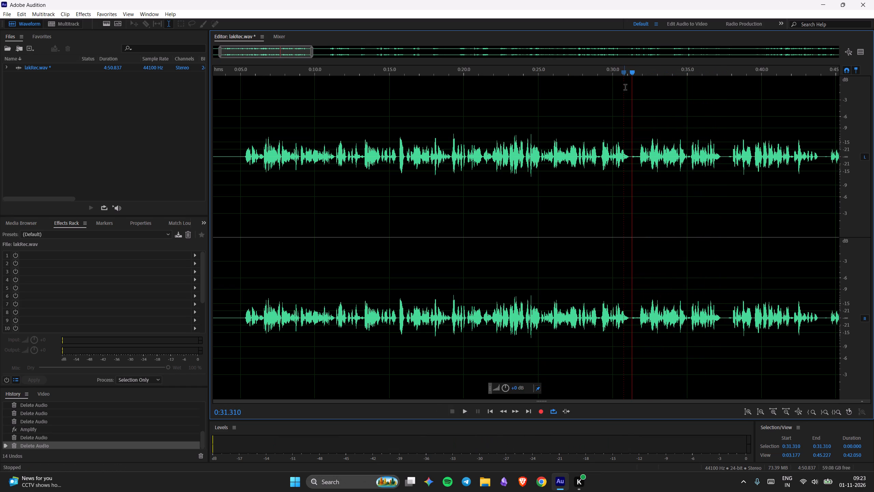
scroll(624, 174, up, 8)
key(space)
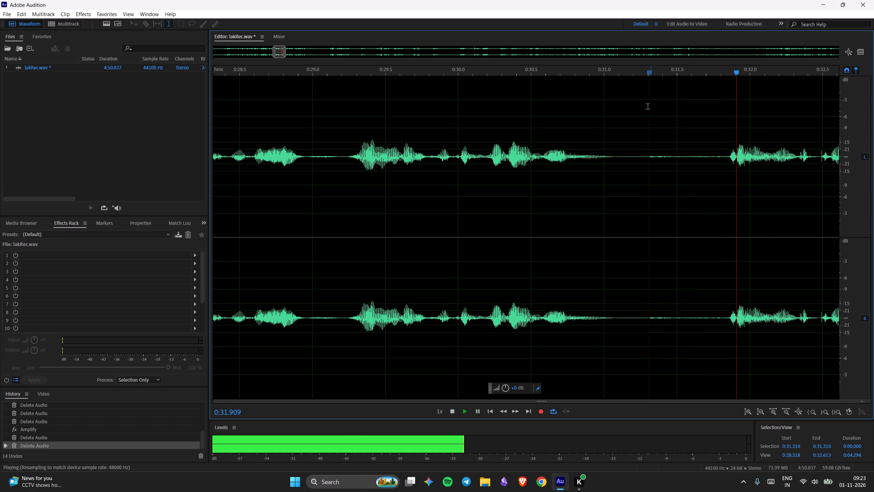
key(space)
drag(628, 160, 708, 167)
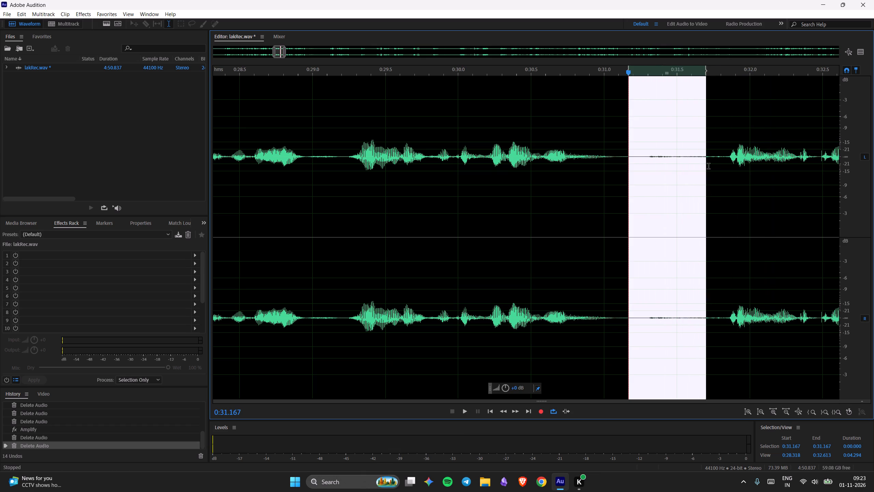
drag(708, 167, 725, 169)
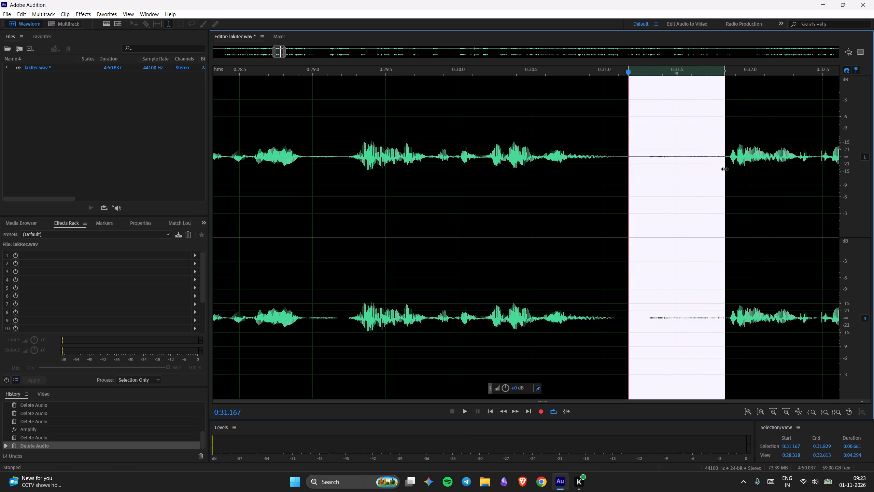
key(Delete)
Play across the cut from 0:30.09 and listen on to about 0:55.5.
click(471, 77)
key(space)
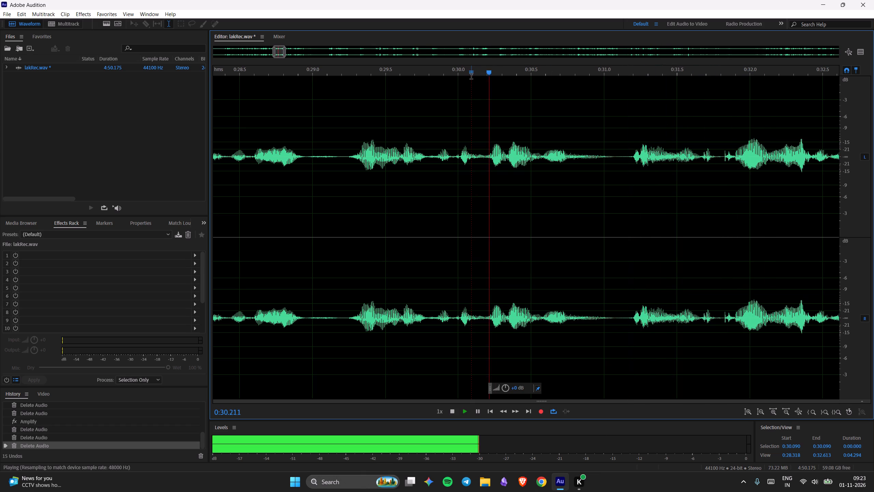
scroll(554, 154, down, 3)
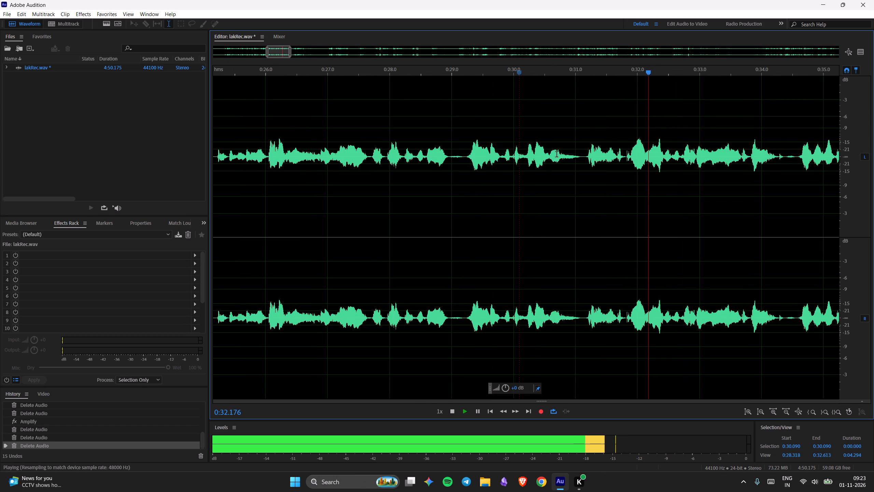
scroll(622, 180, down, 3)
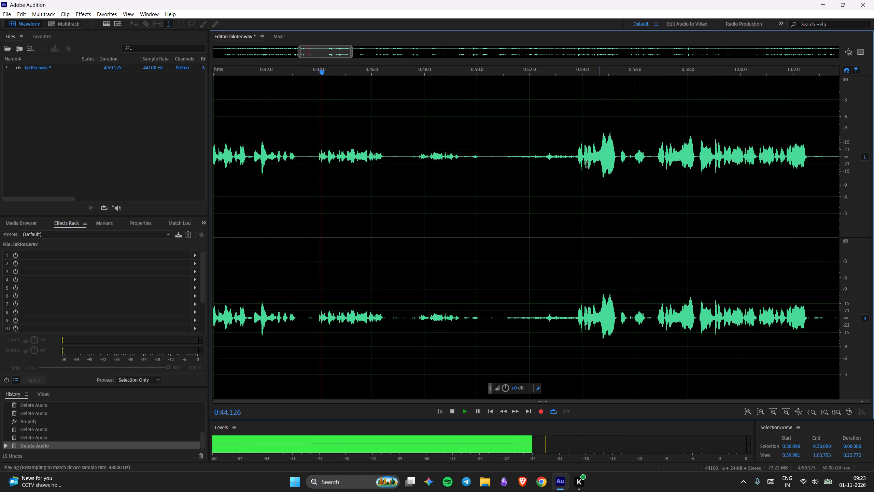
scroll(486, 181, down, 3)
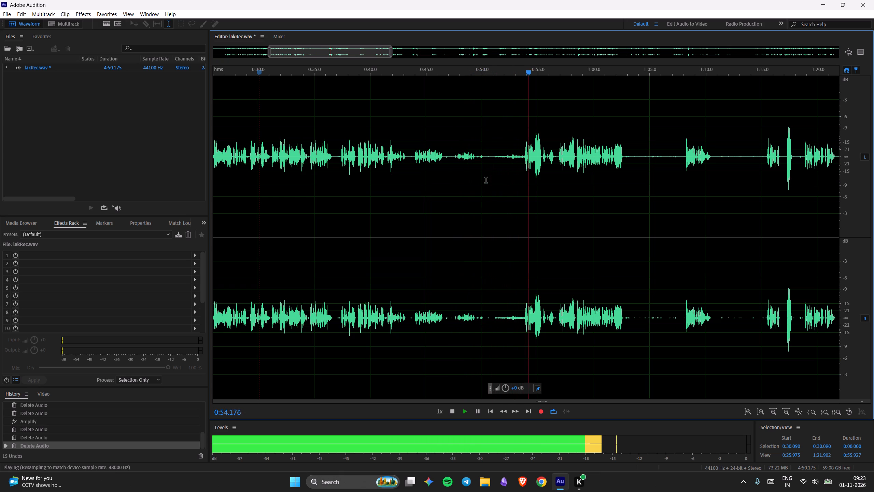
key(space)
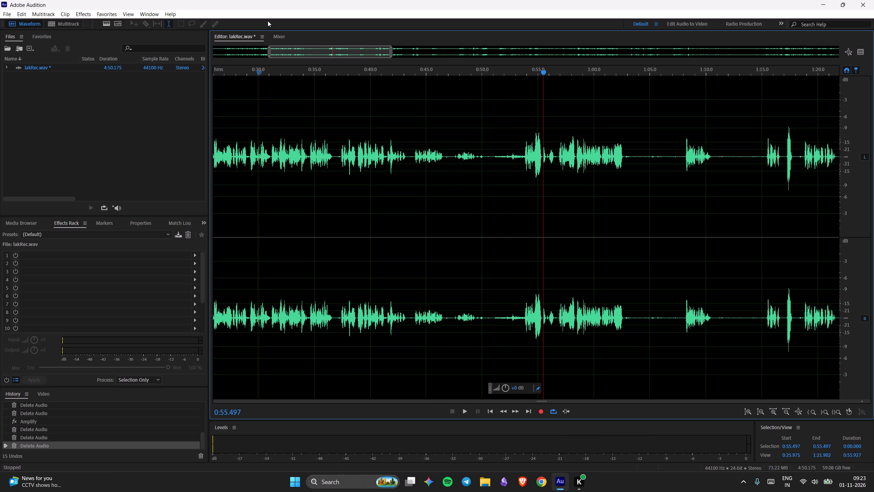
Replay from 0:33.41 to about 0:38, then from 0:53.00 to about 1:02.9, to compare the spoken phrases.
click(286, 68)
click(296, 73)
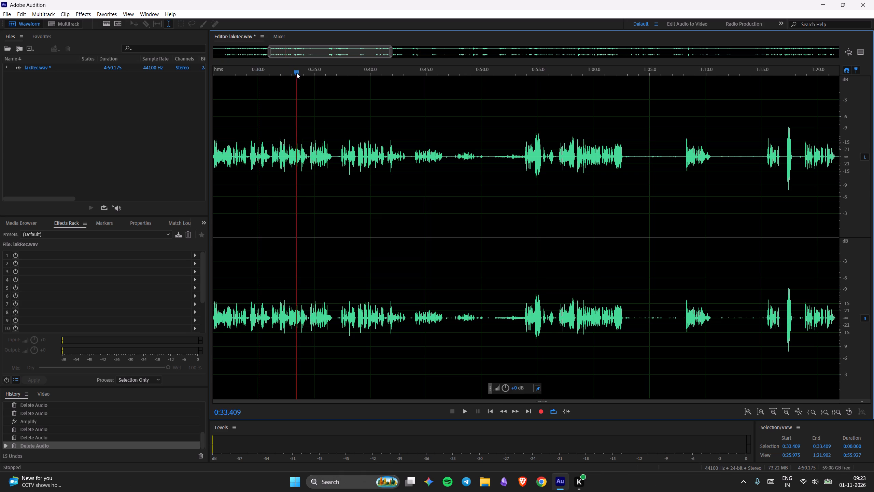
key(space)
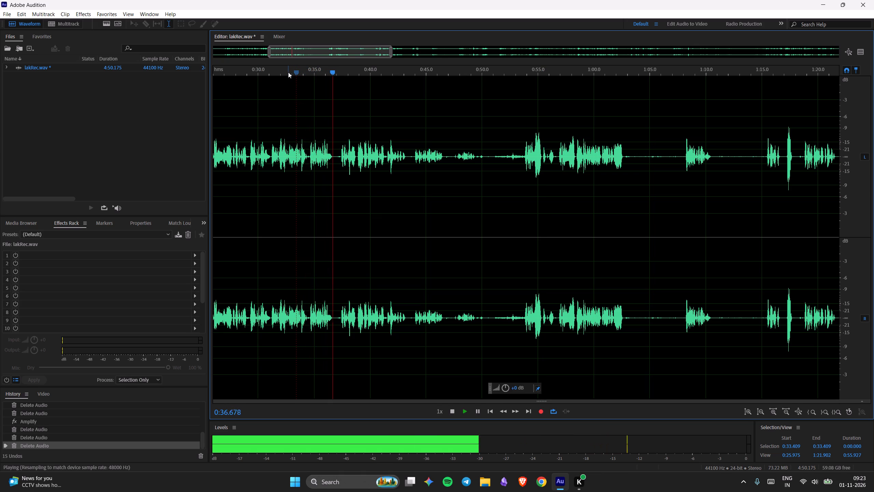
key(space)
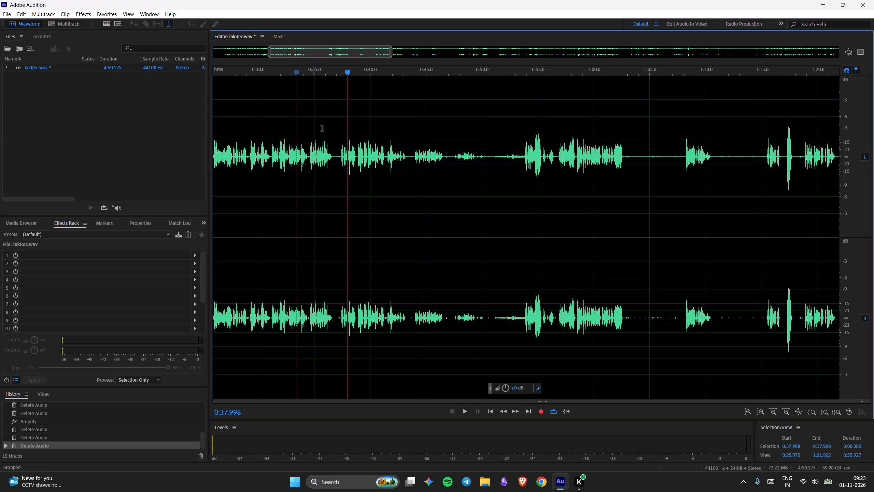
click(516, 77)
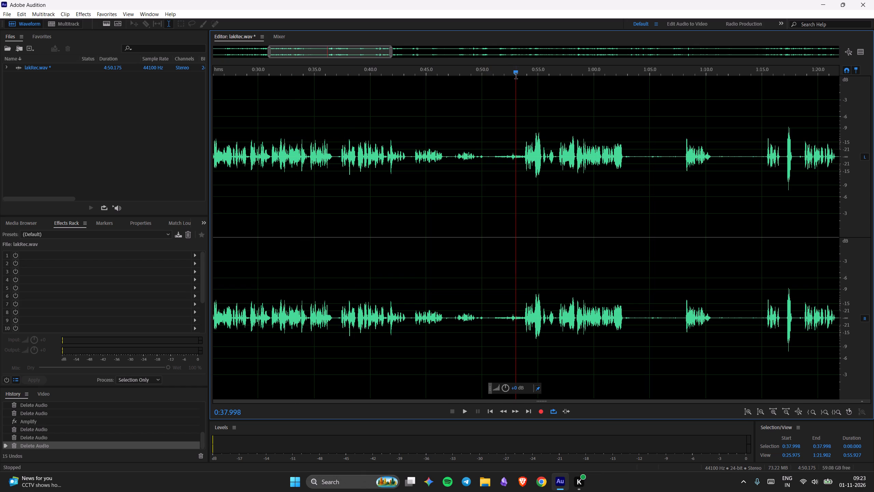
key(space)
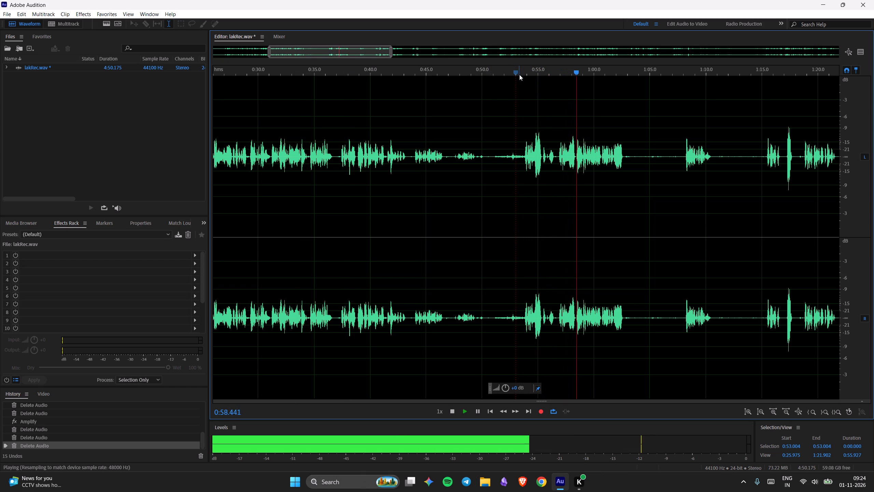
scroll(564, 156, up, 2)
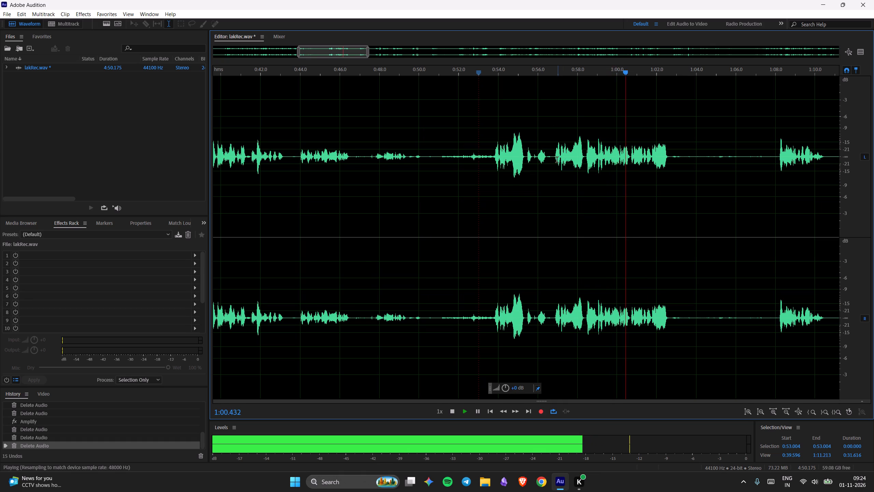
scroll(519, 177, down, 2)
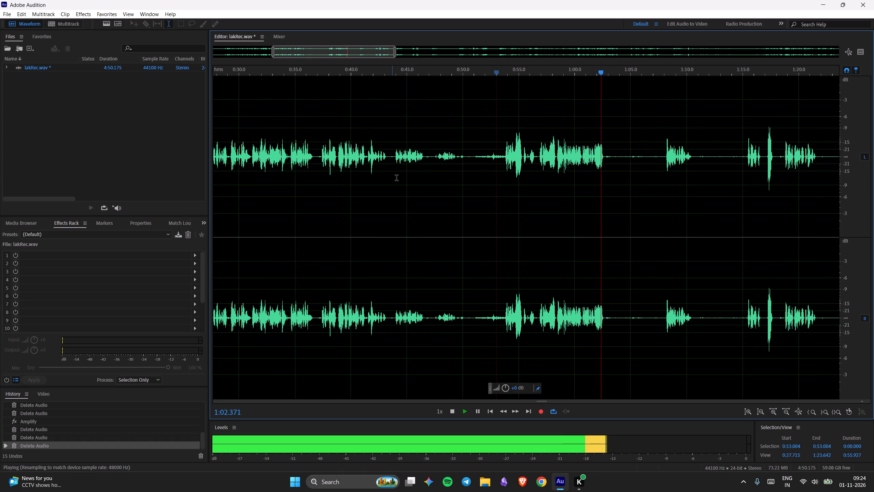
key(space)
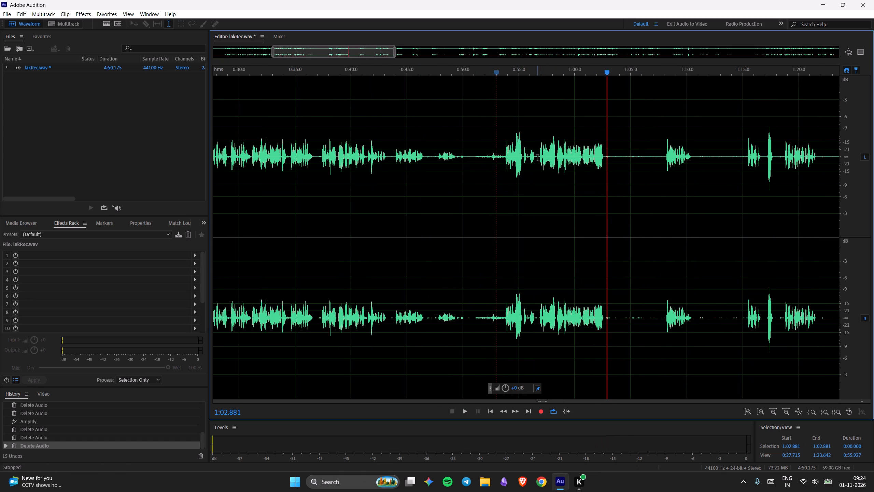
Delete the passage from 0:36.98 to 0:56.73 and play across the cut from 0:34.92.
drag(538, 158, 324, 210)
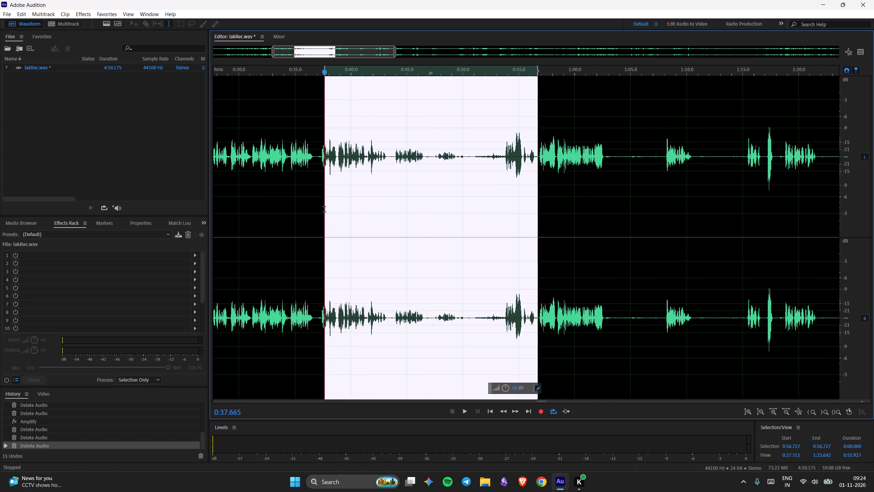
drag(324, 210, 317, 211)
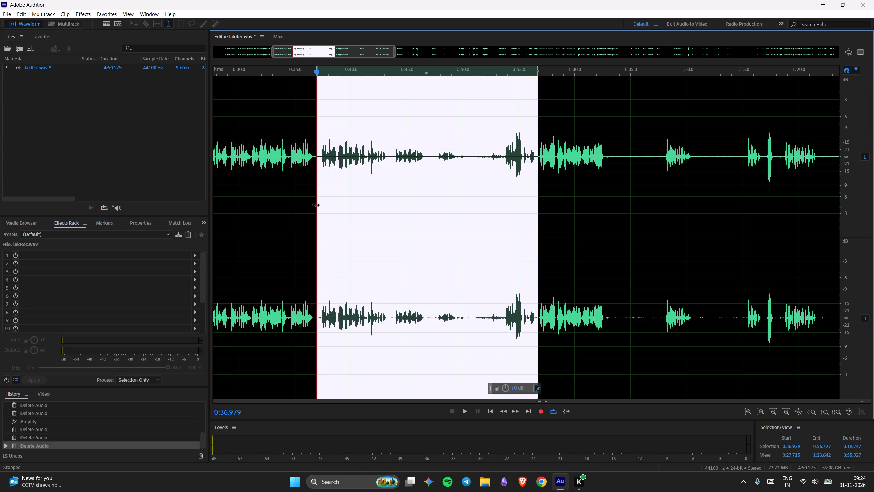
key(Delete)
click(294, 71)
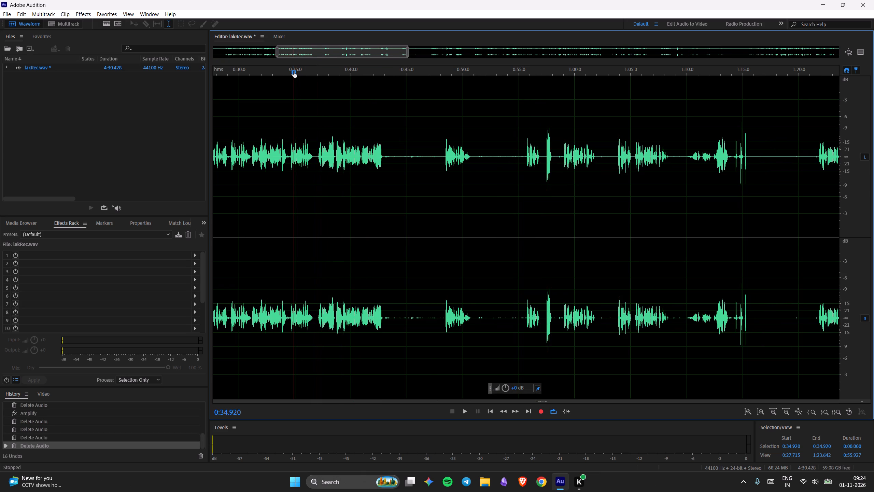
key(space)
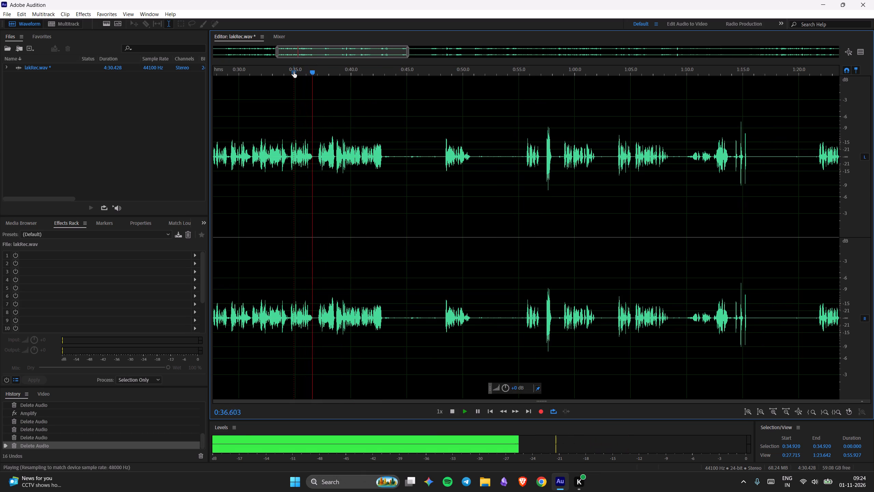
key(space)
Shorten the pause at the cut by deleting 0:36.75 to about 0:37.00, then another short piece starting at 0:36.69.
scroll(308, 240, up, 4)
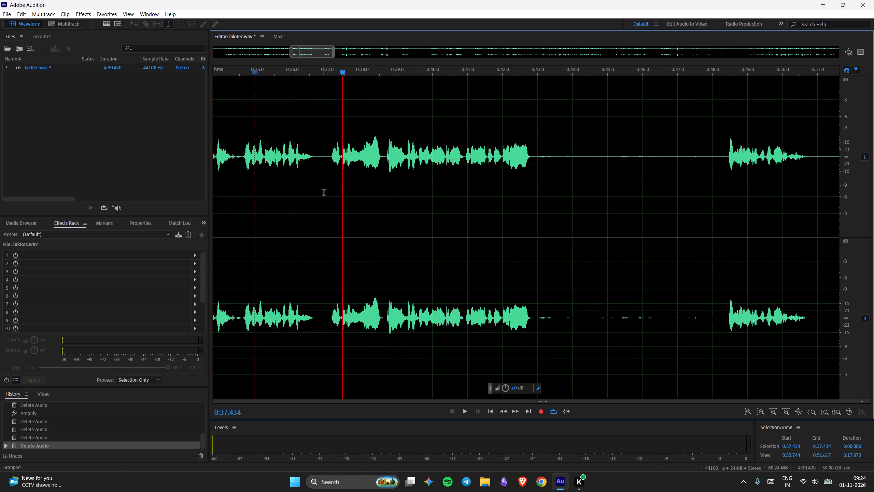
scroll(324, 193, up, 4)
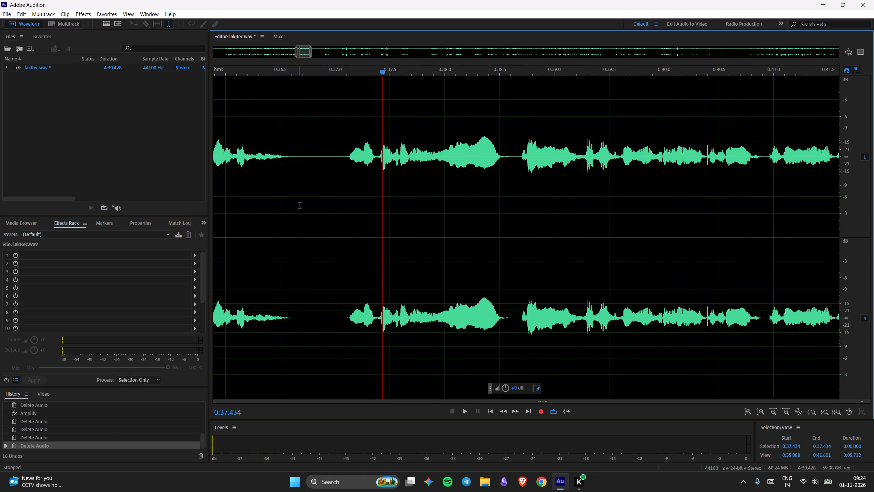
drag(307, 207, 337, 221)
key(Delete)
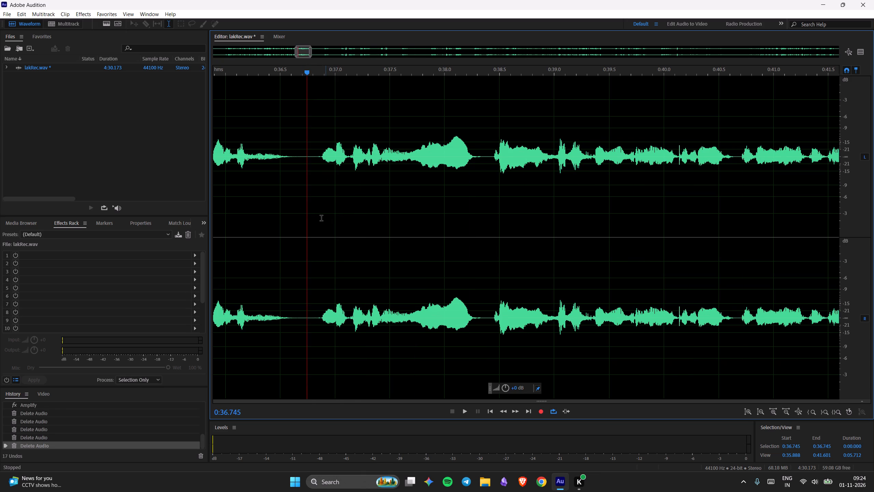
drag(301, 213, 309, 218)
key(Delete)
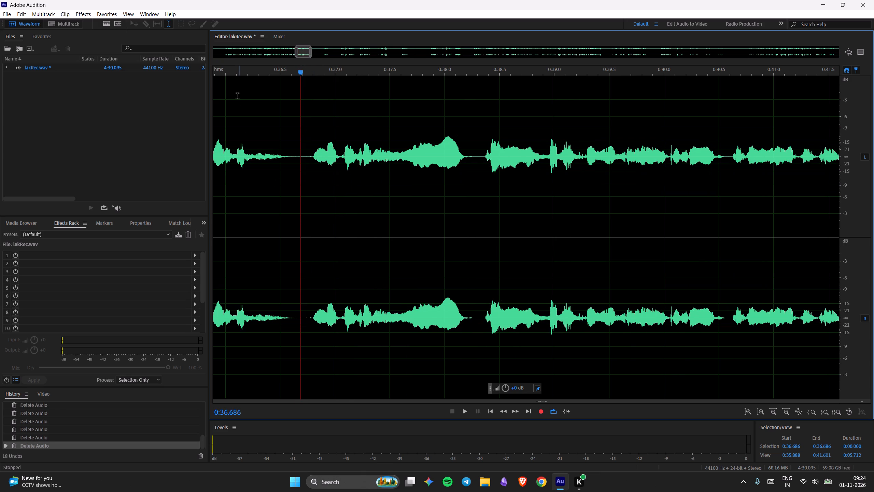
Play across the shortened pause from 0:36.00, then again from 0:34.81 to about 0:38.4.
click(227, 80)
key(space)
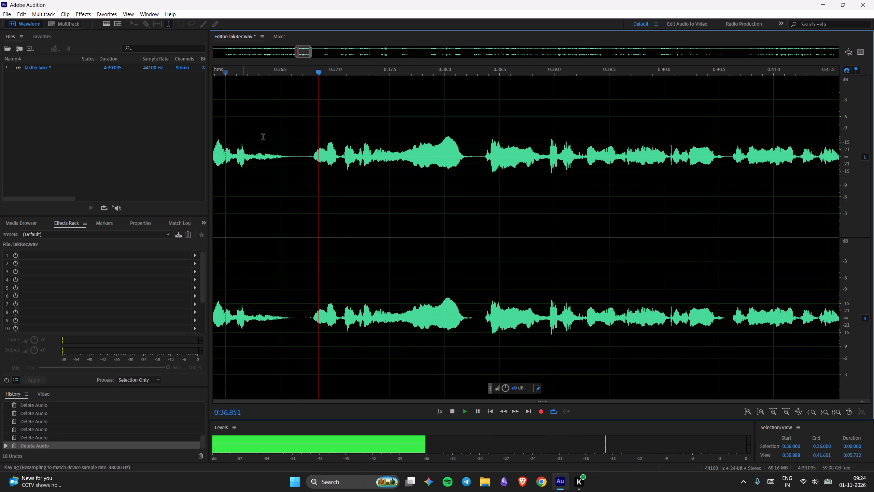
scroll(276, 181, down, 5)
click(219, 69)
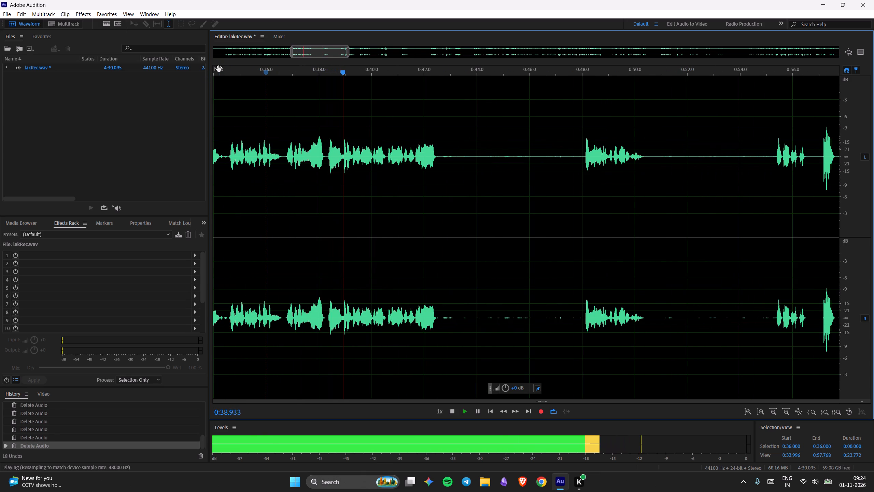
click(231, 73)
key(space)
key(space)
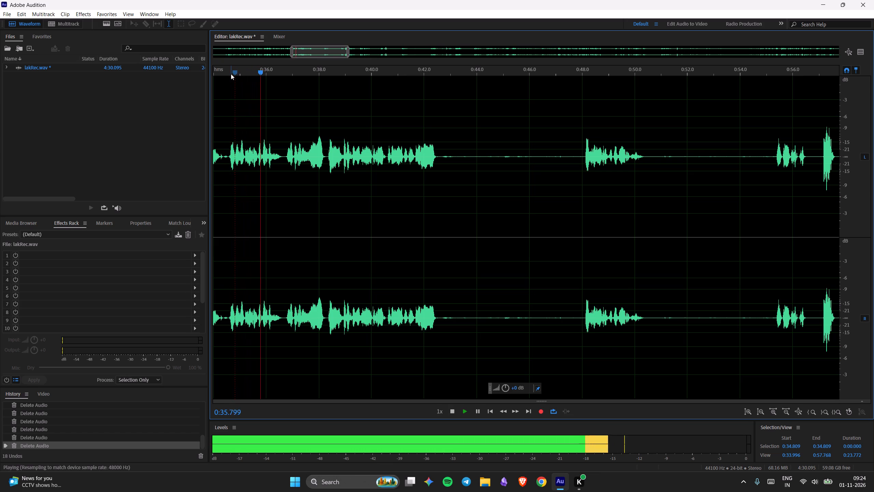
scroll(264, 129, up, 5)
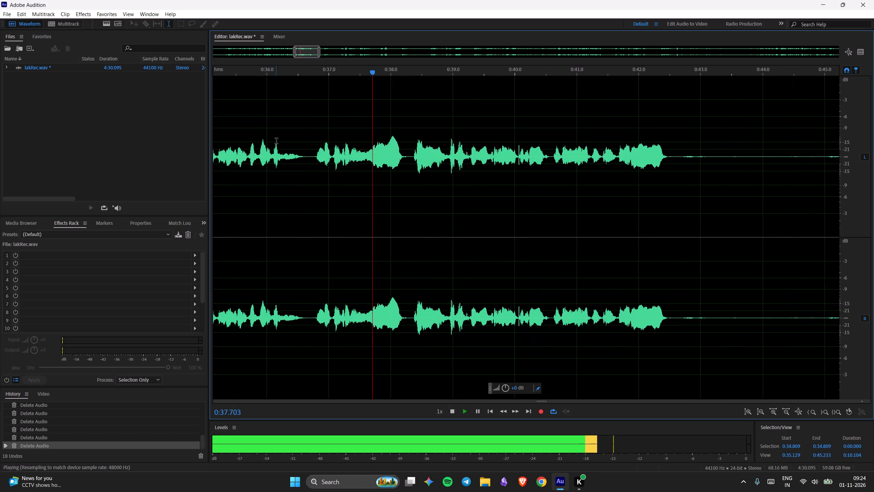
scroll(276, 141, up, 1)
key(space)
Delete a further sliver of the pause, from 0:36.63 to about 0:36.75.
scroll(355, 166, up, 2)
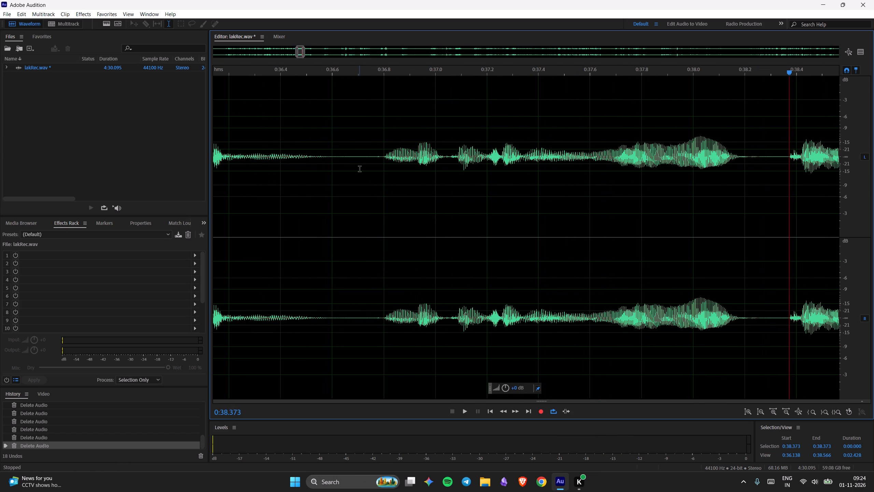
drag(360, 169, 352, 169)
click(369, 174)
drag(371, 174, 341, 172)
key(Delete)
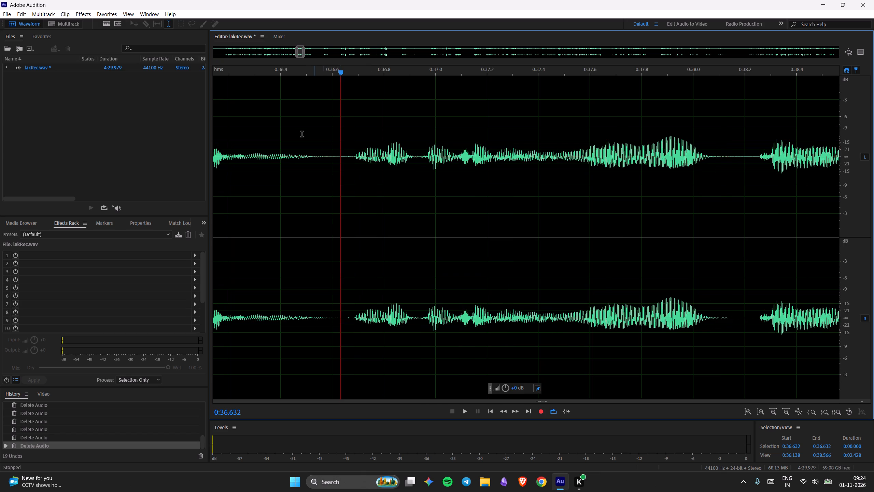
Play across the shortened pause from about 0:36.1 and on to the end of the phrase near 0:42.4.
scroll(293, 153, down, 4)
click(265, 72)
key(space)
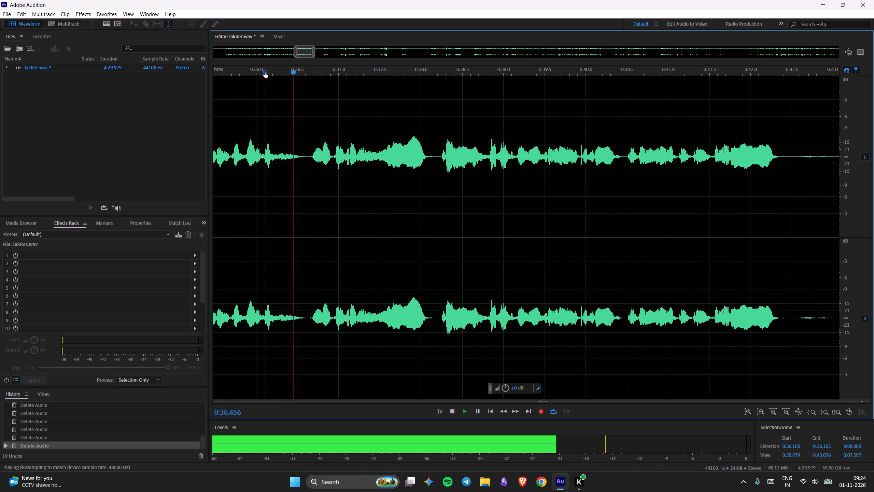
scroll(379, 184, down, 1)
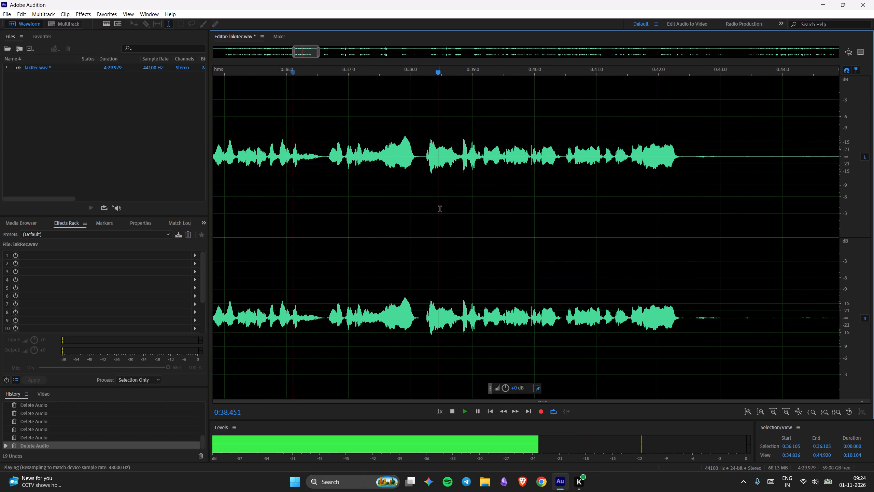
scroll(441, 209, down, 1)
scroll(504, 226, down, 1)
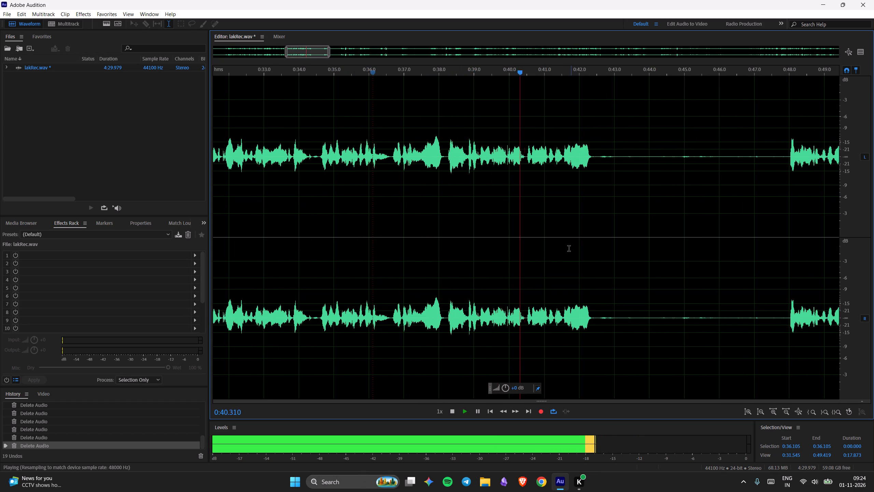
scroll(569, 247, down, 4)
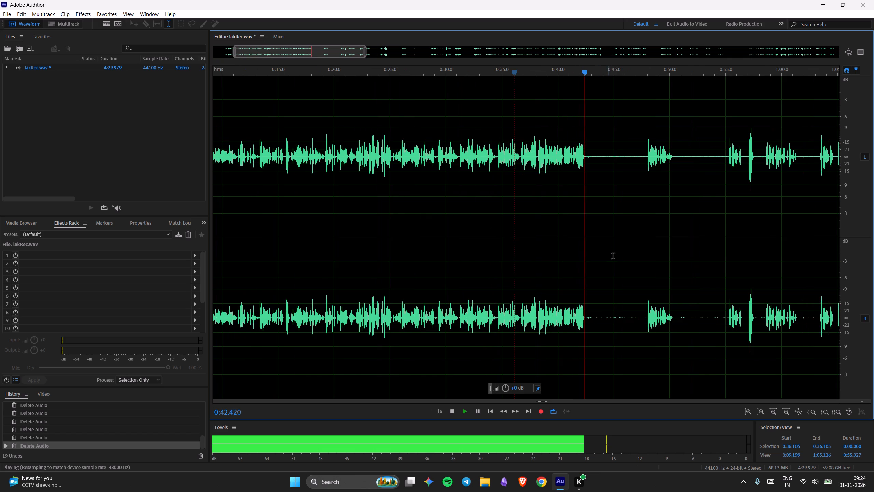
Skip the quiet gap and play the following phrases from about 0:47.9.
click(646, 73)
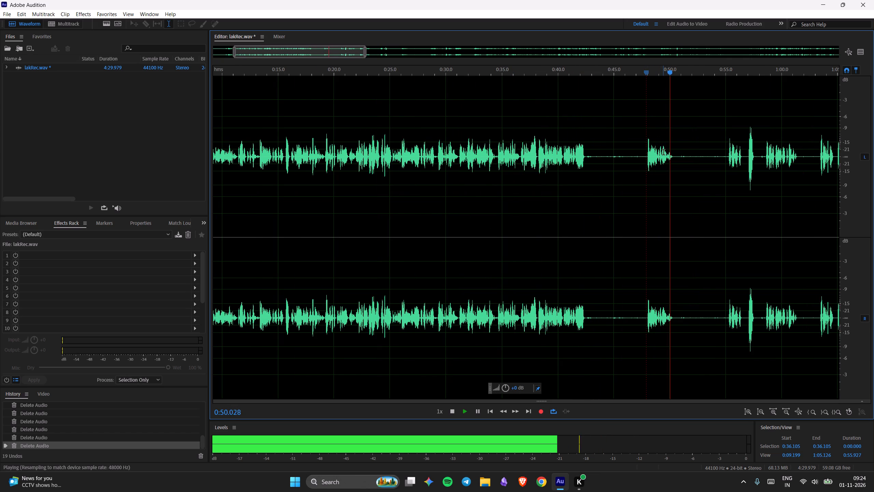
scroll(681, 167, up, 3)
scroll(682, 167, down, 2)
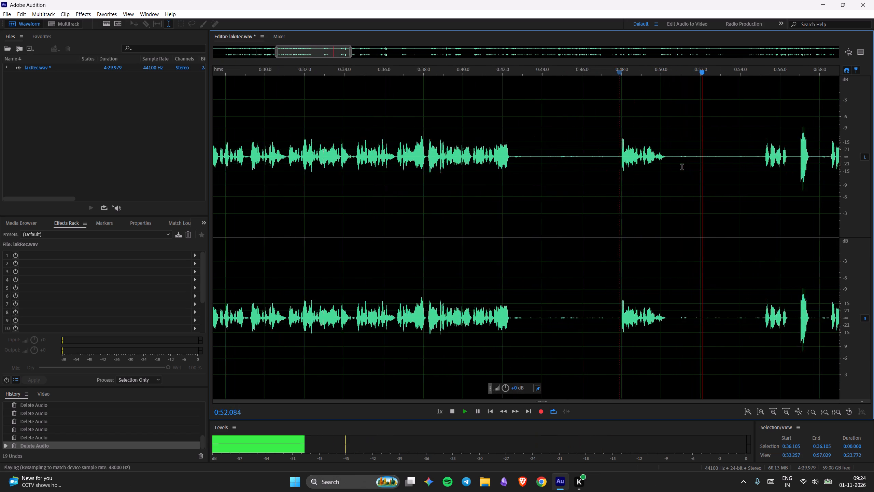
scroll(682, 167, down, 1)
scroll(719, 197, down, 1)
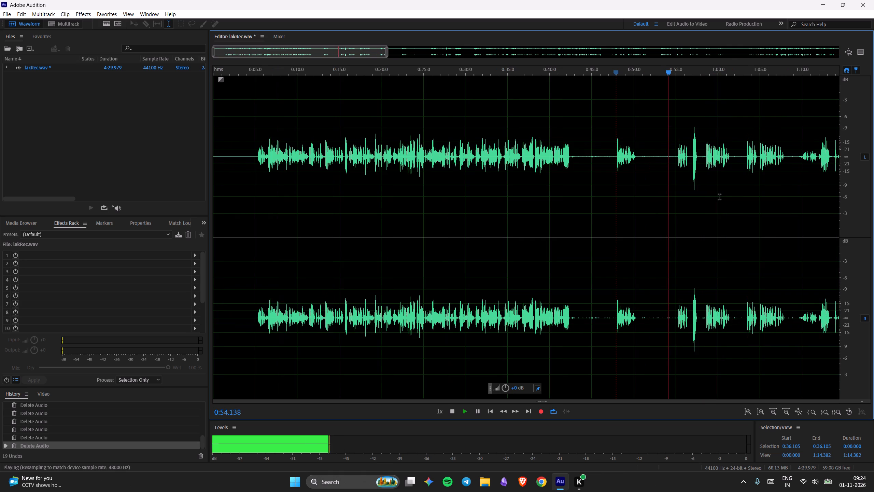
scroll(676, 199, up, 2)
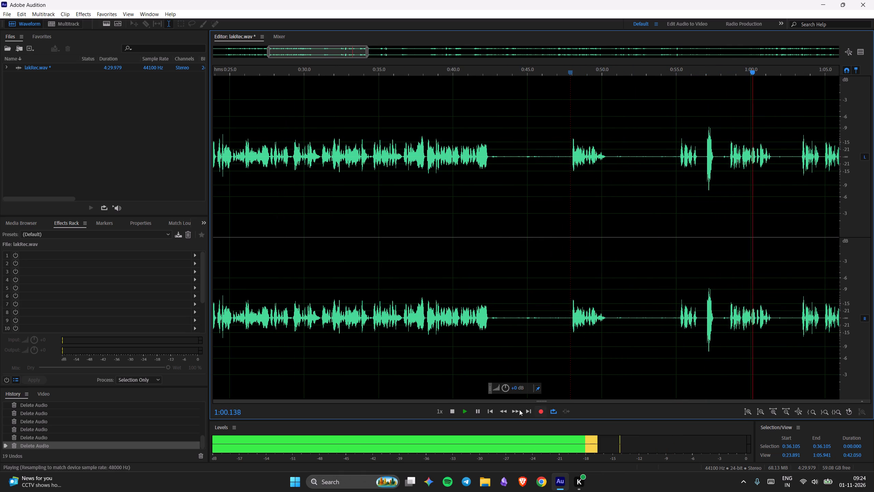
Reveal the spectral frequency display as a narrow strip beneath the waveform.
drag(542, 400, 549, 413)
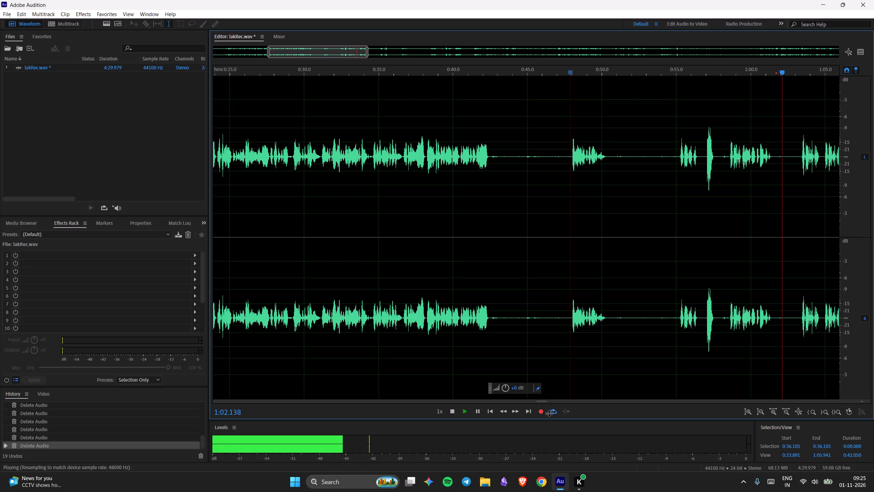
drag(549, 413, 541, 424)
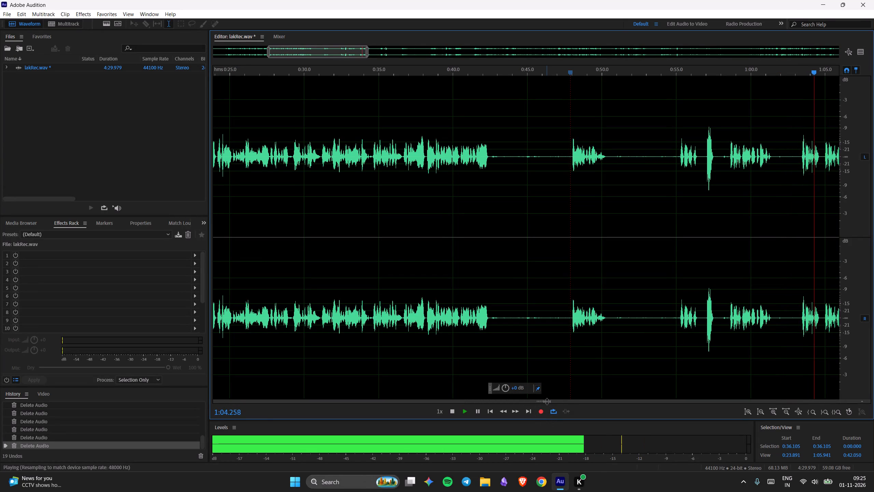
drag(547, 401, 542, 370)
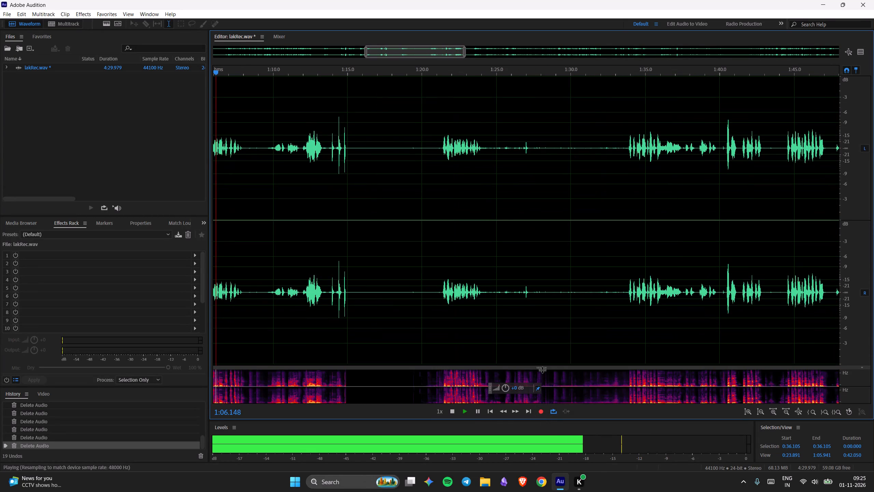
drag(542, 370, 548, 380)
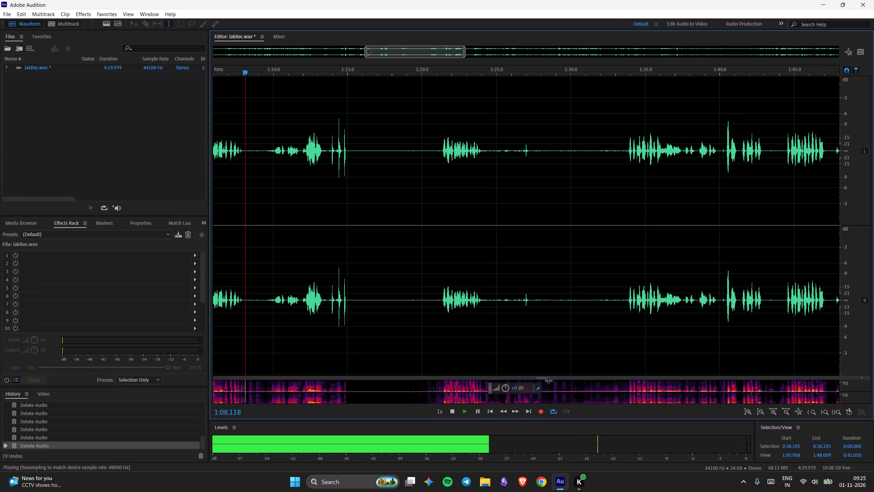
drag(548, 380, 551, 382)
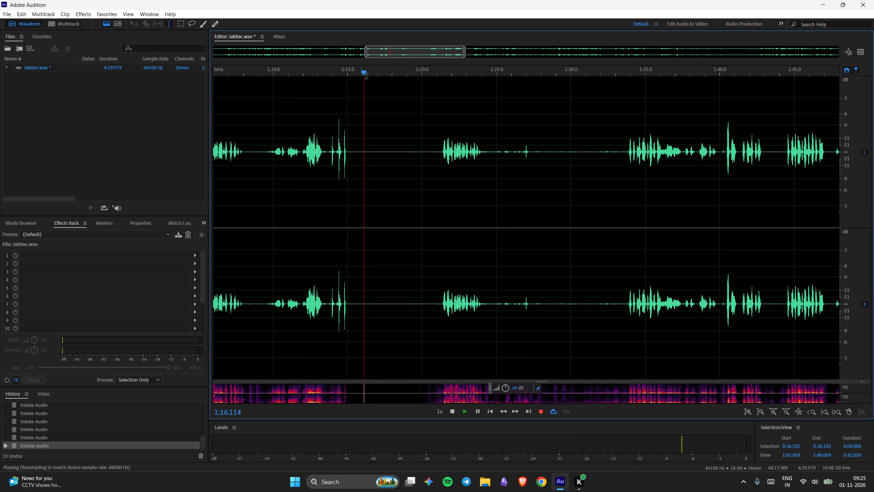
Stop playback, scrub back to 0:39.10 and play to about 0:43.10.
key(space)
drag(376, 76, 346, 80)
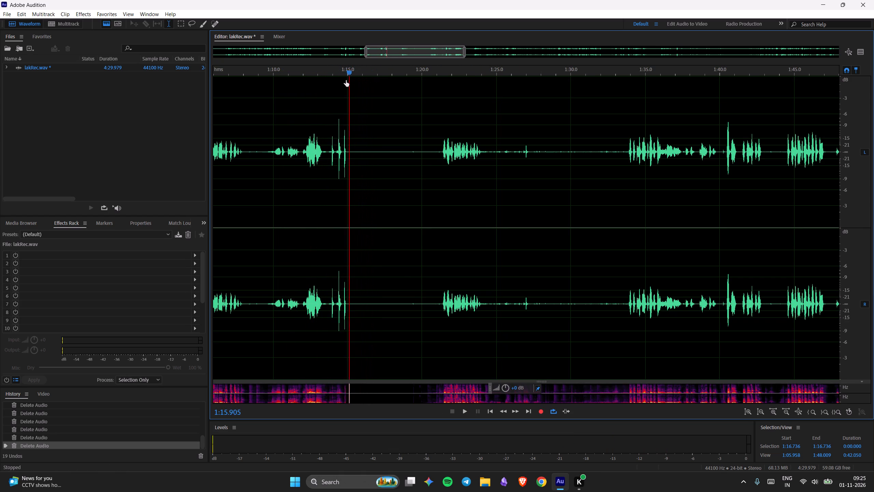
drag(346, 80, 199, 142)
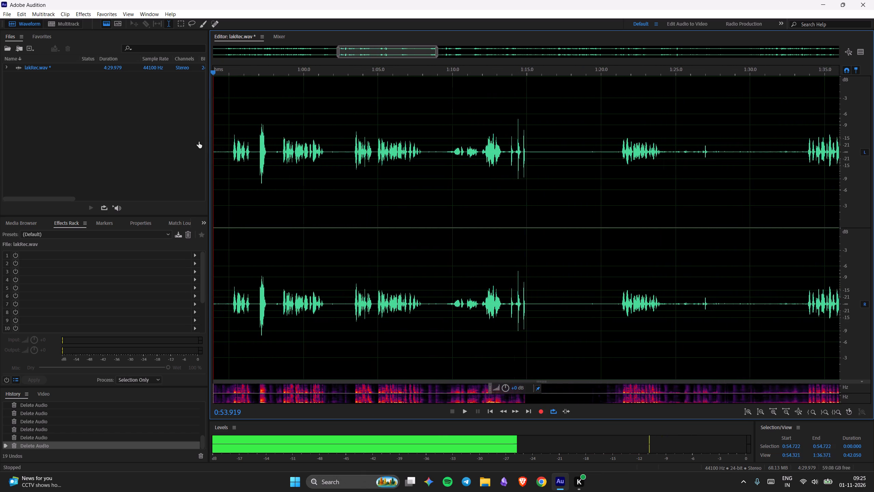
drag(199, 142, 198, 142)
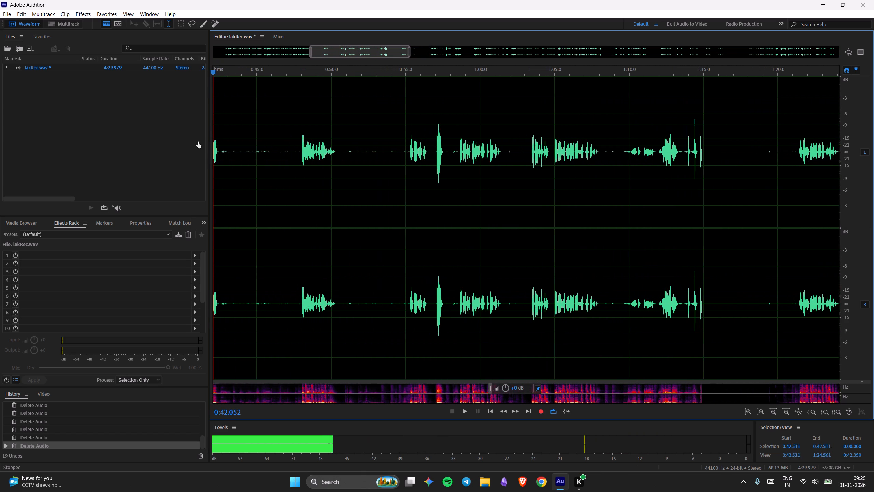
drag(198, 142, 231, 201)
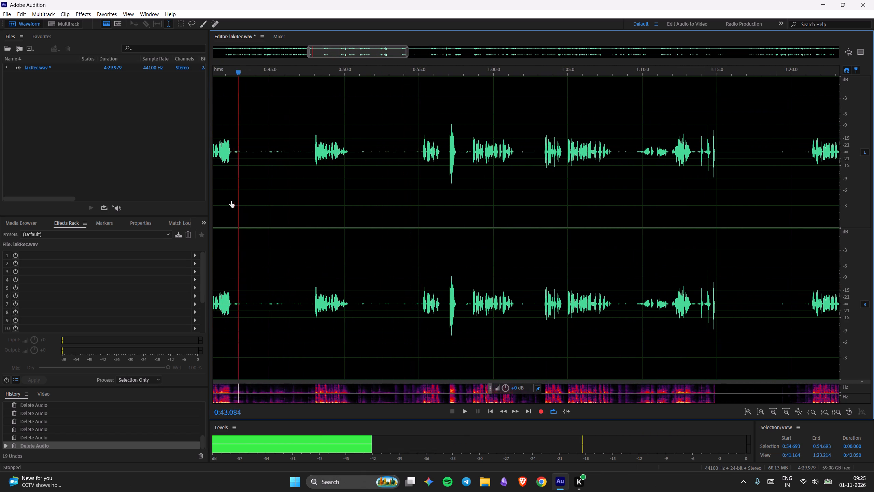
drag(231, 201, 276, 202)
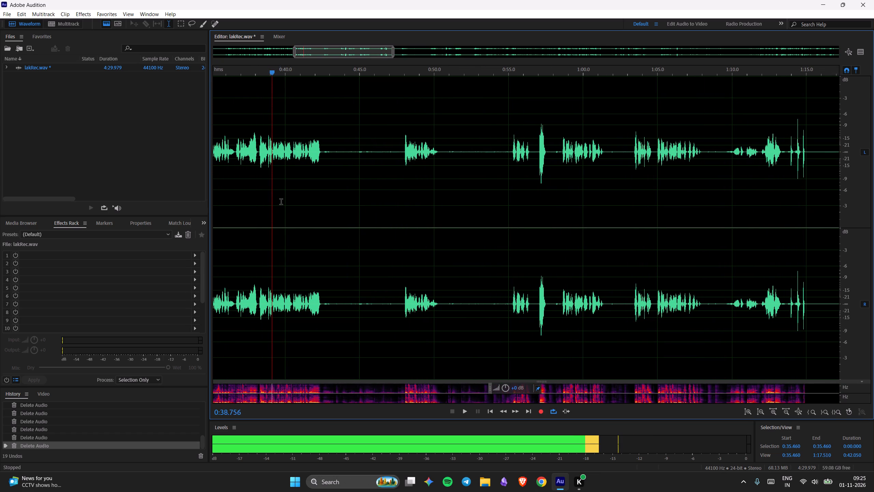
key(space)
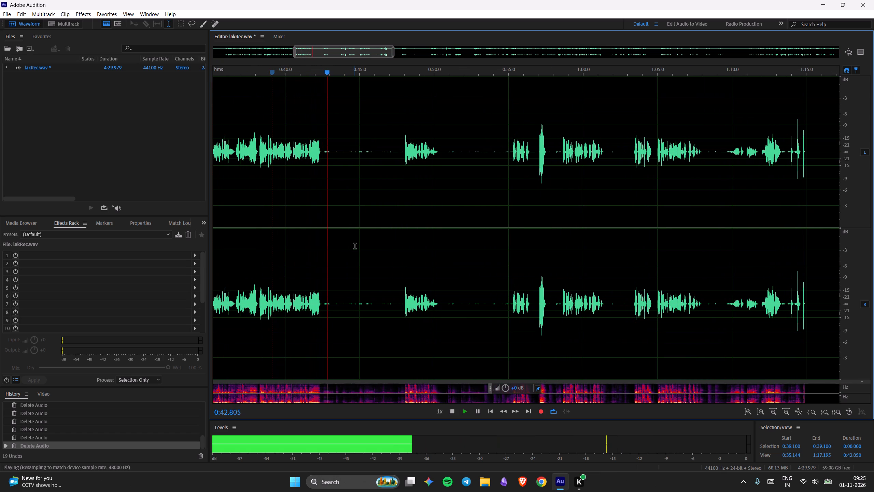
key(space)
Replay the end of the phrase closely, from about 0:42.15 to 0:42.49.
scroll(324, 195, up, 7)
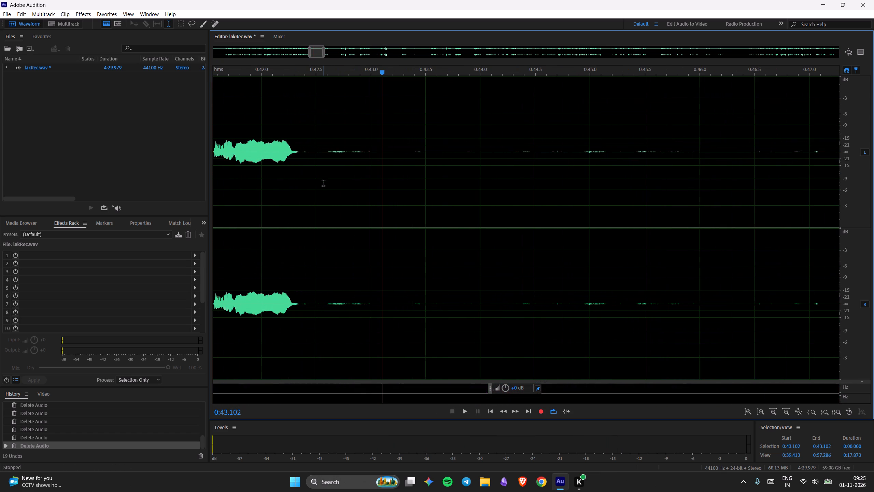
click(278, 69)
key(space)
key(space)
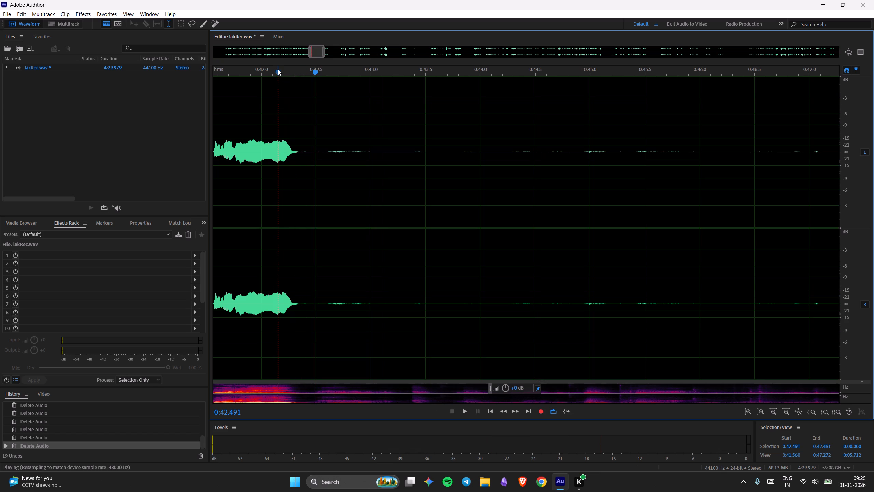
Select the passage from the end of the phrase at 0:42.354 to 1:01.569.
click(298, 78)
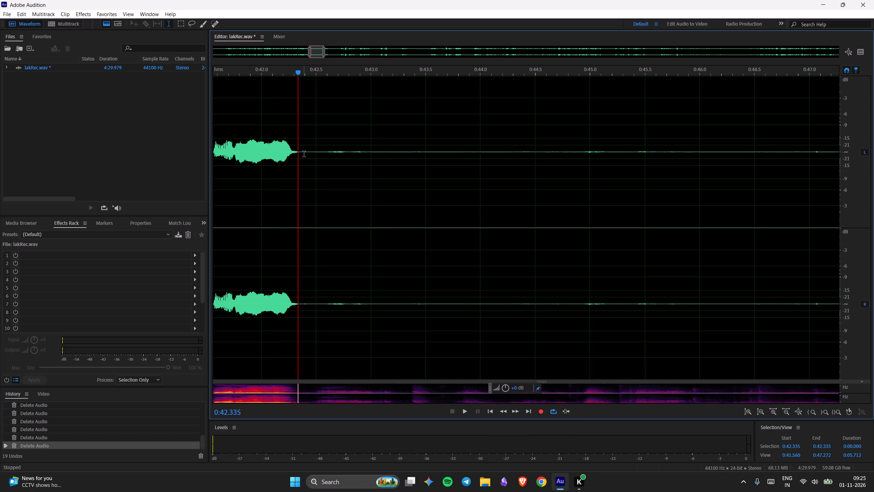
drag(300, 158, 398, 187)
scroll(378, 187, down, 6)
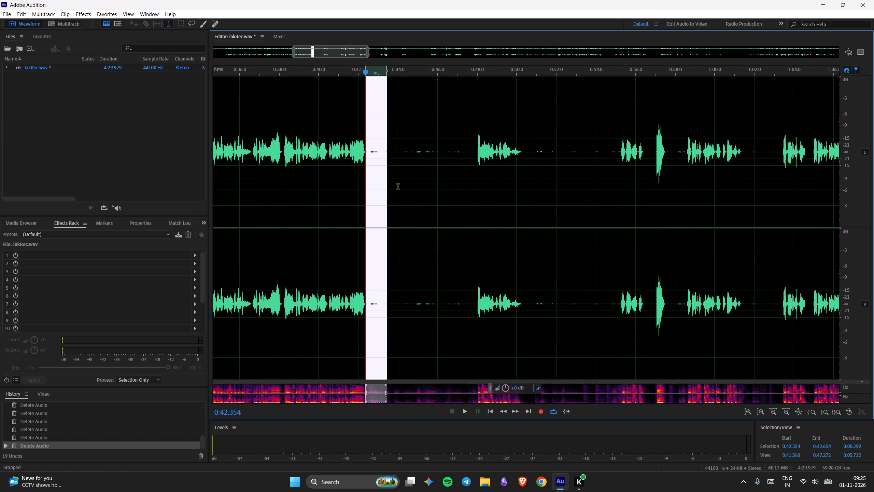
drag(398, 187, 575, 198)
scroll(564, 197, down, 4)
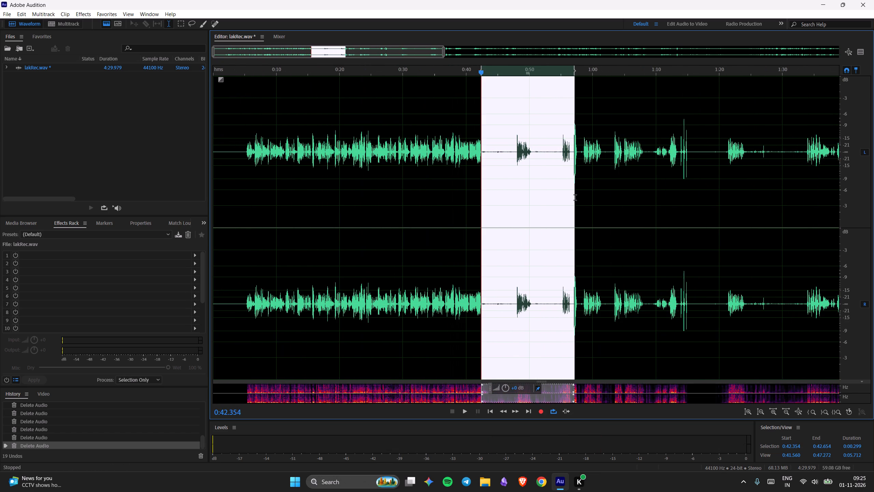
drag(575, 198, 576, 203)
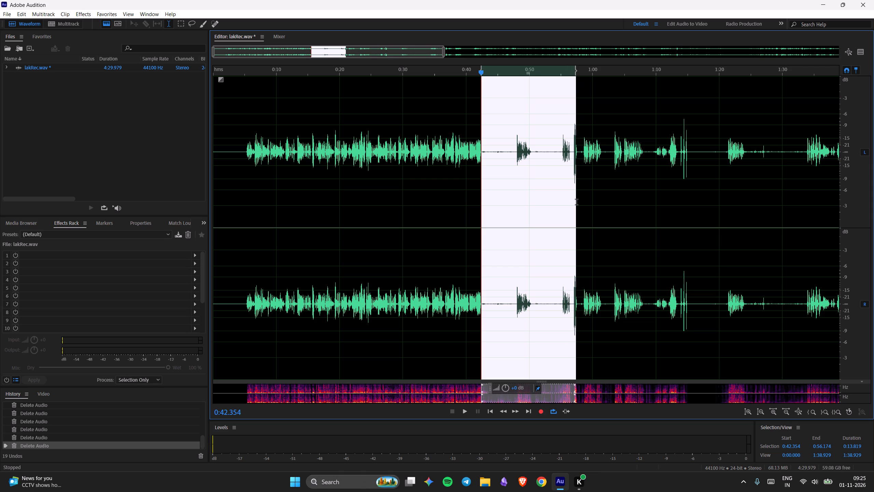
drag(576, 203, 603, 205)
Listen within the selected passage from its start, scrub forward, and play the phrase from 0:58.33.
key(space)
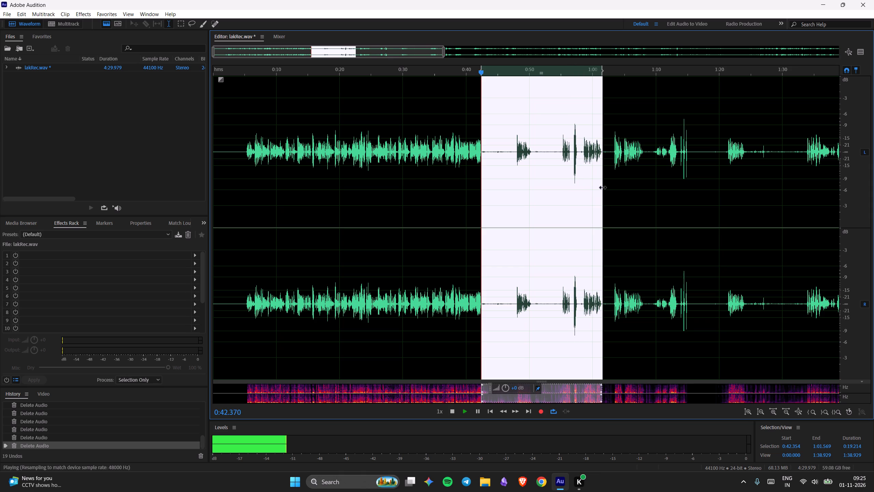
click(542, 74)
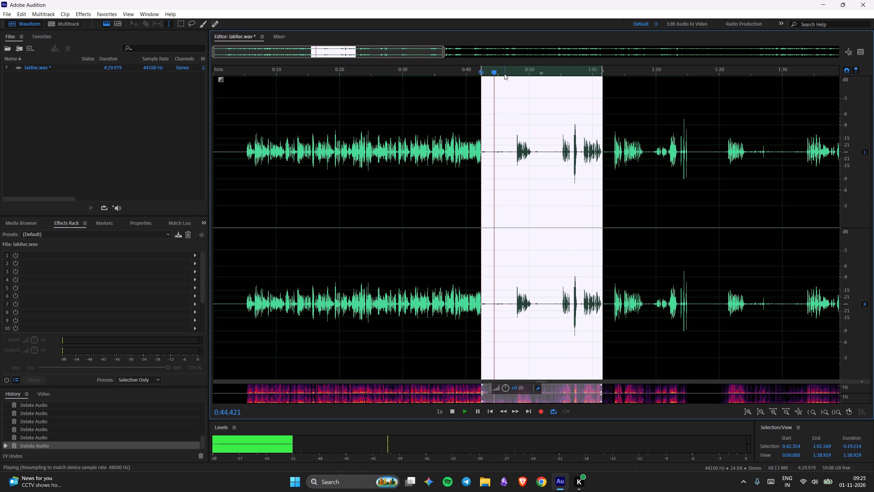
drag(498, 72, 577, 85)
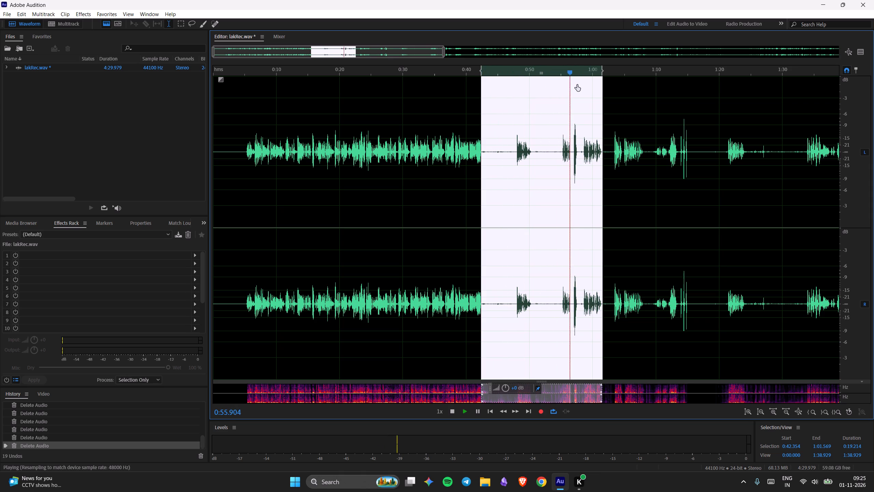
drag(577, 85, 581, 86)
key(space)
key(space)
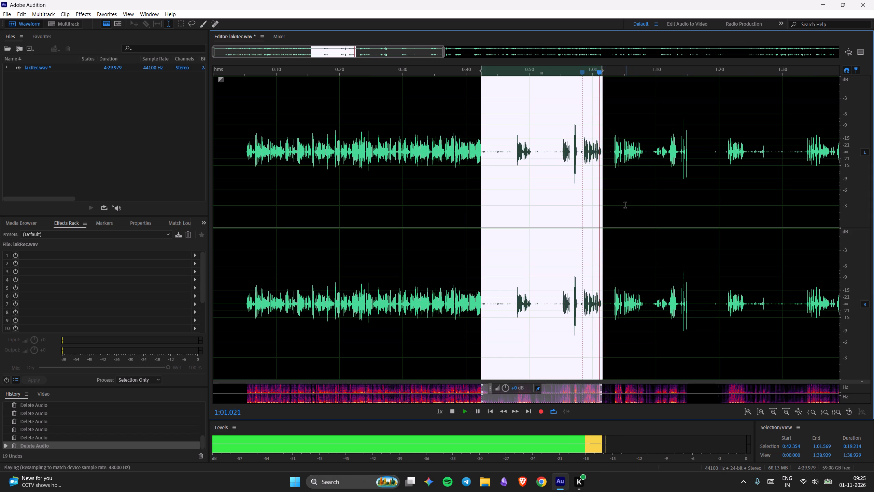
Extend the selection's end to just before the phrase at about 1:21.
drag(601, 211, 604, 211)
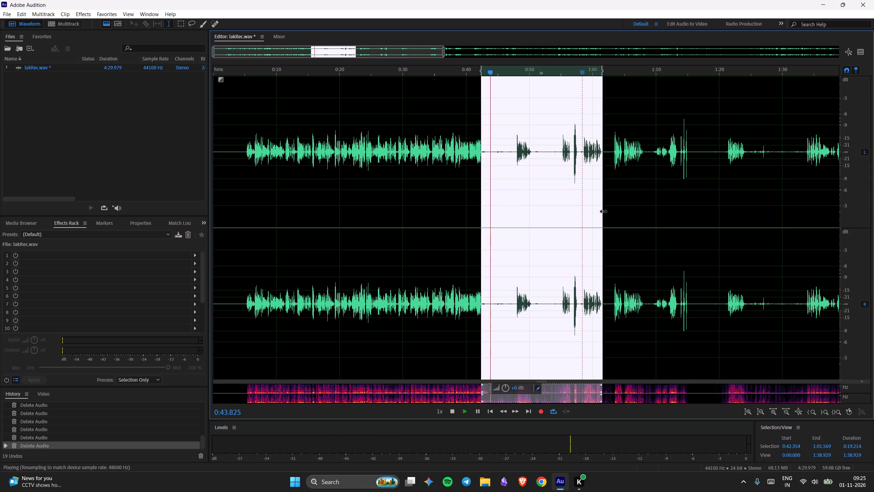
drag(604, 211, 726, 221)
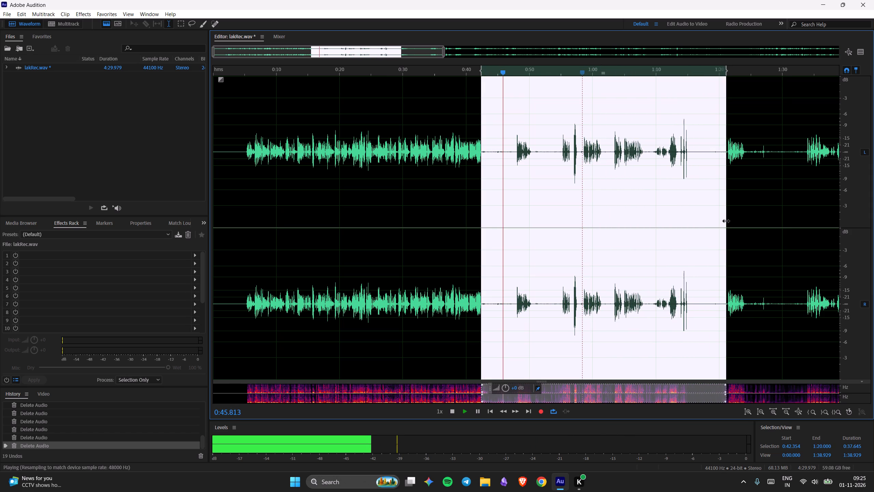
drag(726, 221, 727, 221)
Spot-check the phrases after the 0:42 cut by playing from about 0:58, 1:03, 1:10 and 1:21.
click(582, 77)
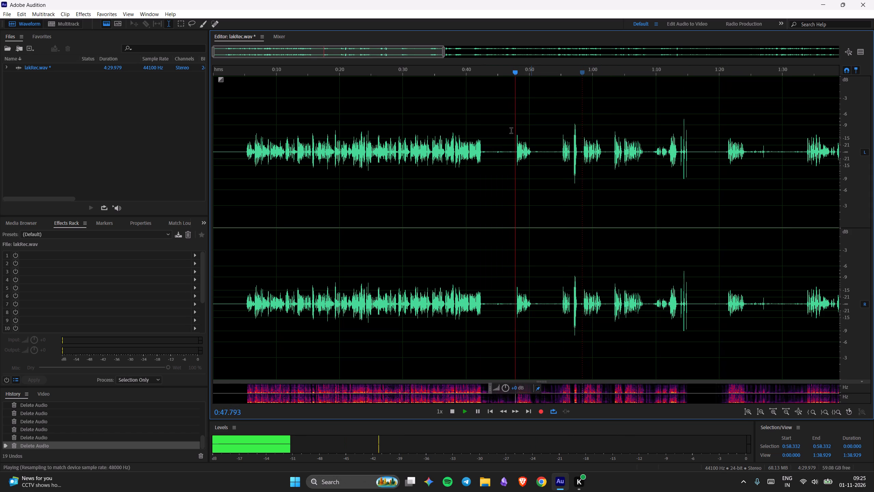
click(613, 76)
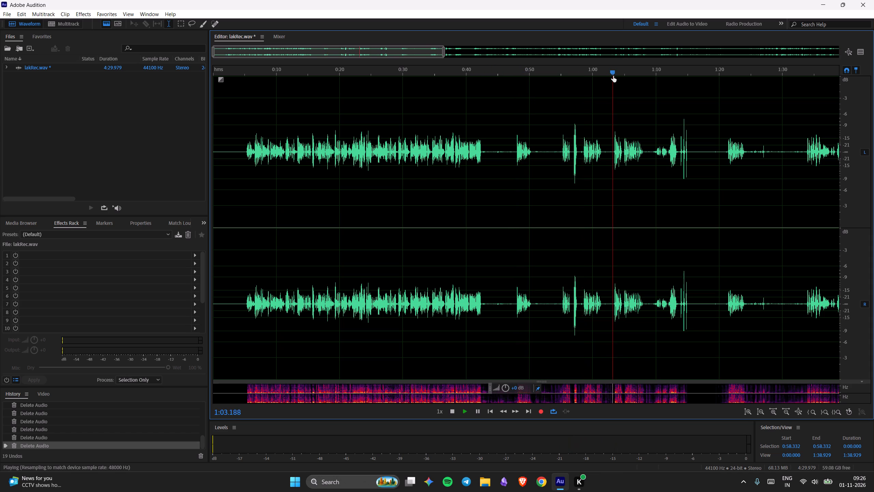
key(space)
key(space)
click(659, 76)
key(space)
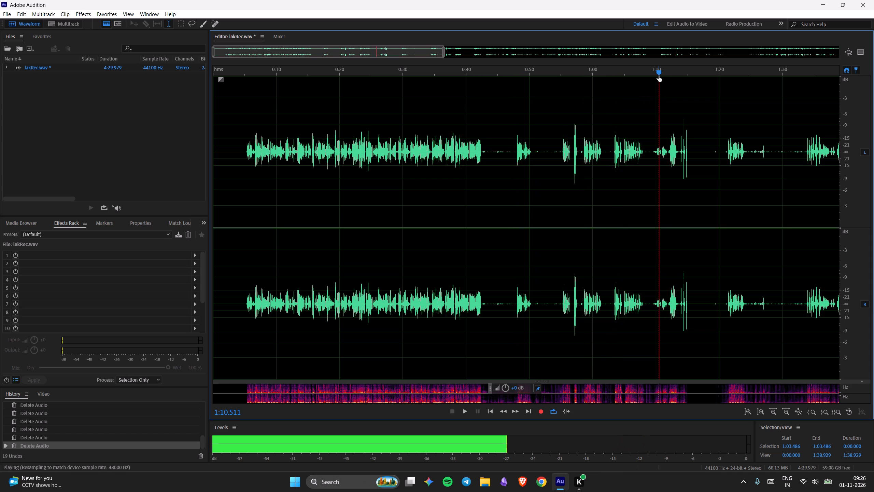
key(space)
click(729, 73)
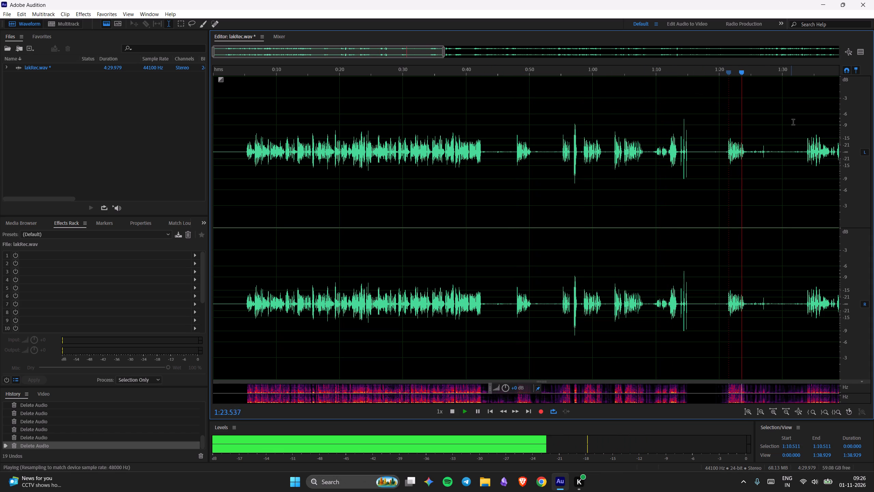
Delete the passage from just after the phrase ending at about 0:42.69 to the pause at about 1:32.66.
drag(800, 152, 504, 189)
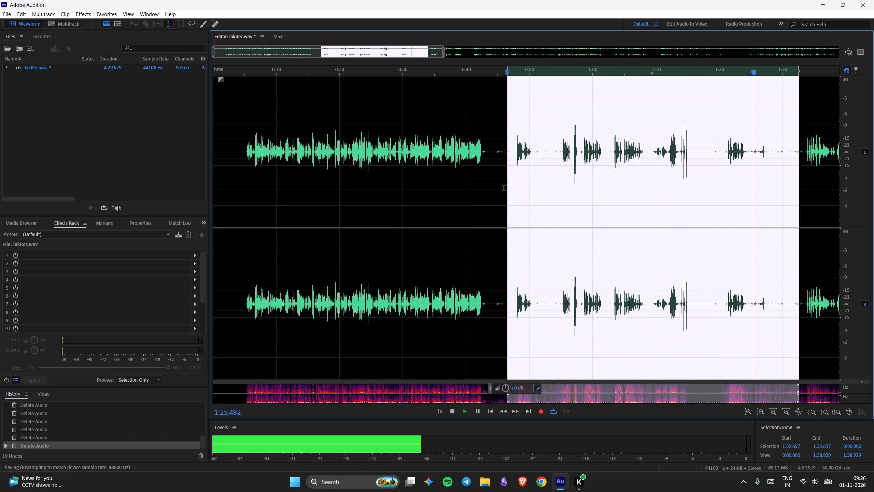
drag(504, 189, 483, 196)
key(Delete)
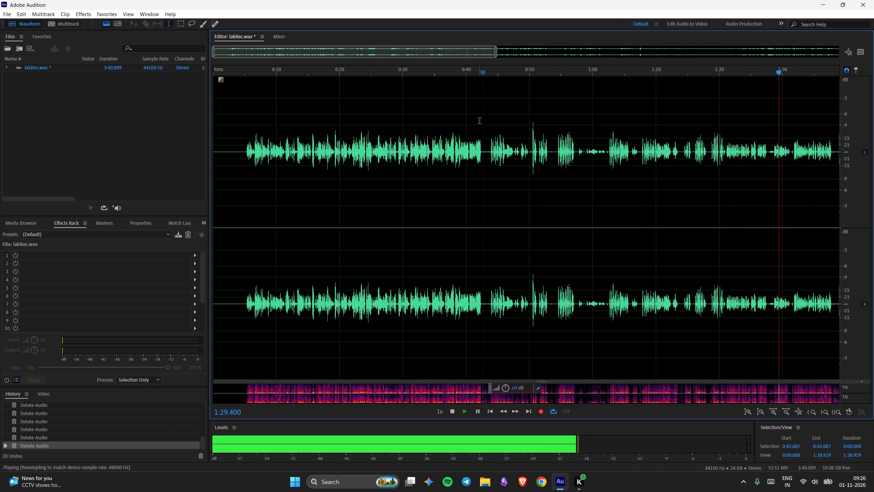
Listen across the new join from about 0:39, then through the following phrases, rechecking around 1:07.
click(494, 77)
key(space)
key(space)
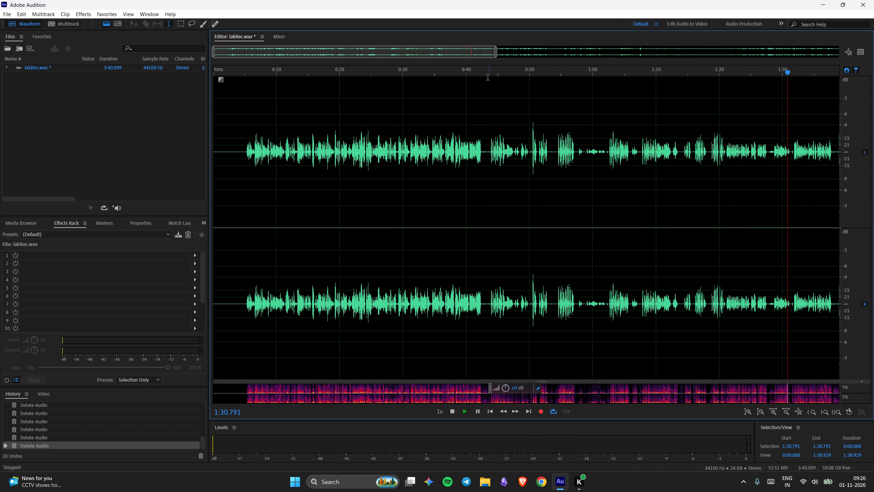
click(485, 79)
click(458, 79)
click(460, 74)
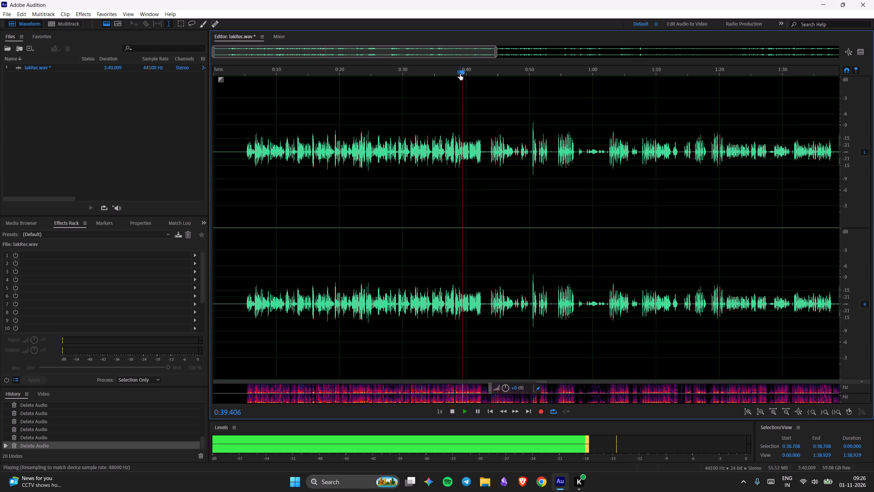
scroll(494, 136, up, 2)
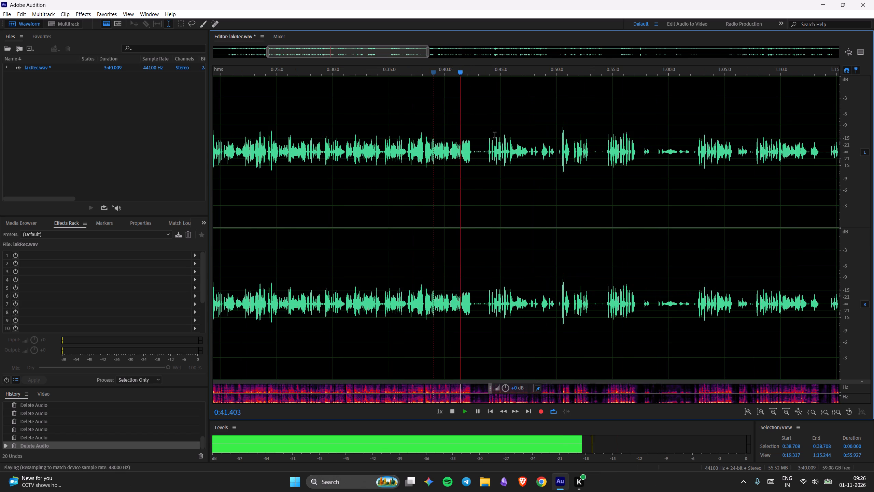
scroll(481, 171, up, 2)
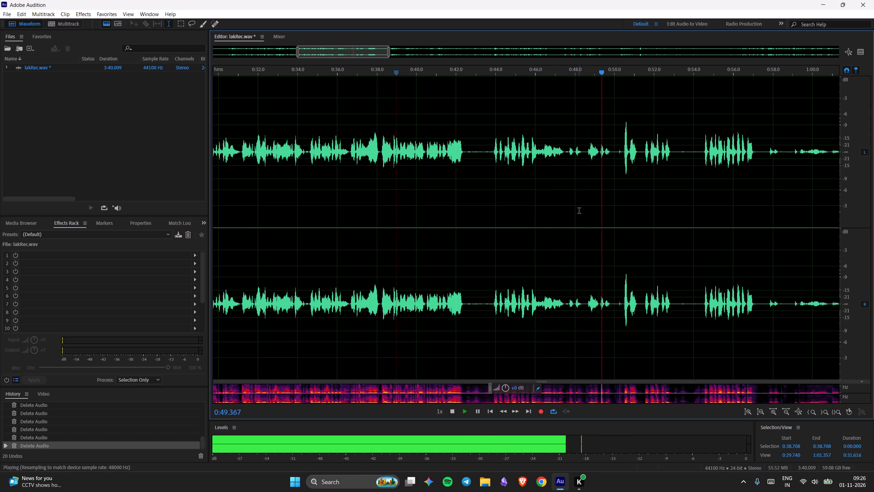
scroll(579, 211, down, 1)
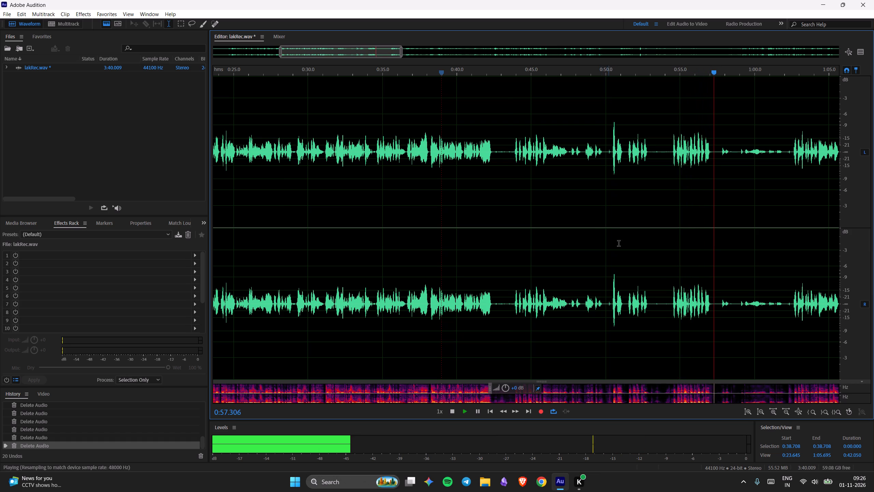
scroll(662, 279, down, 1)
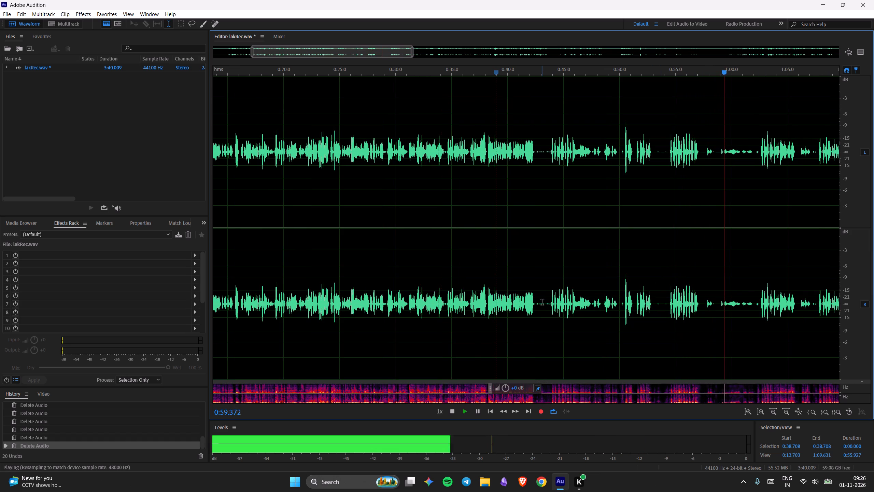
scroll(544, 303, down, 1)
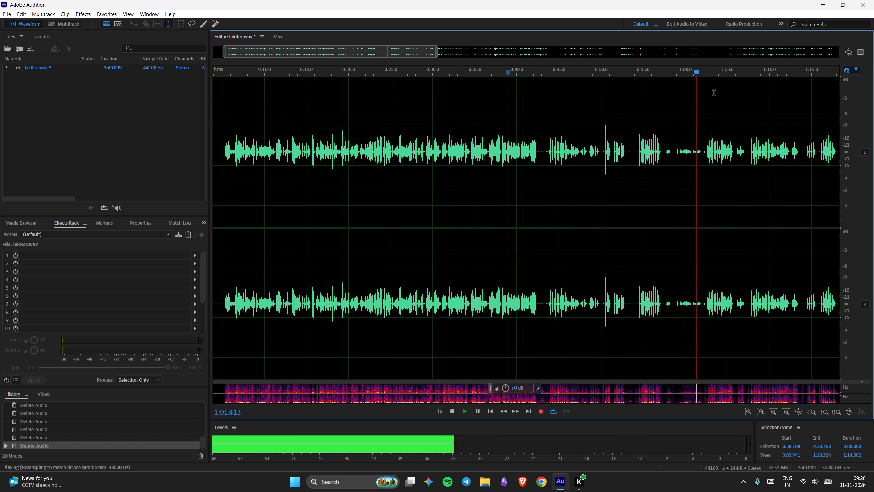
click(707, 75)
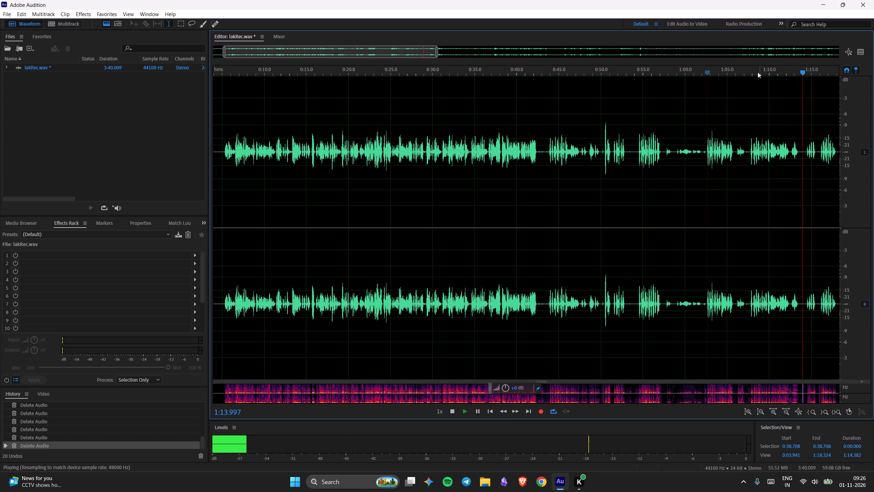
click(747, 74)
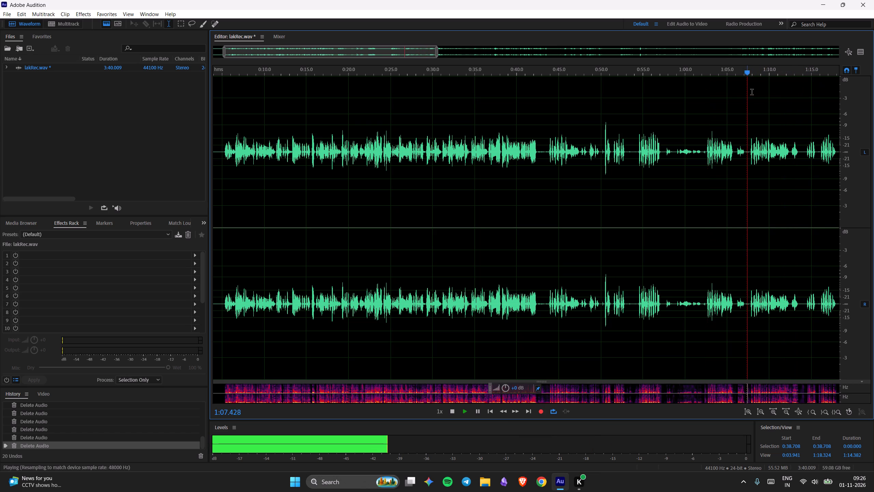
Delete the passage from the phrase end at 0:42.375 to just before the phrase at 1:07.676.
key(space)
drag(749, 153, 571, 203)
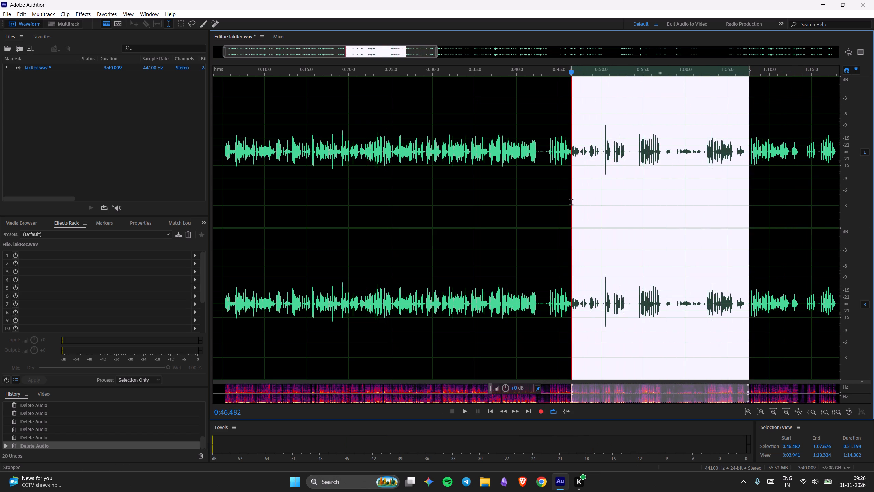
drag(571, 203, 541, 238)
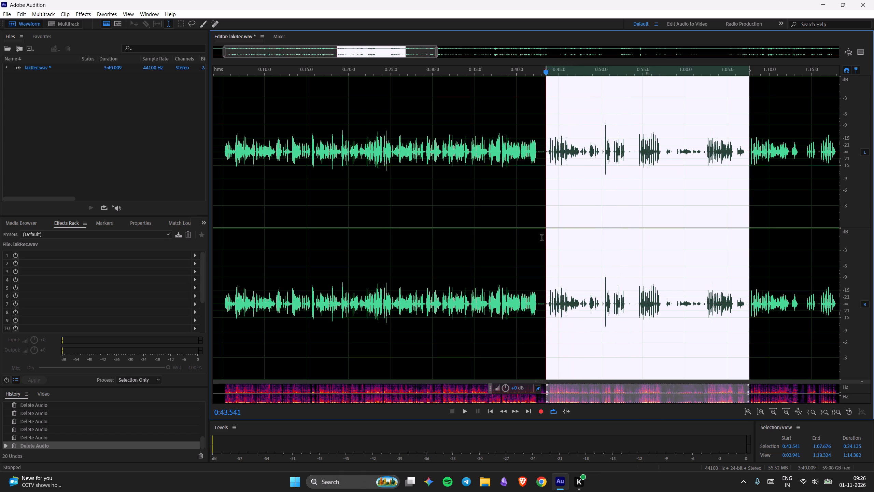
drag(541, 238, 537, 239)
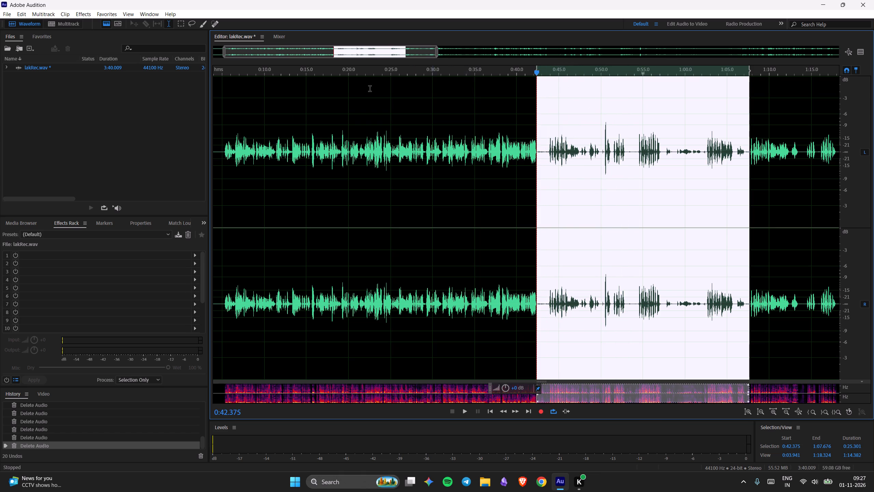
key(space)
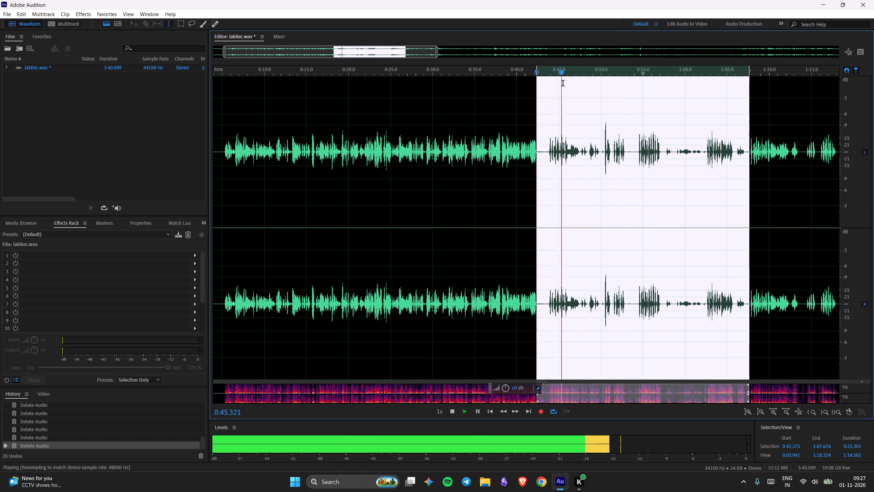
key(Delete)
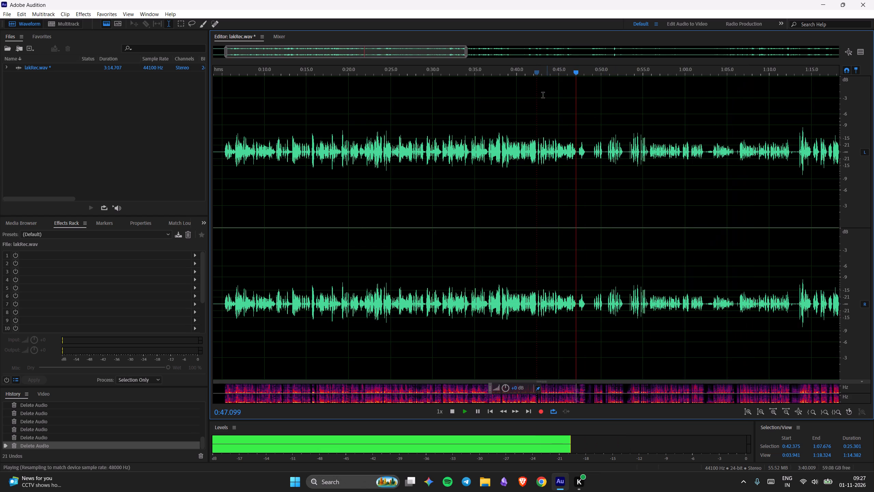
Listen from 0:40 across the new join and on through the following phrases to about 1:13.
click(516, 77)
key(space)
click(516, 77)
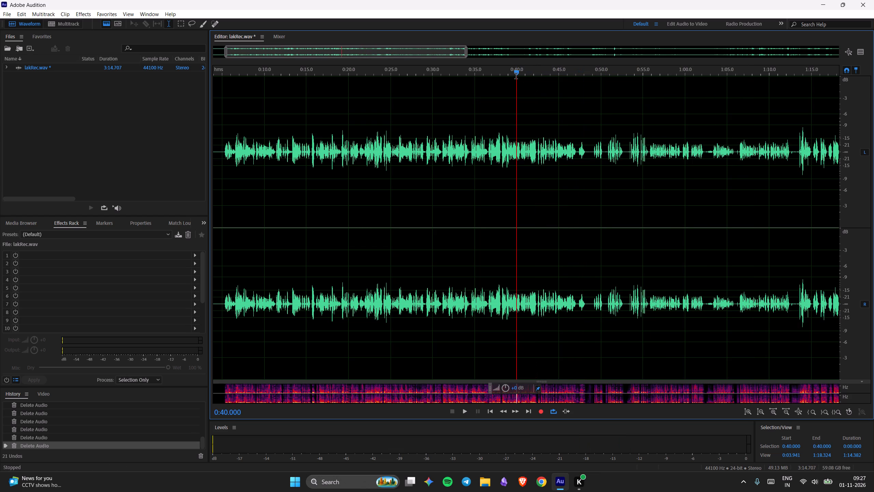
key(space)
scroll(568, 129, up, 2)
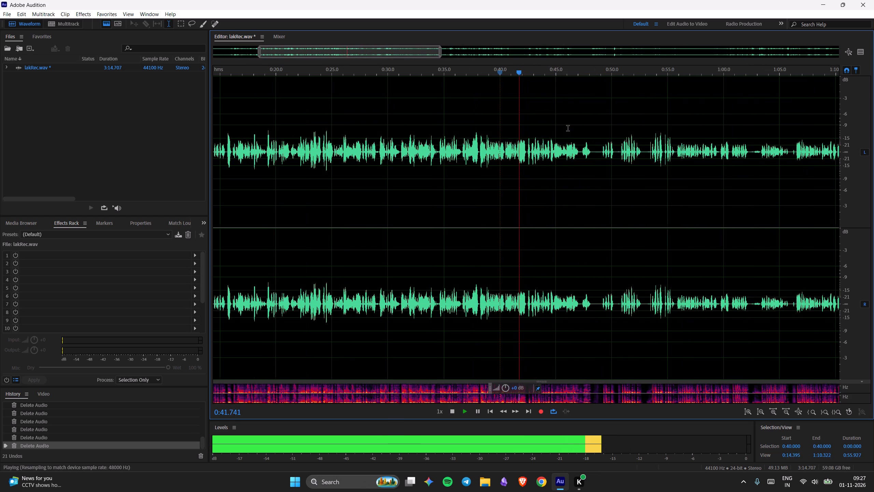
scroll(568, 129, up, 3)
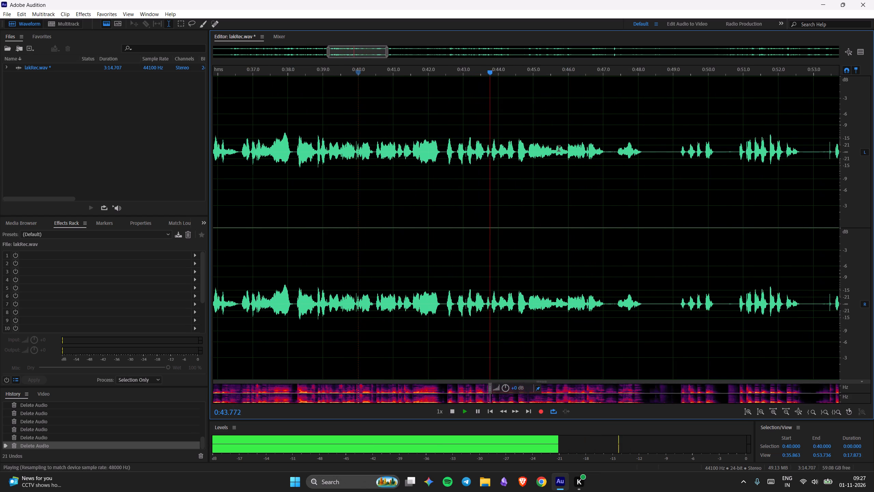
scroll(559, 149, up, 2)
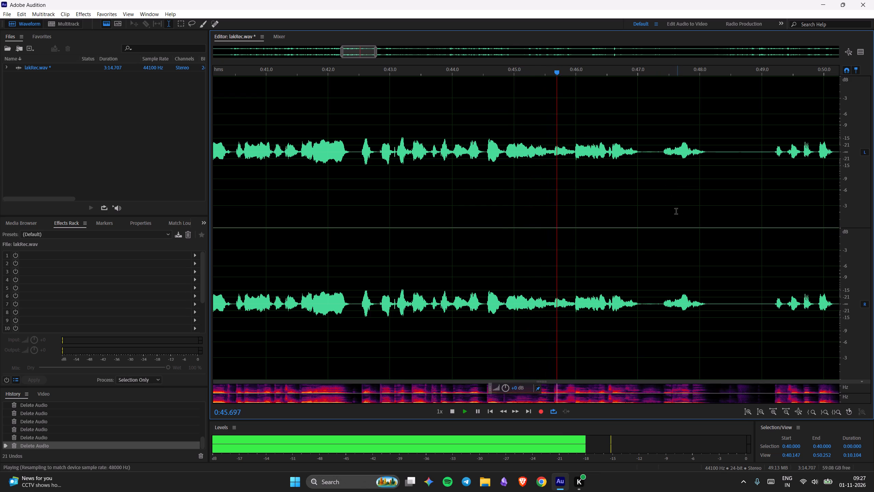
scroll(668, 204, down, 3)
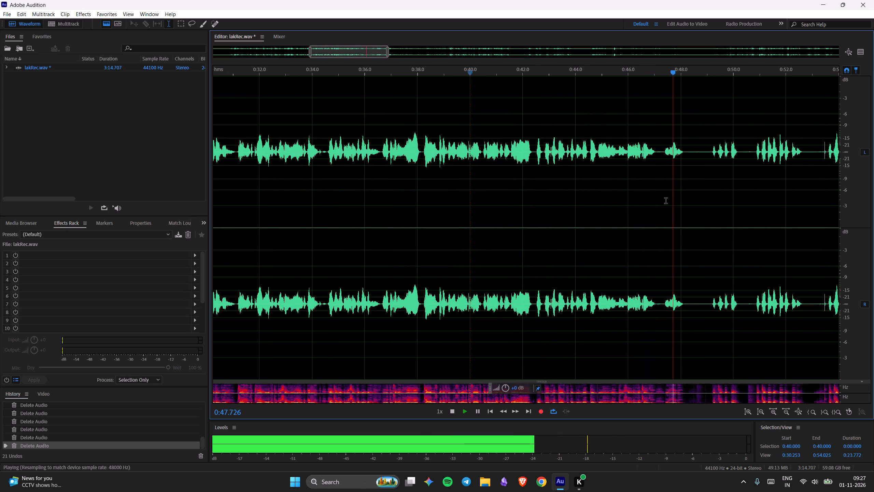
scroll(666, 201, down, 1)
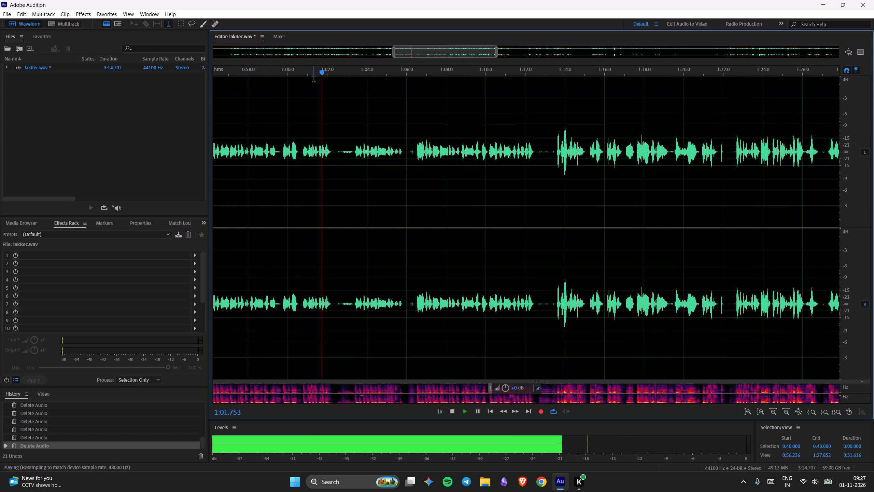
scroll(318, 123, down, 2)
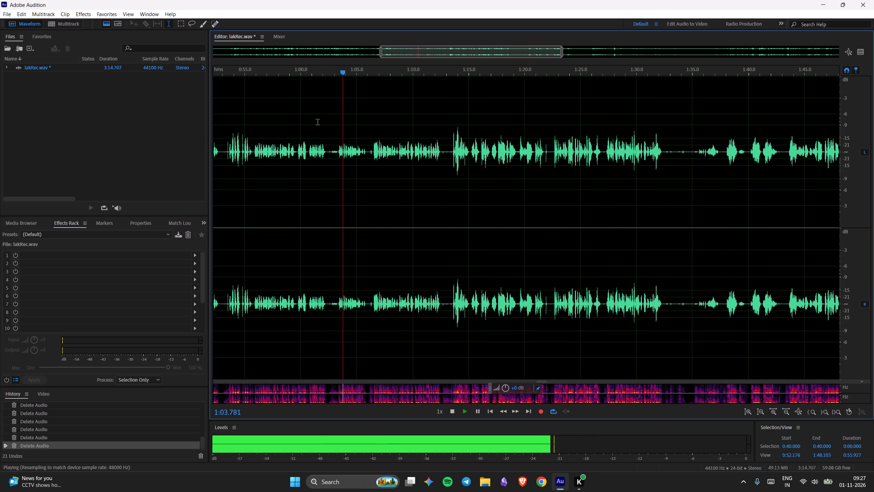
scroll(330, 138, down, 1)
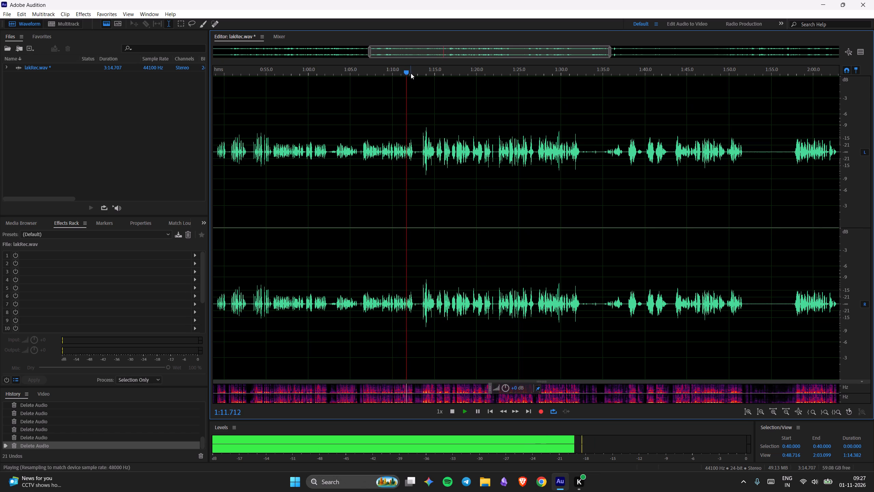
Scrub back through the recording and replay the phrase ending near 0:47, starting from about 0:47 and 0:45.
click(357, 74)
drag(357, 74, 200, 108)
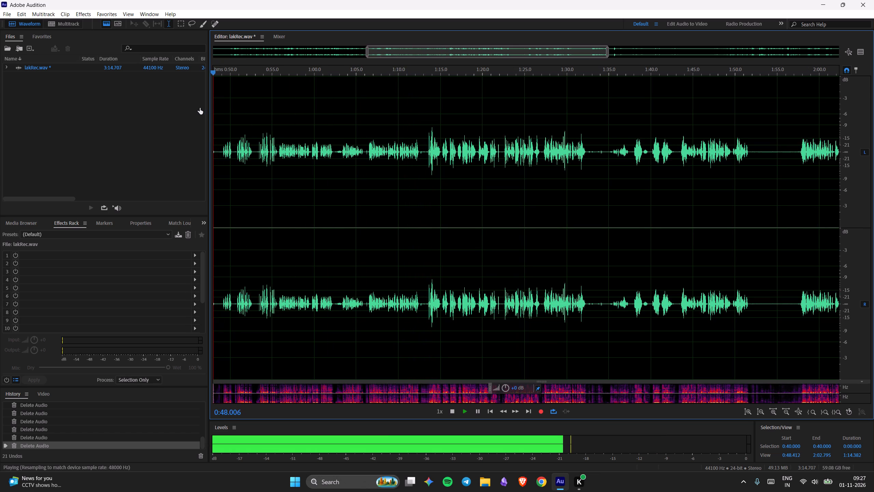
drag(200, 108, 298, 110)
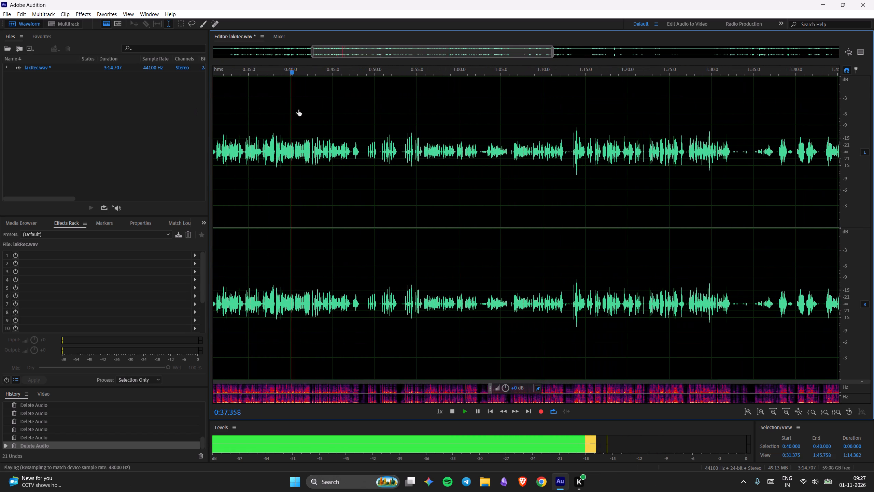
drag(298, 110, 347, 117)
key(space)
key(space)
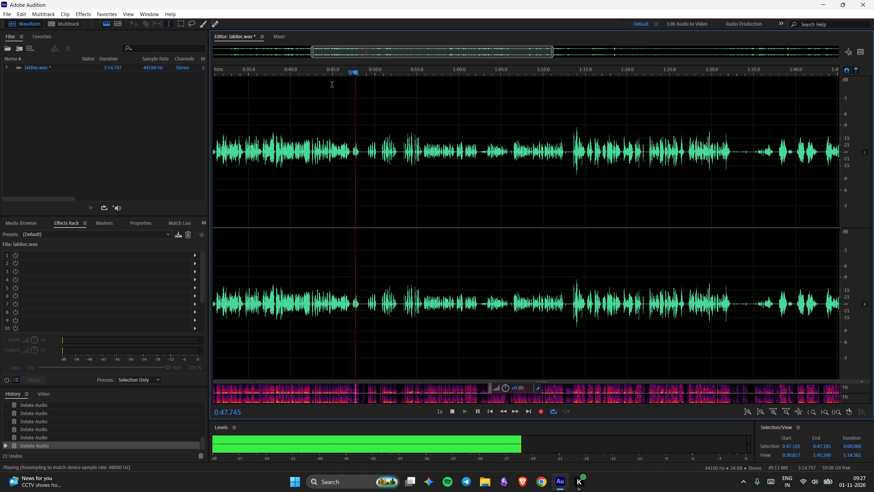
click(333, 74)
key(space)
Delete the passage from the phrase end at 0:47.257 to just before the phrase at 1:06.462.
scroll(349, 158, up, 2)
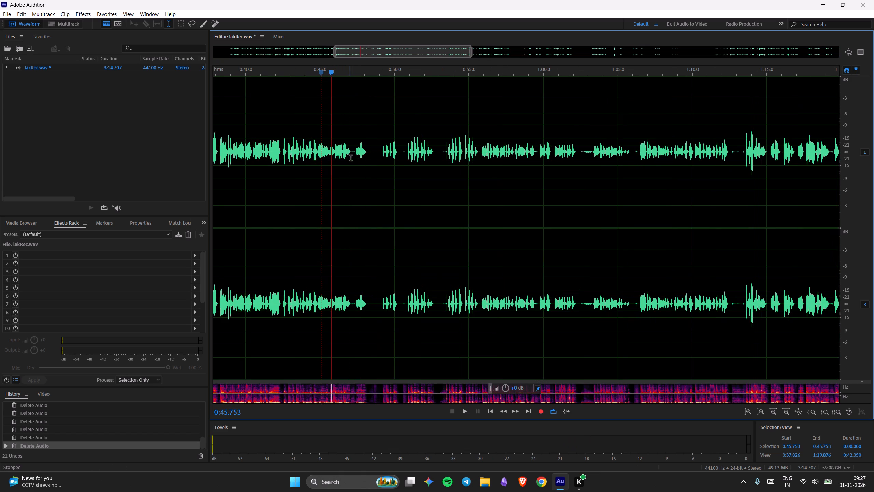
drag(353, 154, 519, 156)
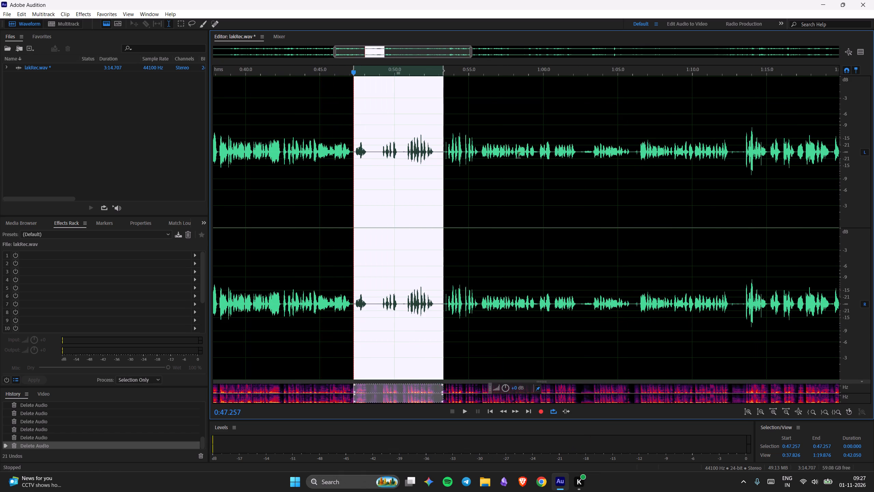
drag(519, 156, 640, 165)
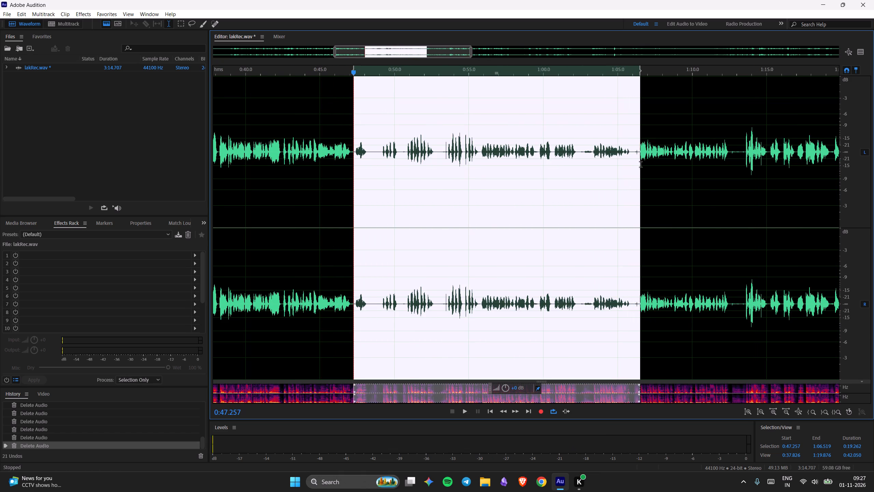
drag(640, 165, 639, 168)
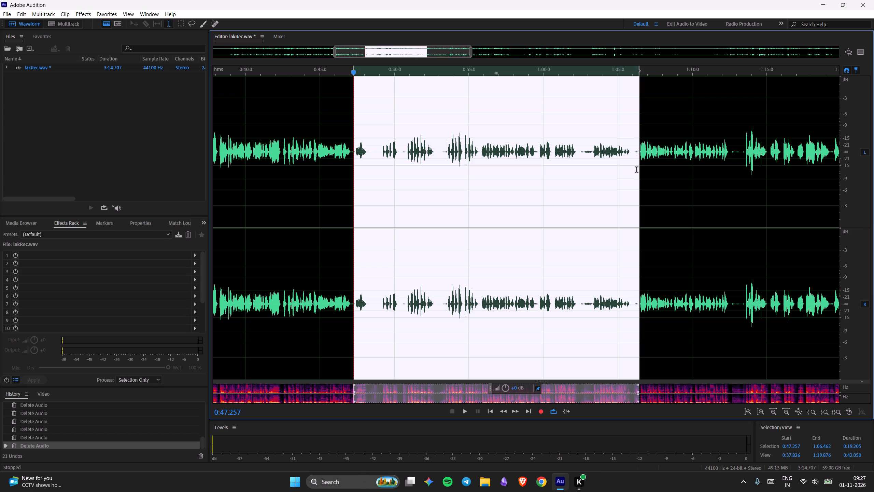
key(Delete)
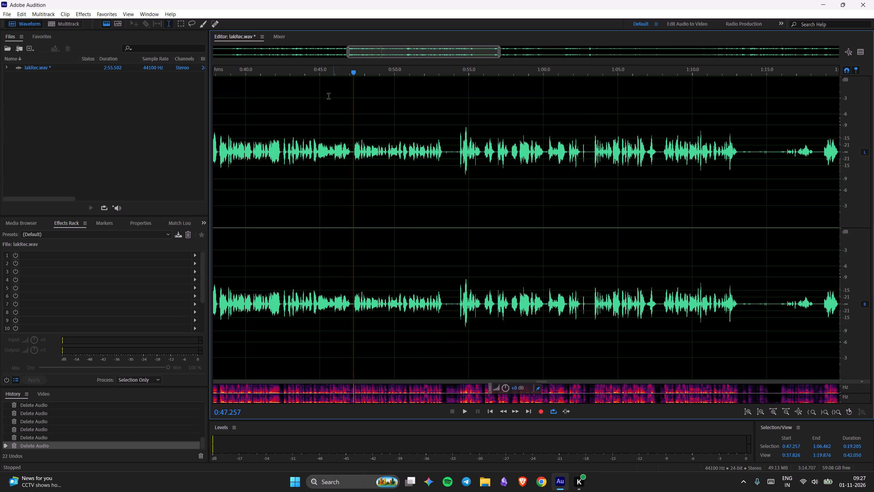
Listen from 0:44.447 across the new join to the start of the phrase near 0:55.
click(312, 75)
key(space)
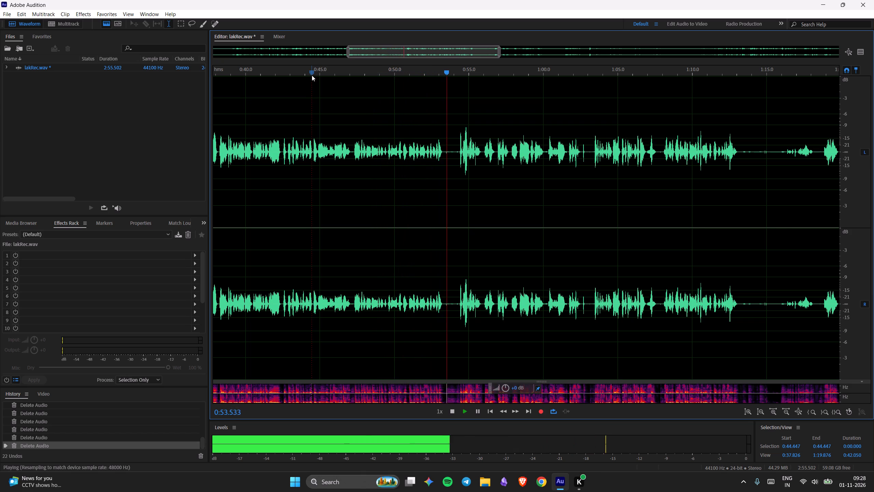
key(space)
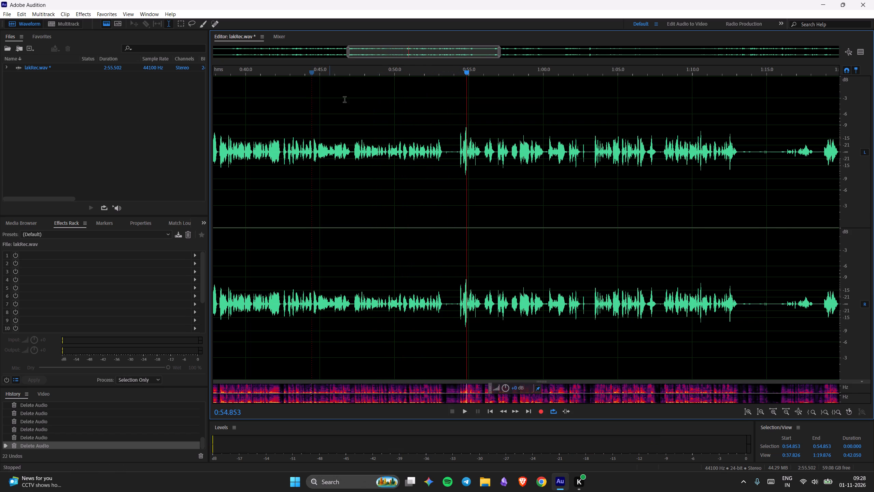
Examine the pause between about 0:53.6 and 0:54.7 in an enlarged spectral display, scrubbing and playing through it.
drag(534, 381, 541, 297)
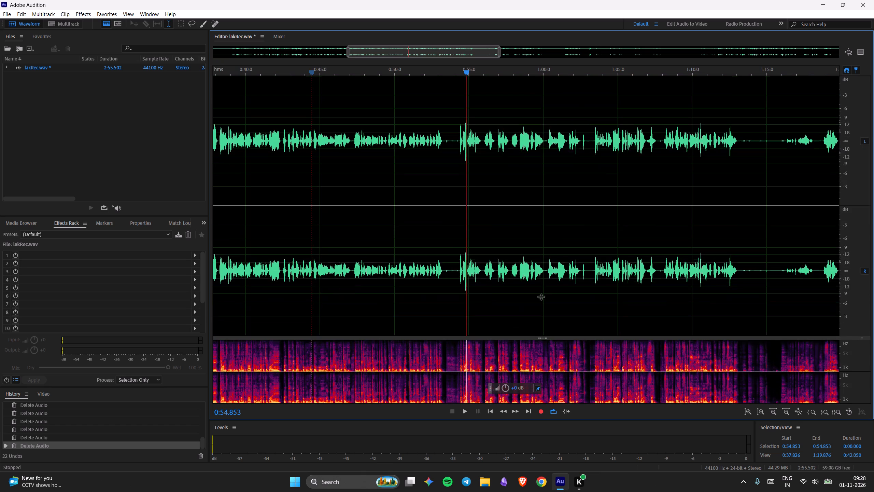
drag(541, 297, 554, 189)
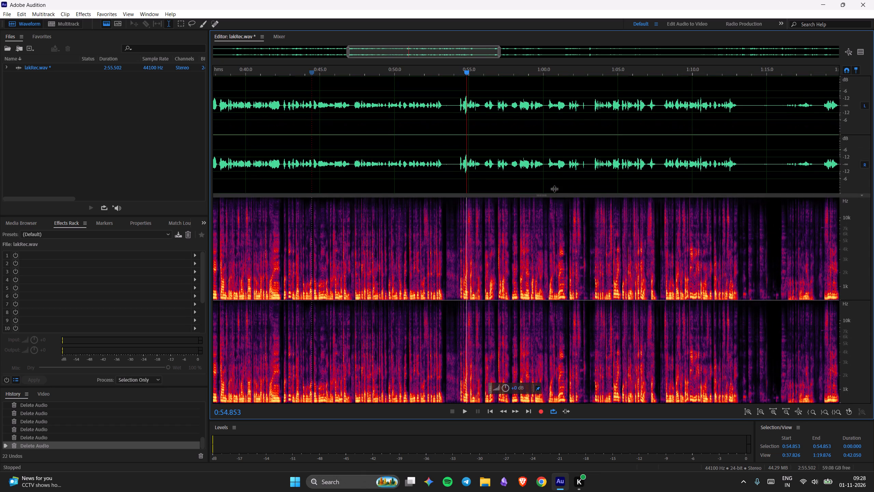
drag(554, 189, 558, 107)
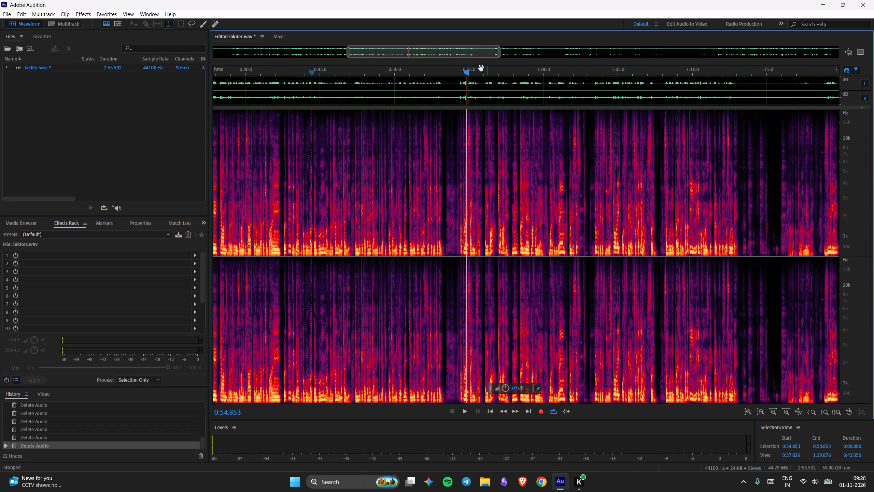
drag(465, 72, 448, 73)
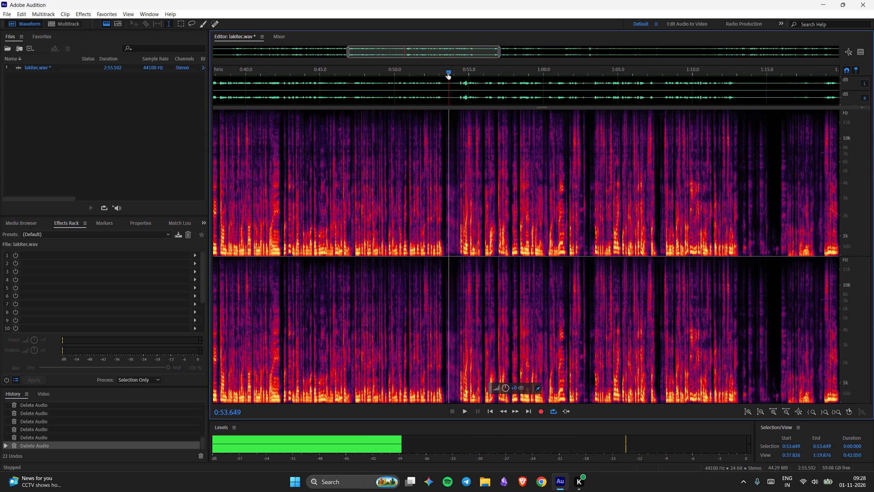
drag(448, 73, 451, 80)
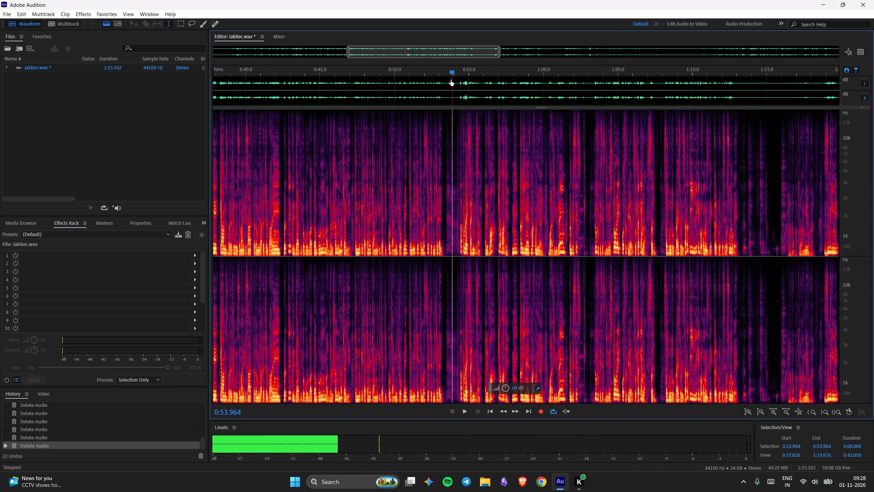
drag(451, 80, 447, 79)
key(space)
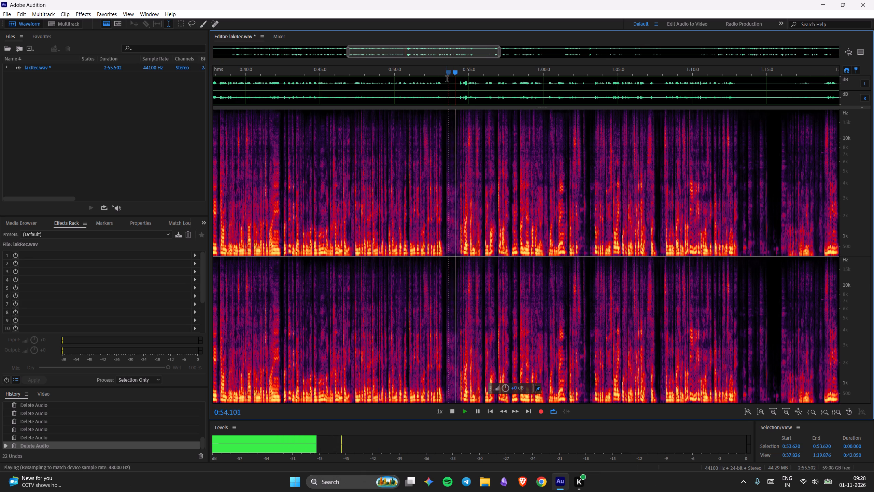
key(space)
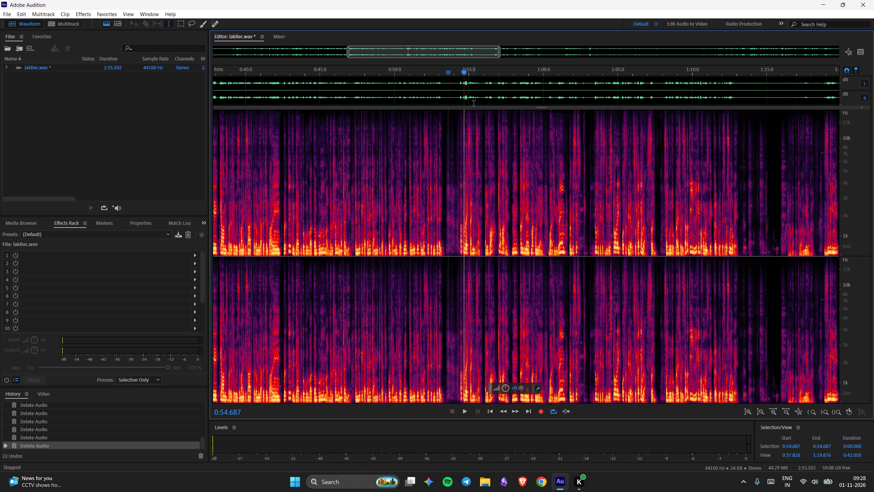
drag(484, 108, 486, 218)
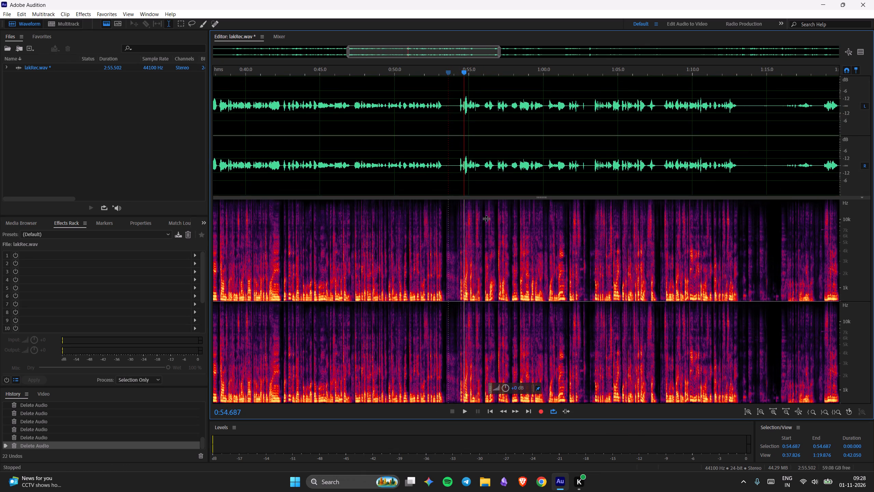
drag(486, 218, 487, 326)
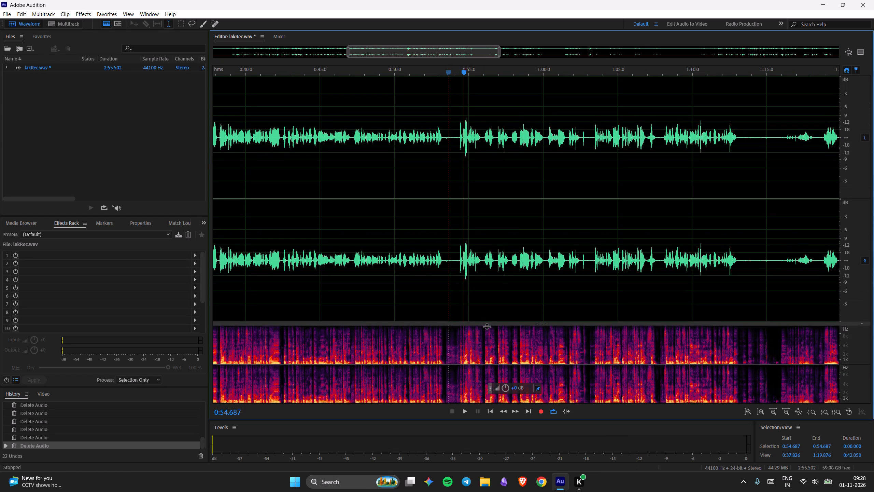
drag(487, 326, 486, 328)
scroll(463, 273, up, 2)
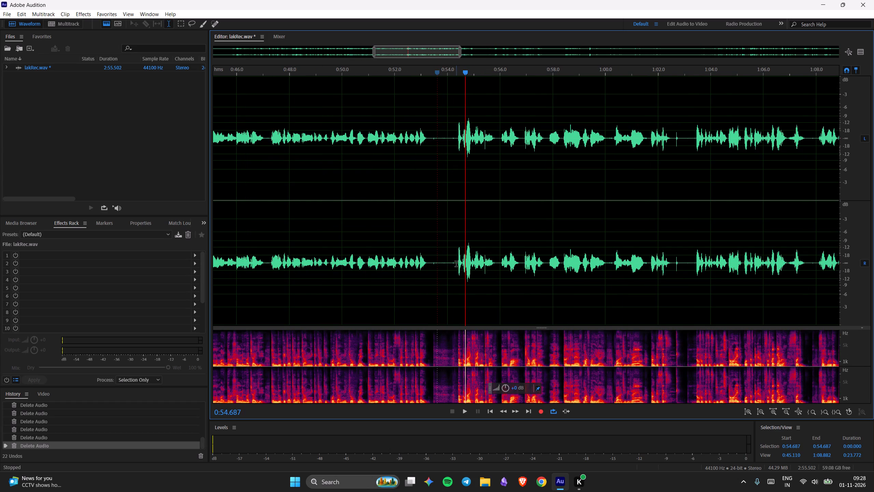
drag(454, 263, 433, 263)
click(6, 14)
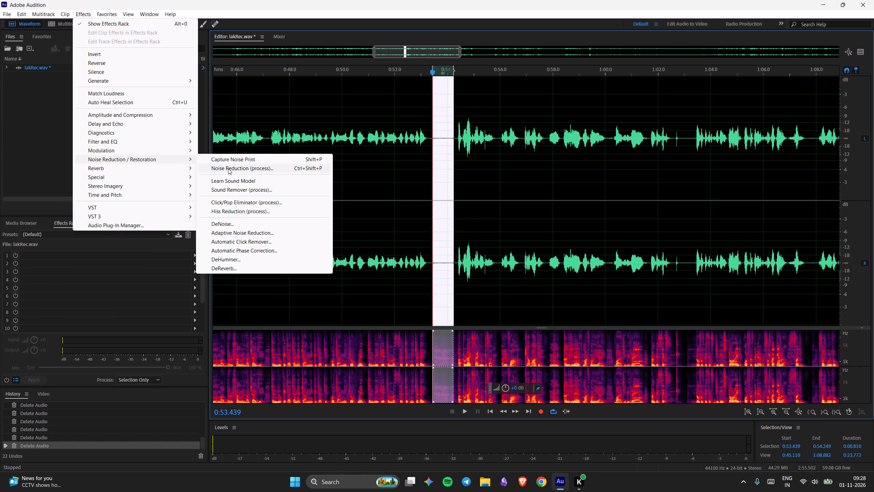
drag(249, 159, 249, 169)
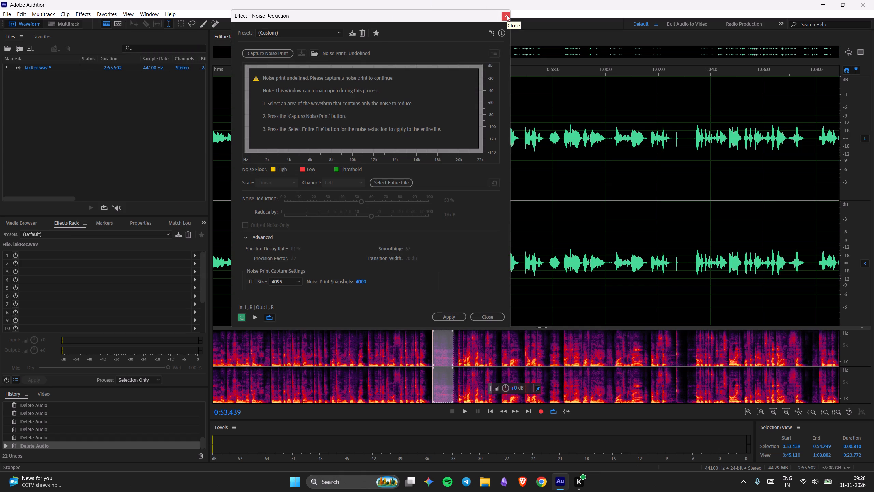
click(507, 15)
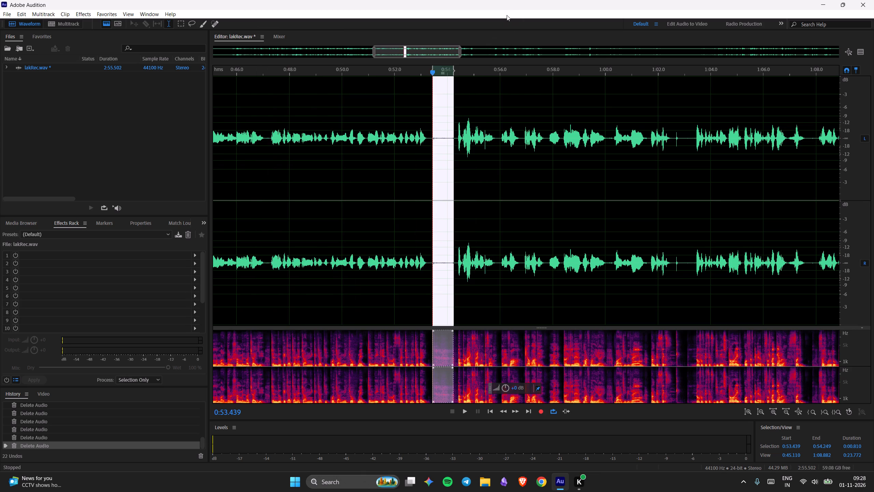
Listen to the recording from 0:54 through the following phrases to about 1:14.
click(447, 163)
key(space)
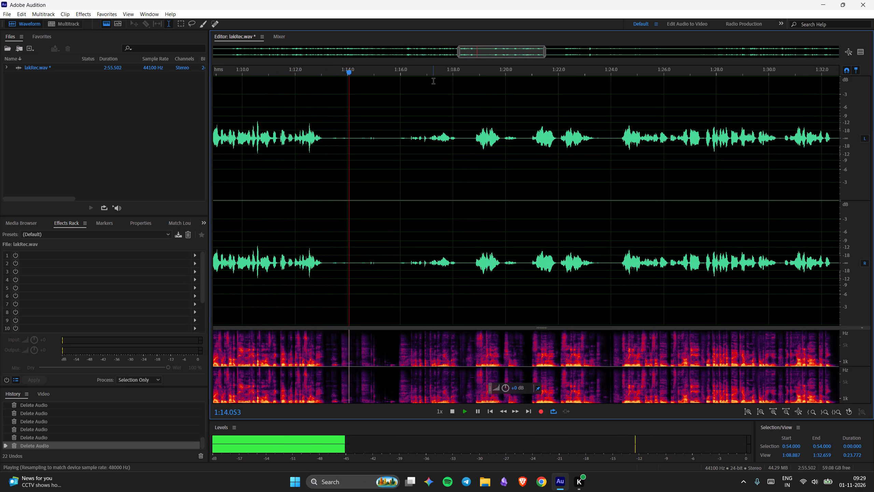
key(space)
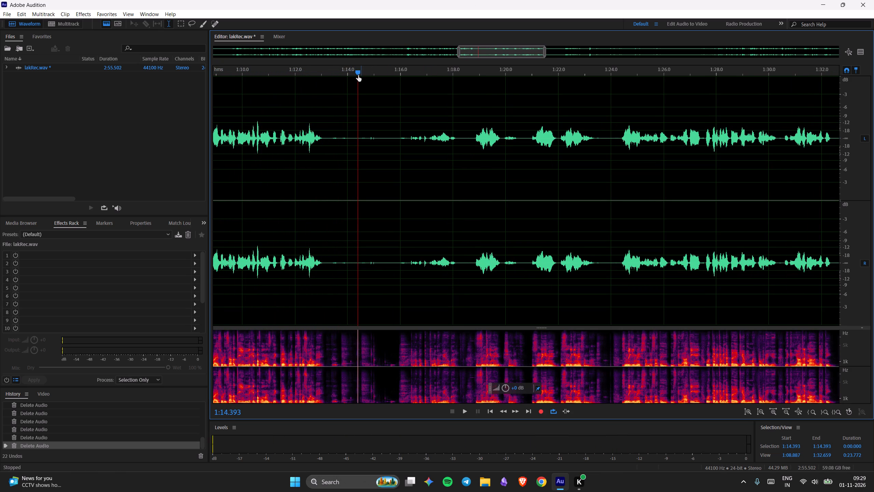
Scrub back from 1:14 and replay the short phrase between about 0:54 and 0:56, including its lead-in from 0:50.
drag(358, 75, 240, 125)
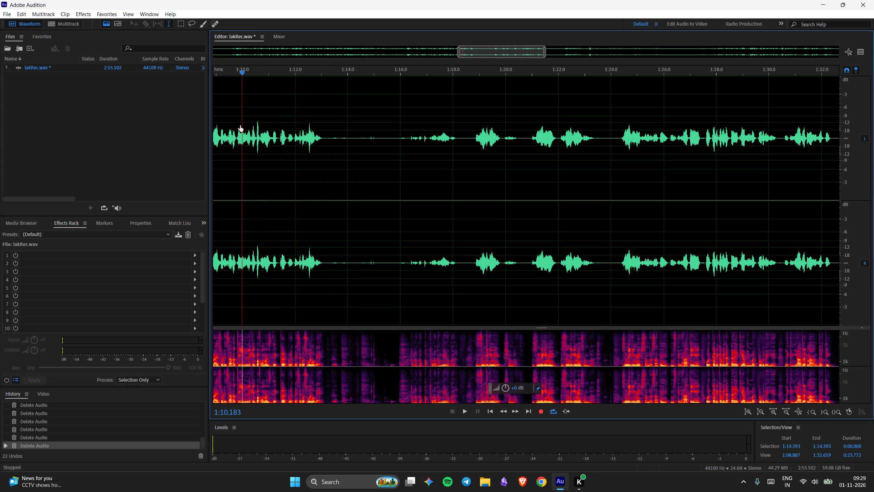
drag(240, 125, 199, 143)
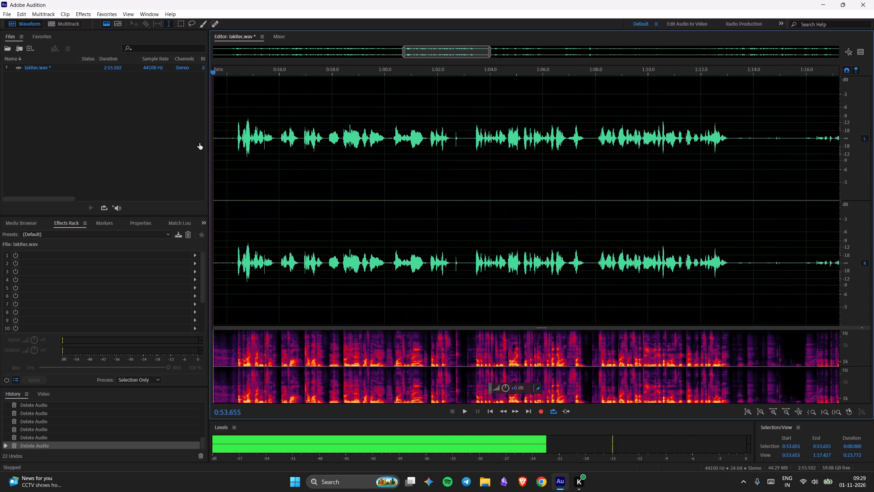
drag(199, 143, 279, 150)
key(space)
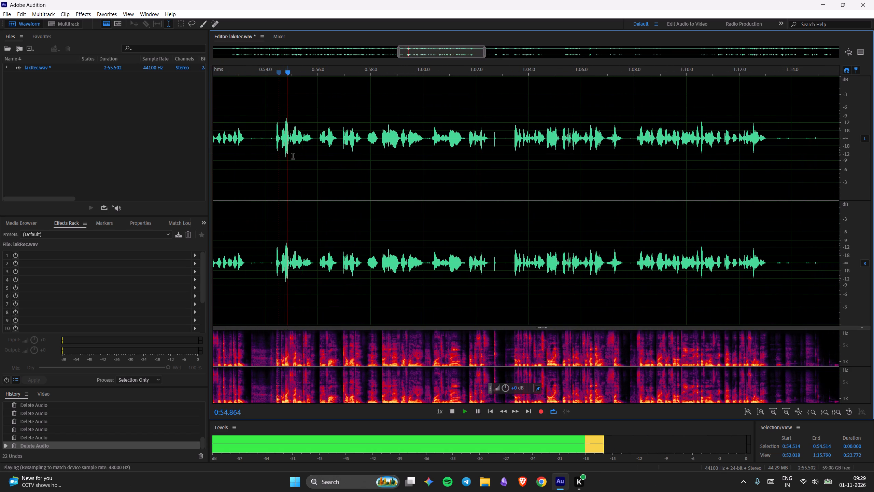
scroll(344, 185, down, 3)
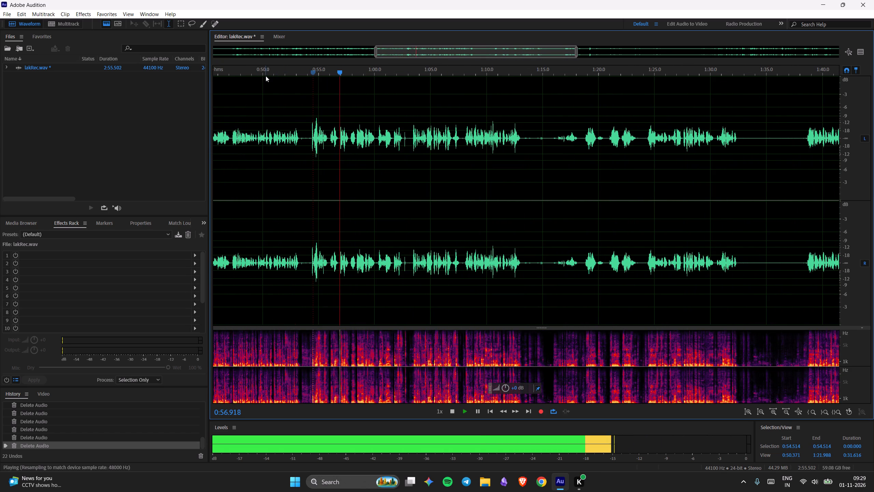
click(266, 76)
key(space)
key(space)
scroll(322, 133, up, 3)
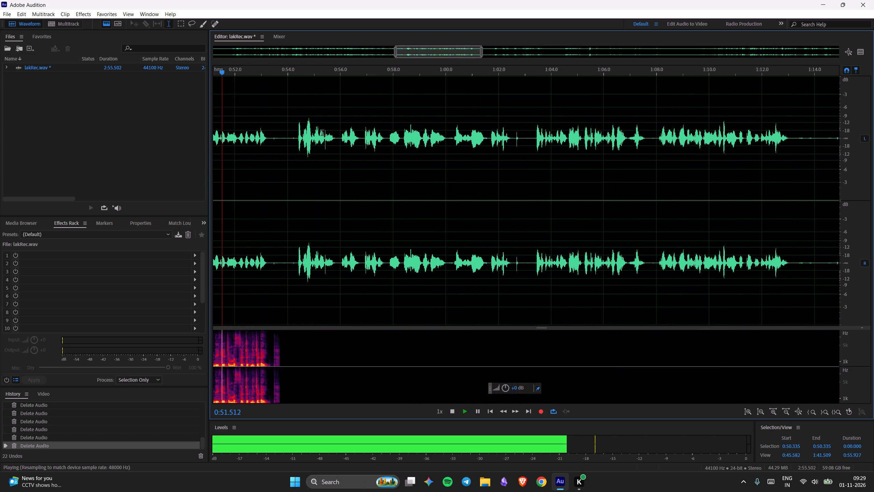
click(286, 71)
click(308, 71)
key(space)
key(space)
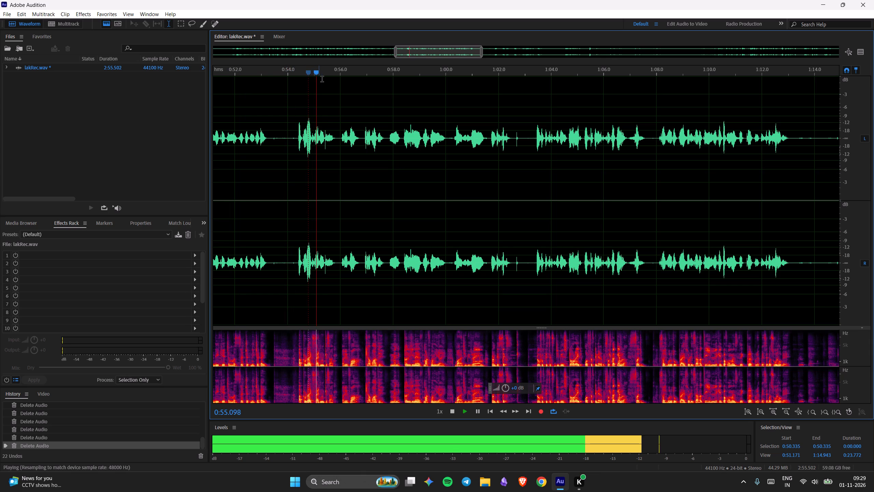
key(space)
key(space)
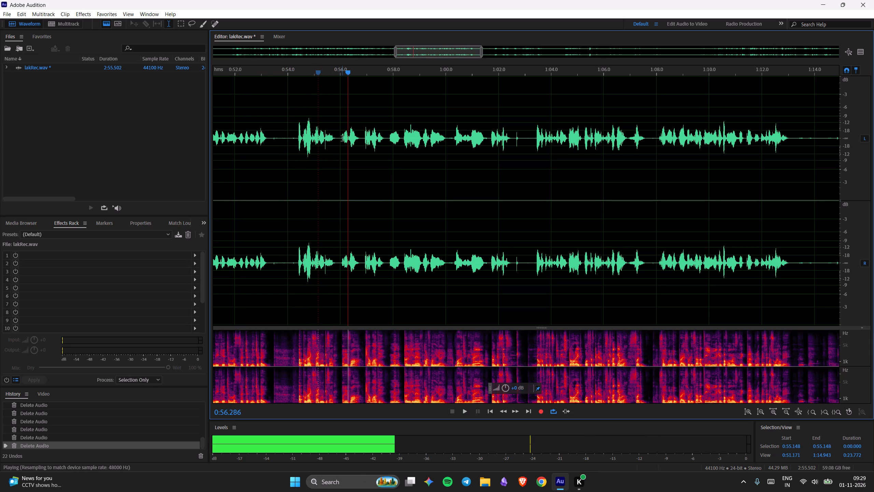
Delete the passage from the phrase end at 0:53.326 to just before the phrase at 0:56.
drag(342, 139, 274, 152)
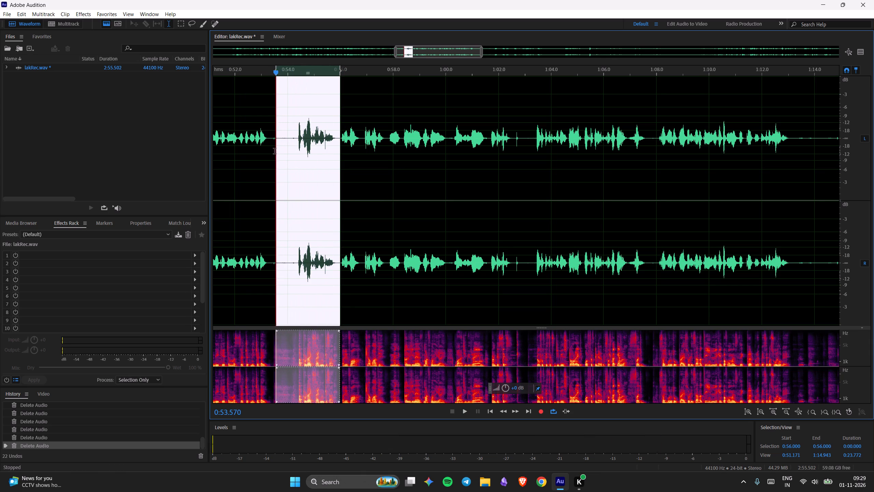
drag(274, 152, 270, 152)
key(Delete)
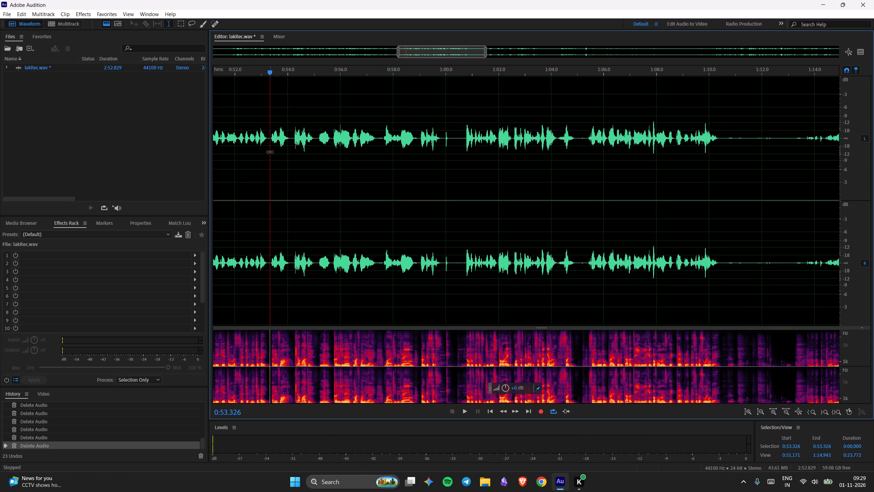
Listen from about 0:52.5 across the new join and on through the following phrases to about 1:01.6.
click(248, 77)
key(space)
key(space)
key(space)
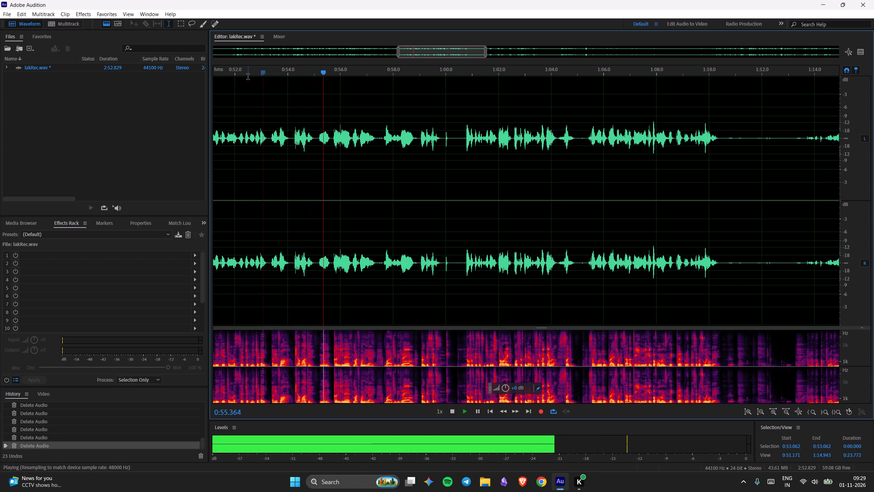
key(space)
key(space)
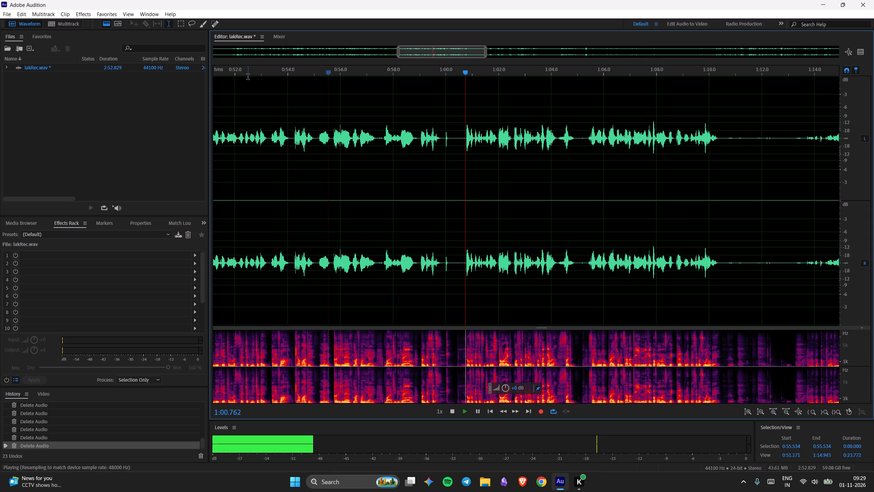
key(space)
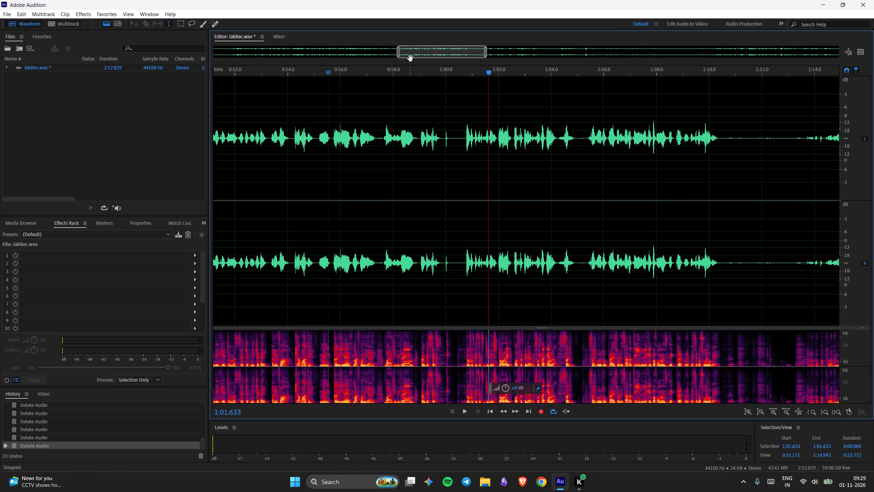
Locate the short phrase after 0:58.9 by ear and delete the passage from 0:58.913 to 1:00.777, just before the following phrase.
click(406, 71)
key(space)
key(space)
scroll(410, 107, up, 6)
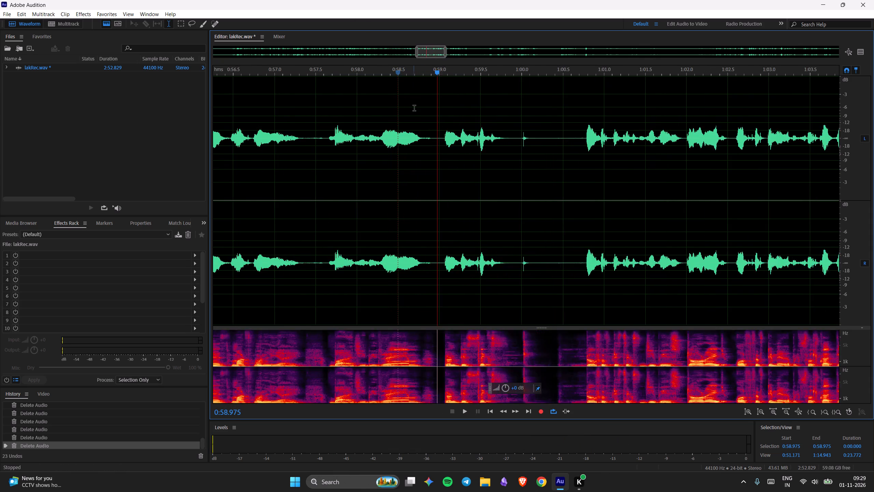
scroll(414, 109, up, 2)
key(space)
key(space)
drag(471, 140, 856, 197)
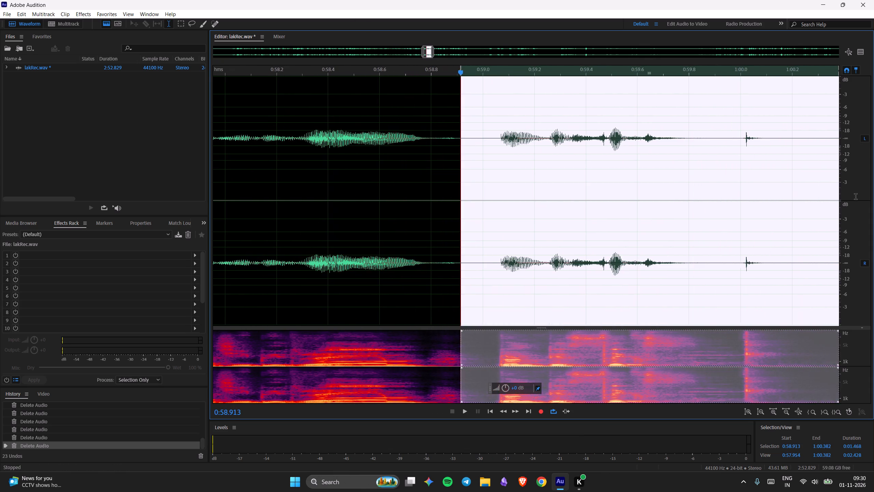
drag(856, 197, 831, 196)
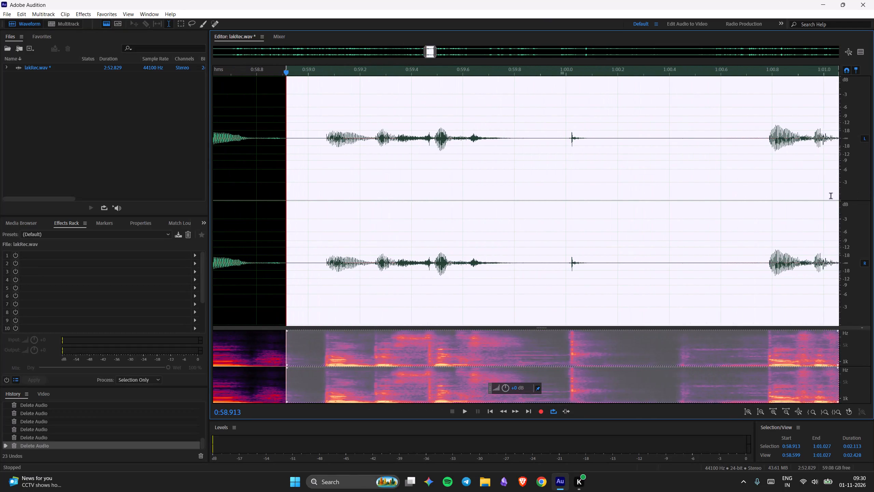
drag(831, 196, 767, 191)
key(Delete)
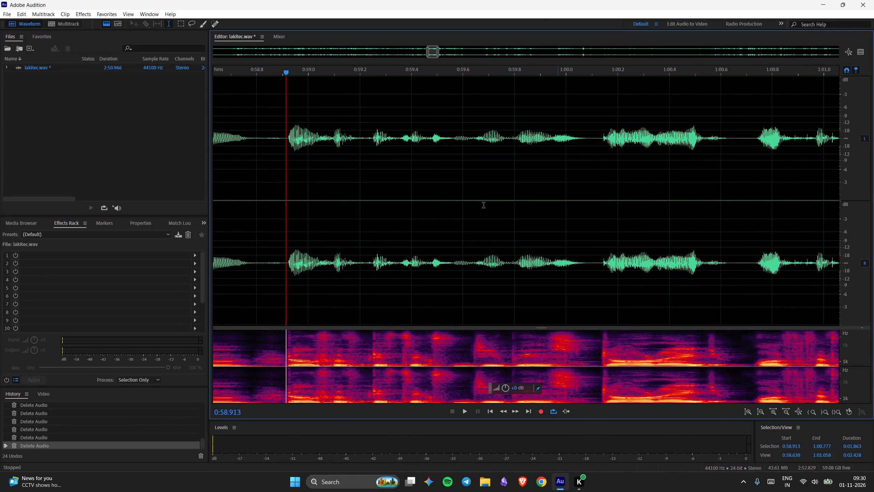
Listen from about 0:57.9 across the new join at 0:58.913 to about 1:00.3.
scroll(372, 205, down, 7)
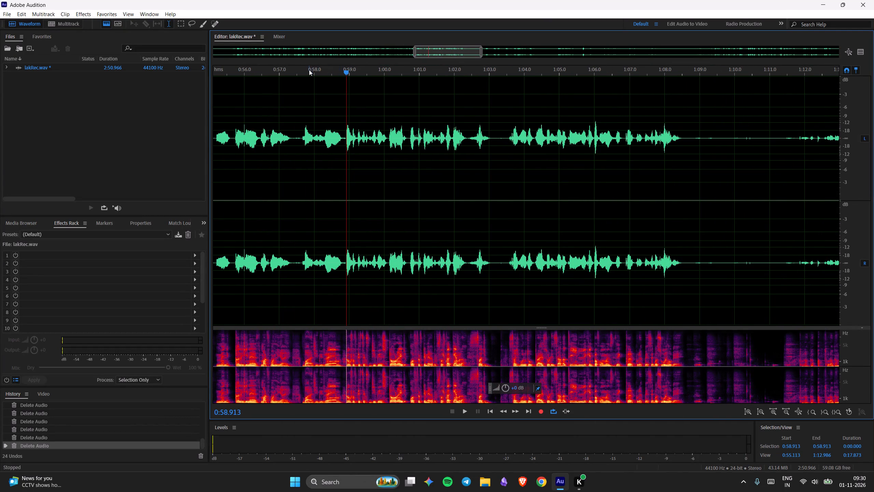
click(309, 71)
key(space)
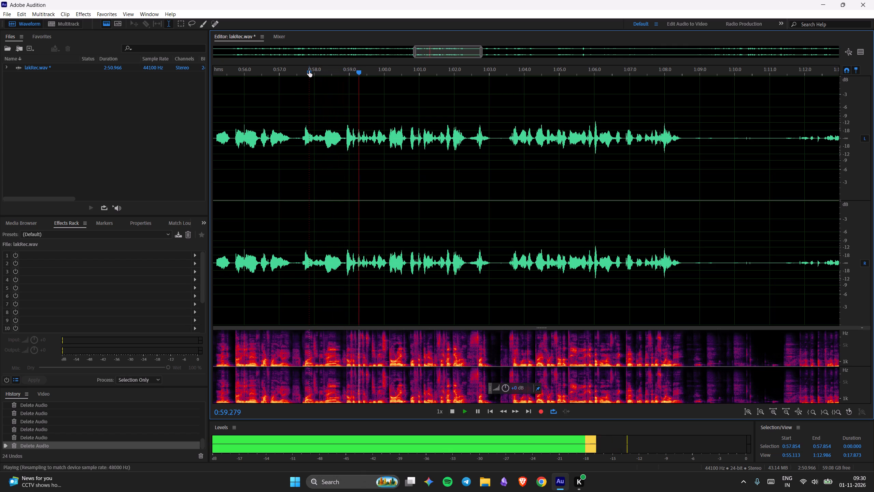
key(space)
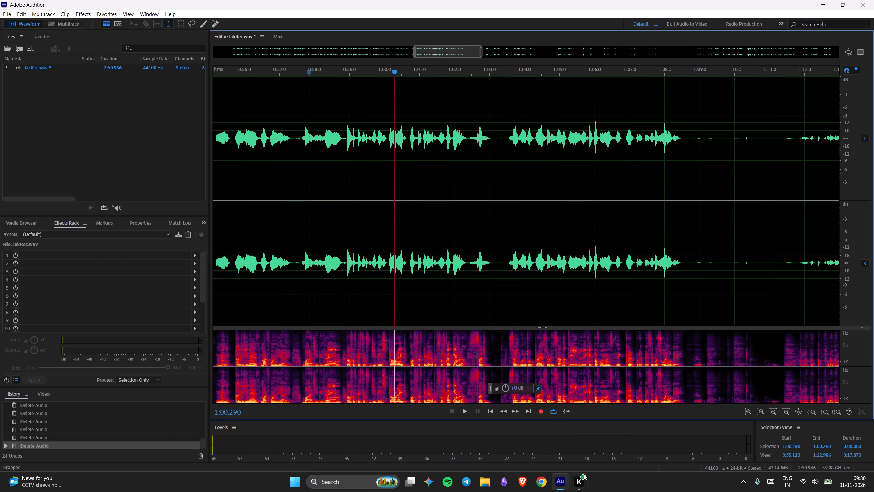
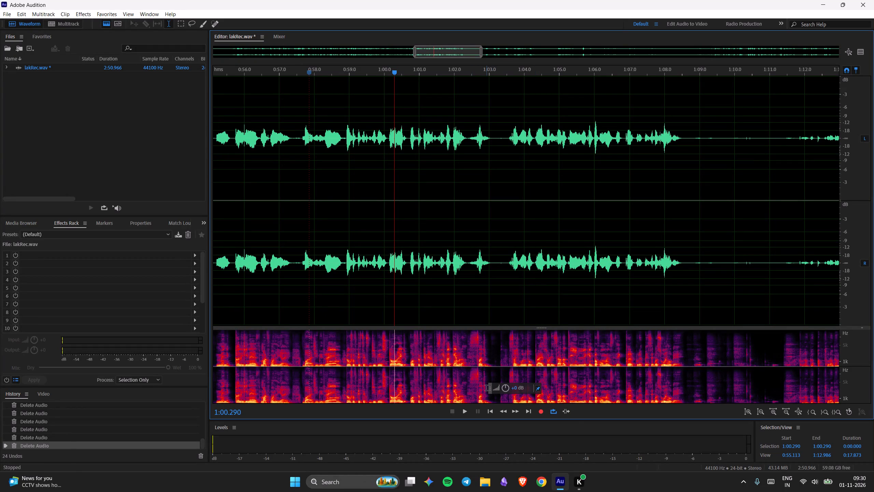
Move the floating volume control clear of the phrases, to the far end of the spectral display.
drag(489, 390, 772, 392)
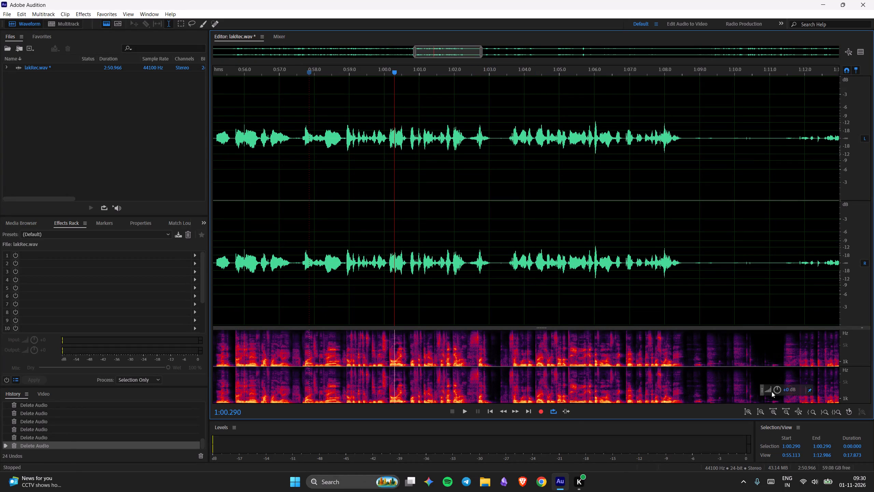
drag(772, 392, 786, 399)
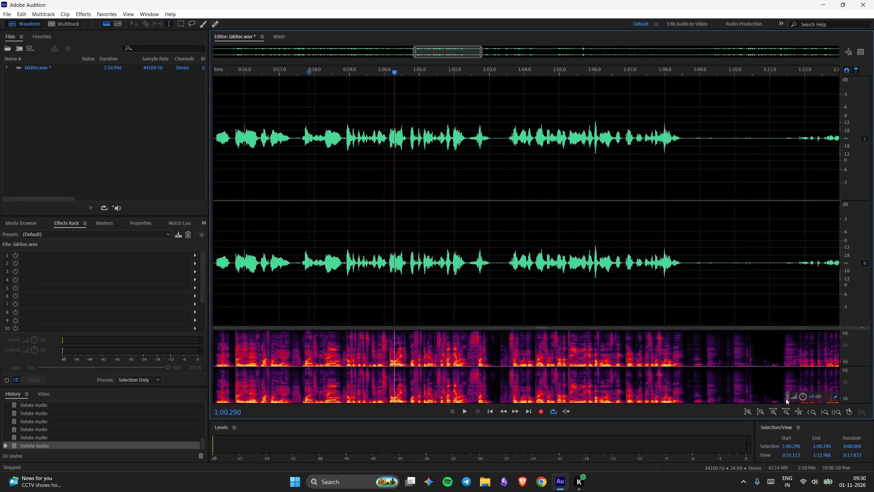
drag(786, 399, 785, 399)
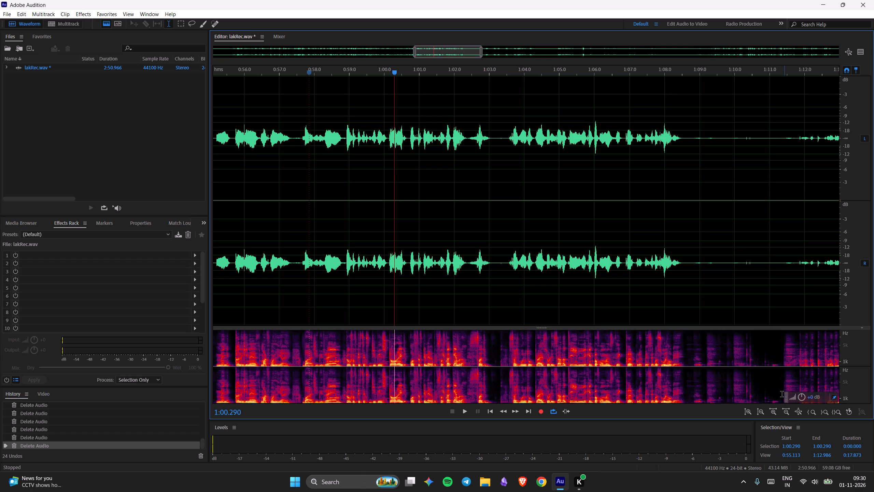
Listen on from 1:00.290, and delete the short sound and pause from 1:02.374 to 1:03.544, just before the following phrase.
key(space)
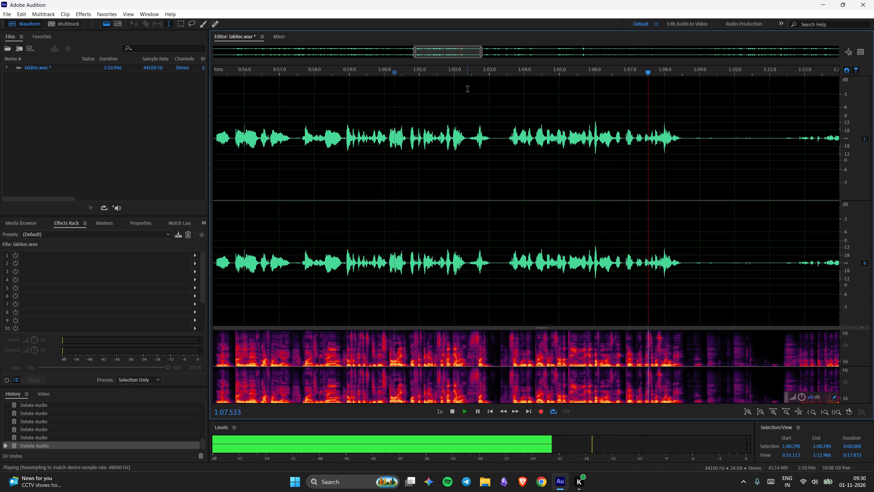
click(464, 107)
click(468, 118)
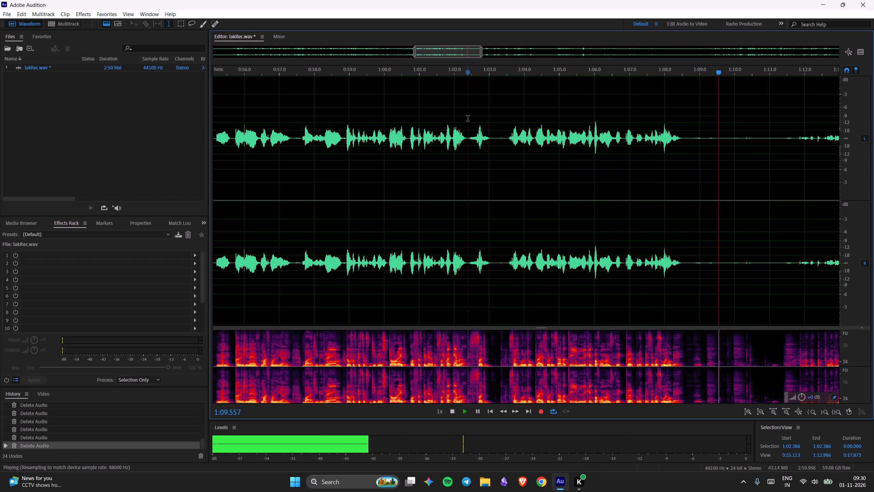
drag(467, 120, 507, 149)
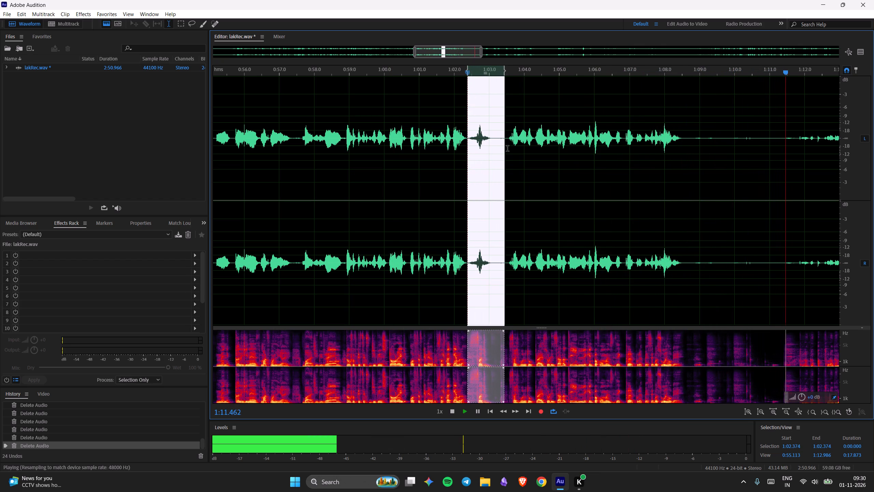
drag(507, 149, 508, 149)
key(Delete)
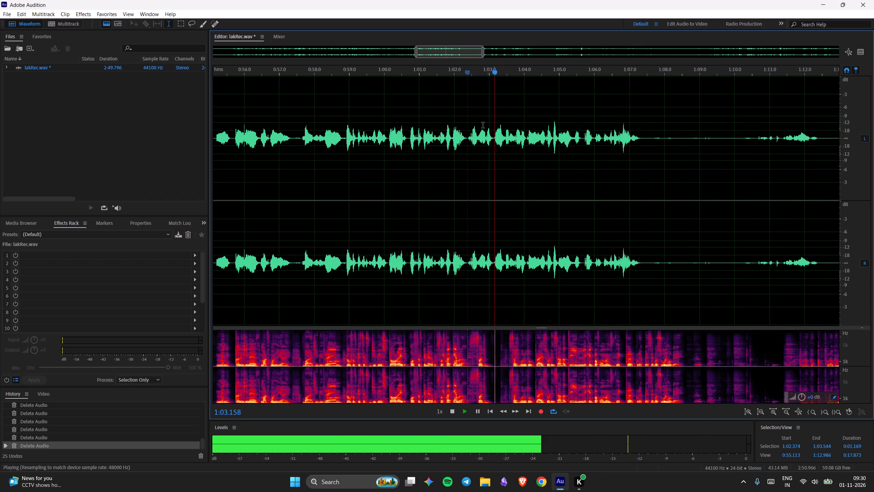
Listen from about 1:00.5 across the new join at 1:02.374 to about 1:29, and sample the phrase starting near 1:33.
click(430, 74)
key(space)
key(space)
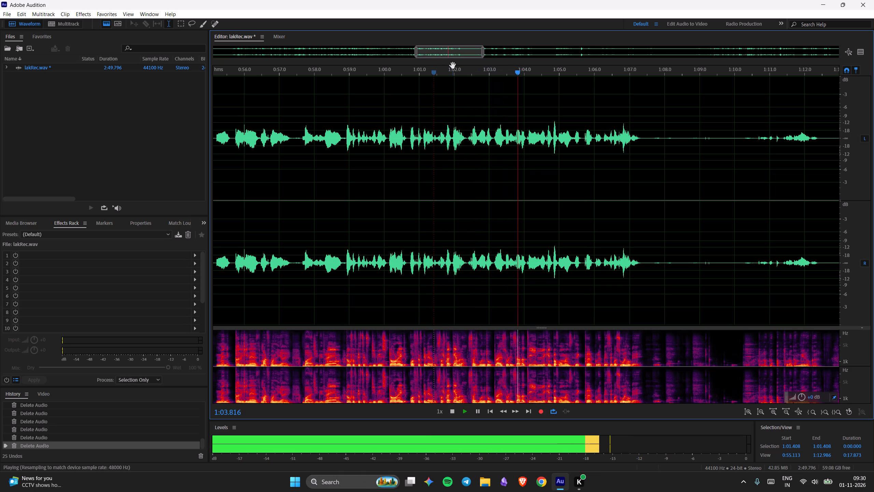
click(401, 76)
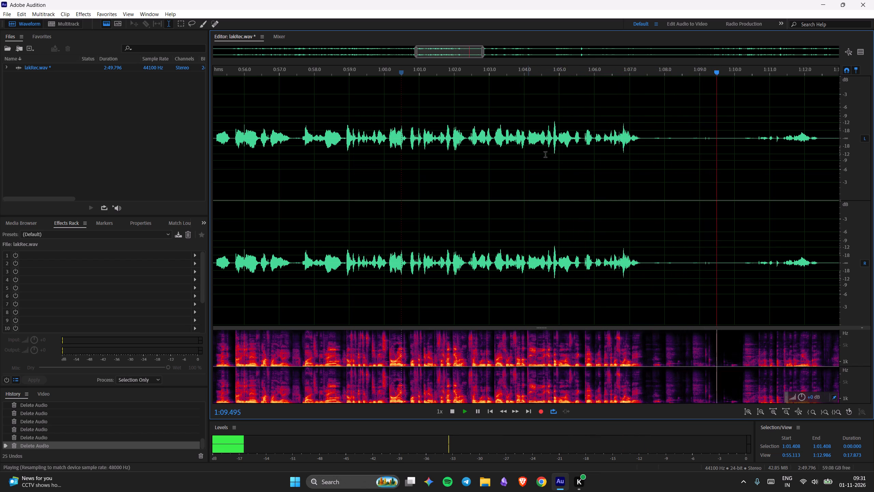
scroll(653, 154, down, 7)
scroll(639, 160, up, 2)
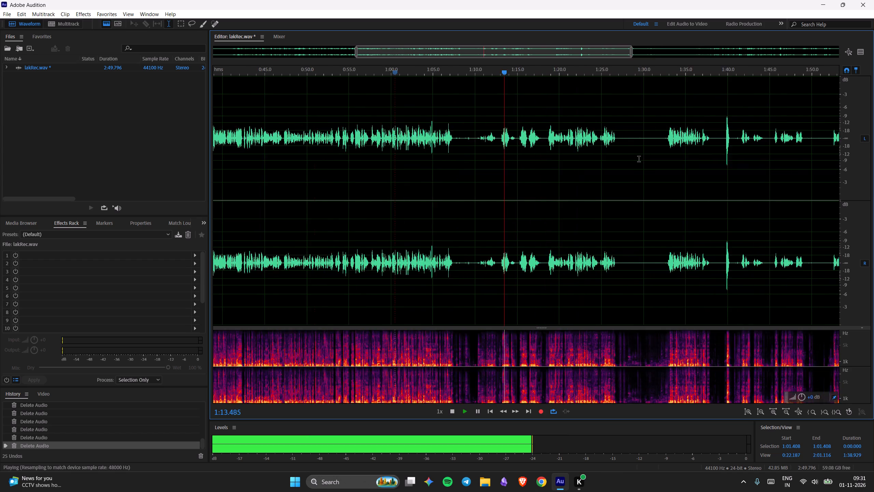
scroll(639, 160, up, 1)
scroll(521, 179, up, 1)
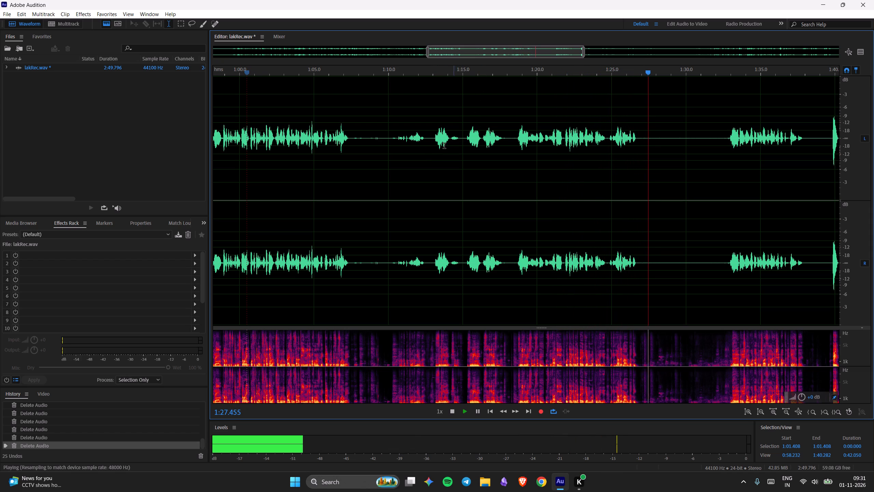
click(727, 69)
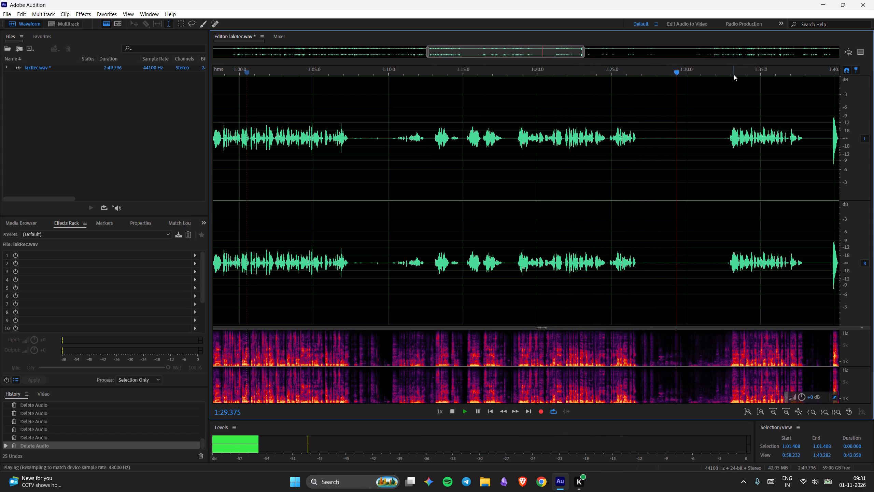
click(734, 74)
click(734, 74)
click(730, 74)
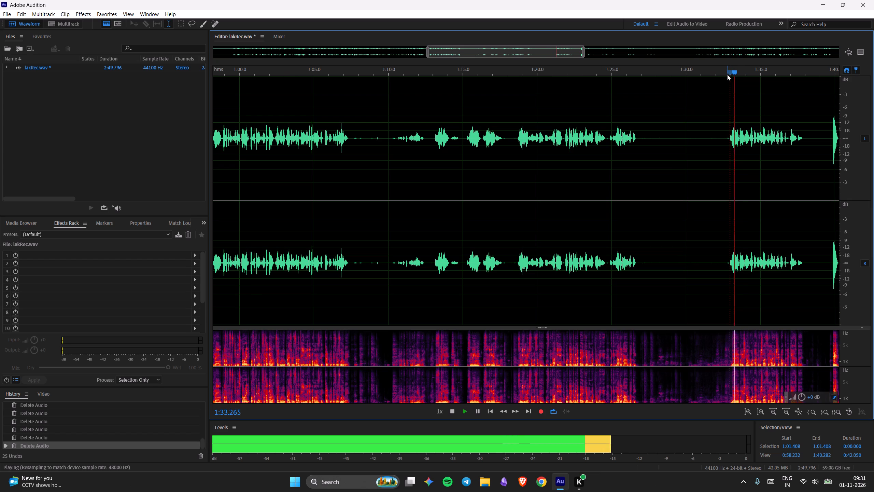
Select the passage from the phrase end at 1:07.260 through the following takes to 1:28.974.
click(347, 71)
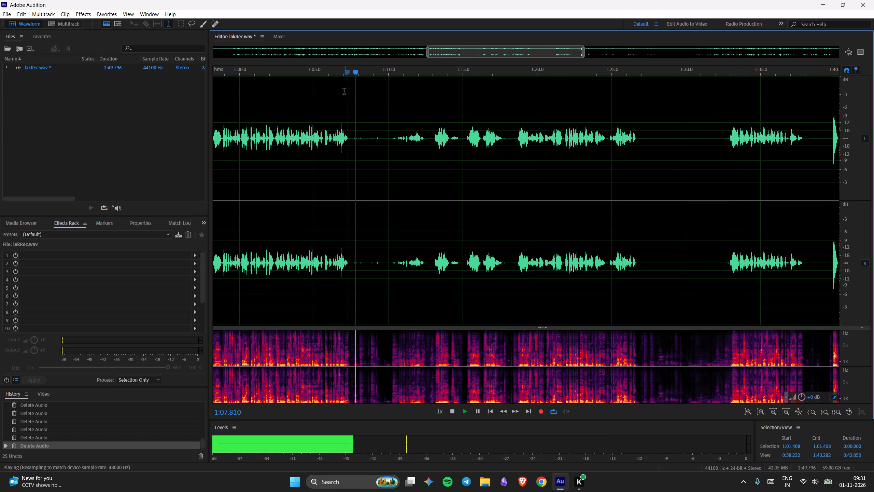
scroll(346, 138, up, 2)
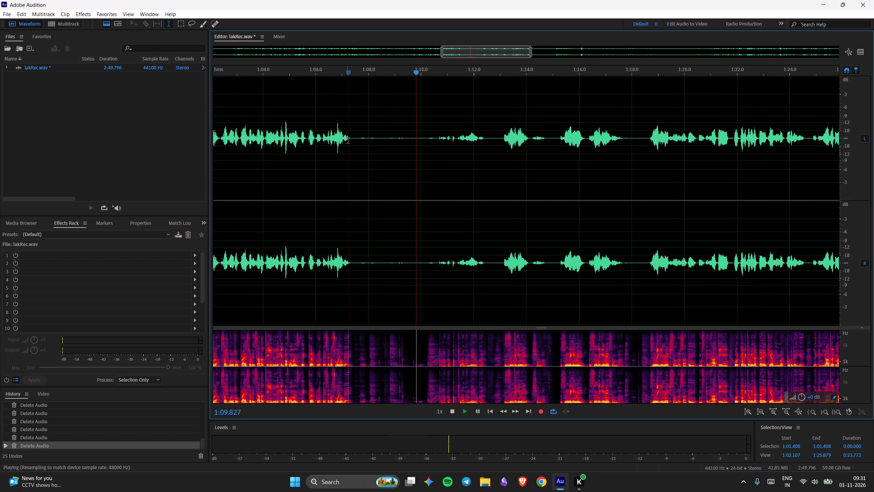
drag(349, 142, 810, 159)
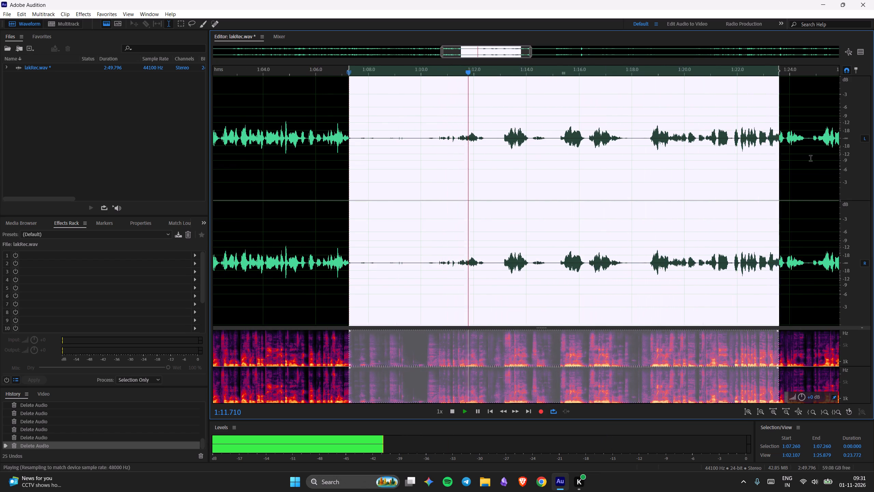
drag(810, 159, 853, 163)
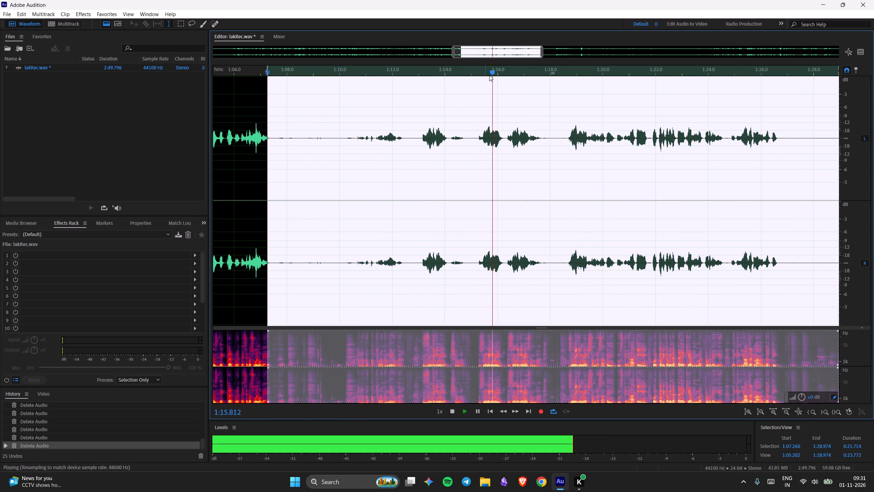
Listen to the later part of the selected passage, from about 1:18.8 to about 1:28.4.
key(space)
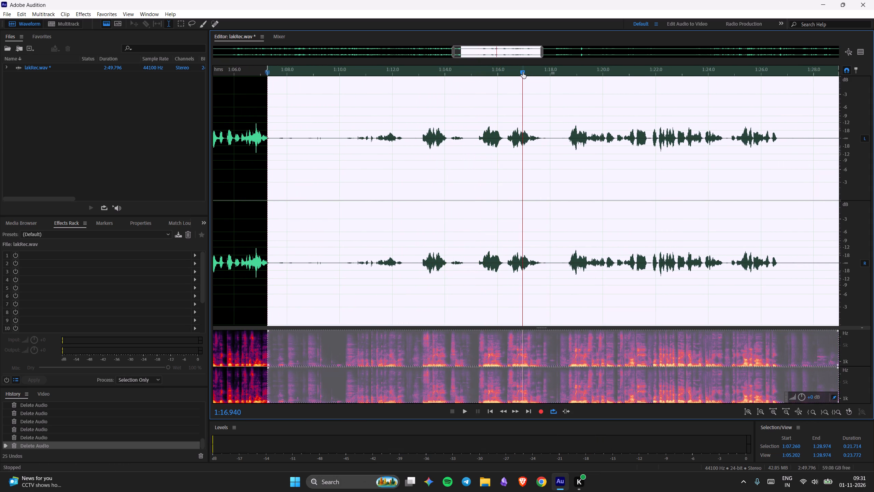
drag(523, 72, 571, 86)
key(space)
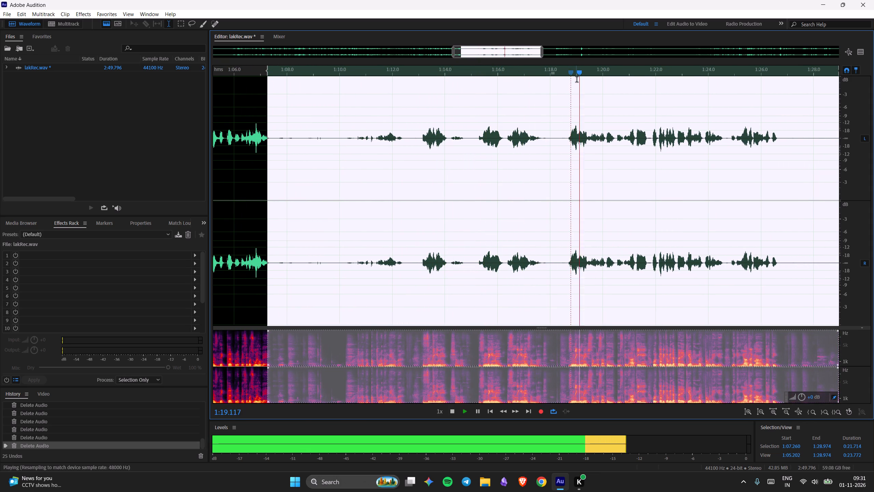
scroll(611, 162, down, 2)
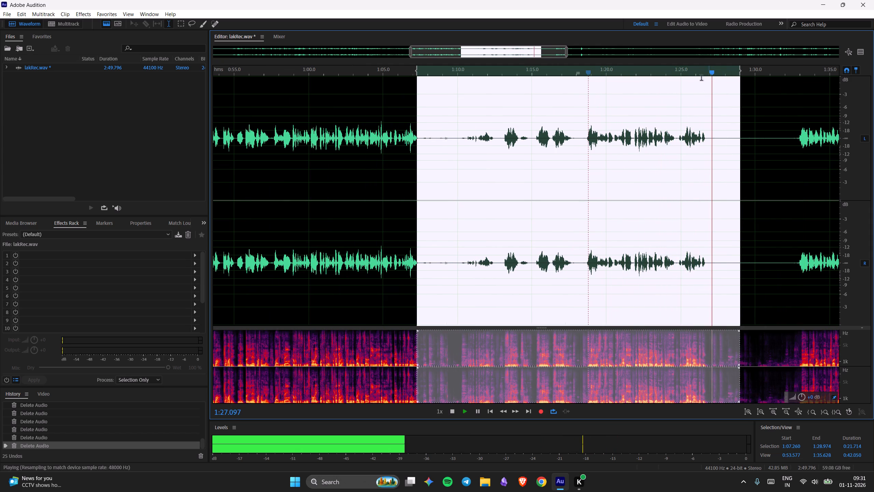
key(space)
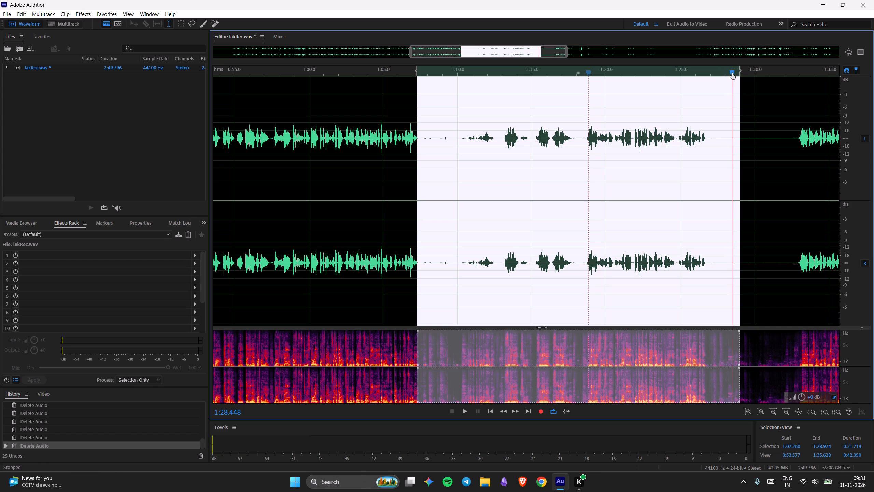
Locate by ear the word boundary in the selection's last phrase near 1:26 and place the playhead there at 1:26.044.
drag(732, 73, 697, 87)
scroll(723, 138, up, 8)
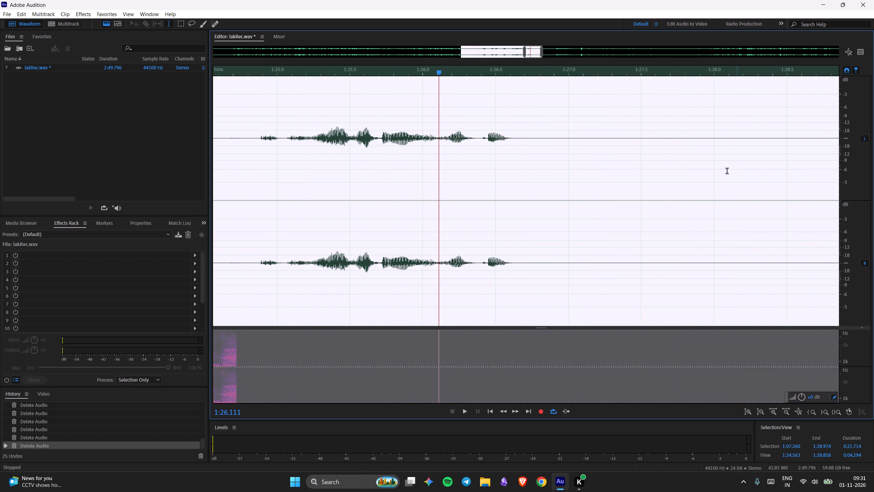
scroll(468, 231, up, 2)
key(space)
key(space)
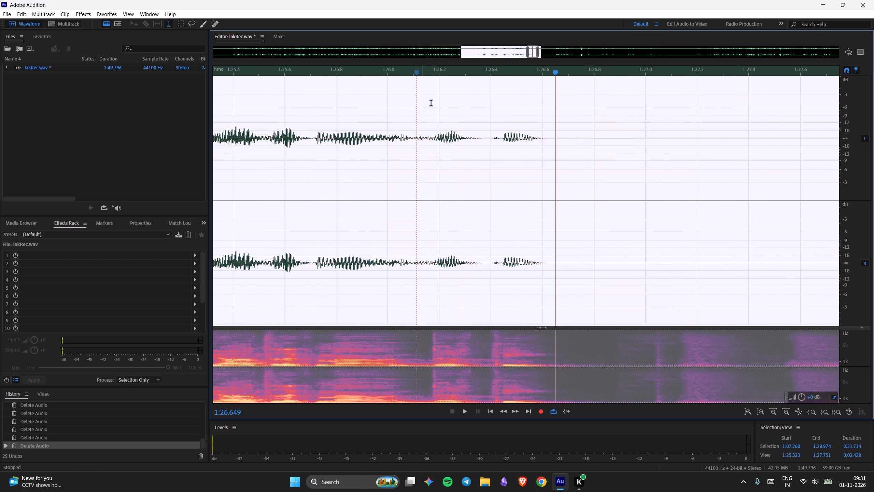
drag(555, 70, 440, 96)
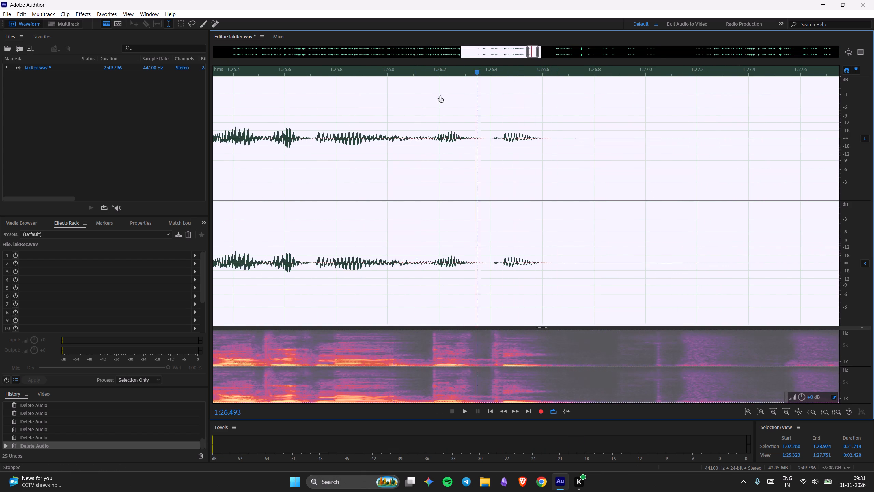
drag(440, 96, 315, 112)
key(space)
key(space)
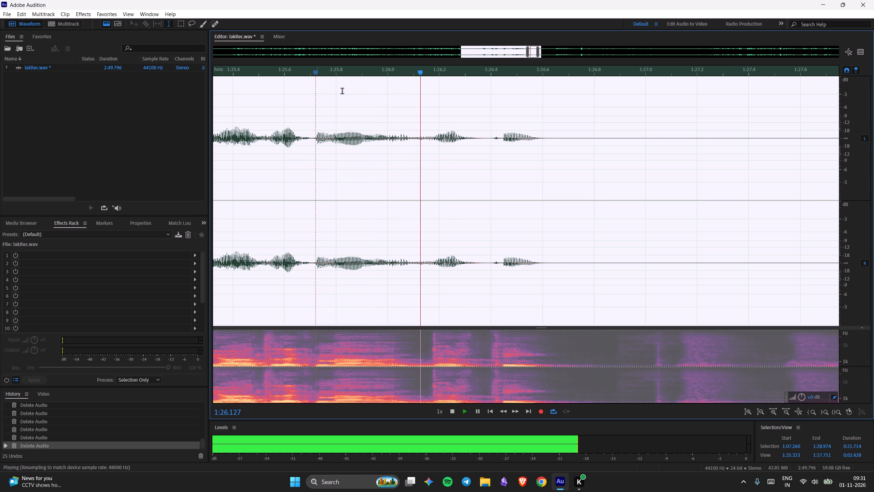
drag(453, 71, 421, 78)
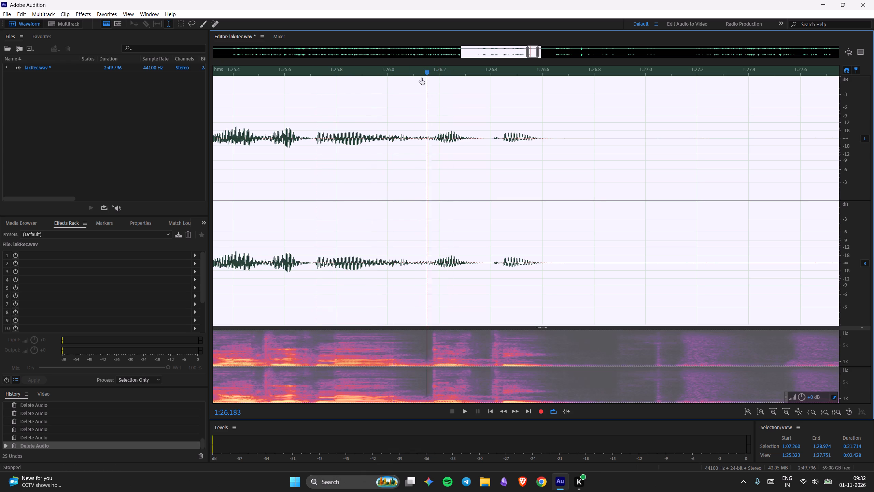
drag(421, 78, 307, 109)
key(space)
key(space)
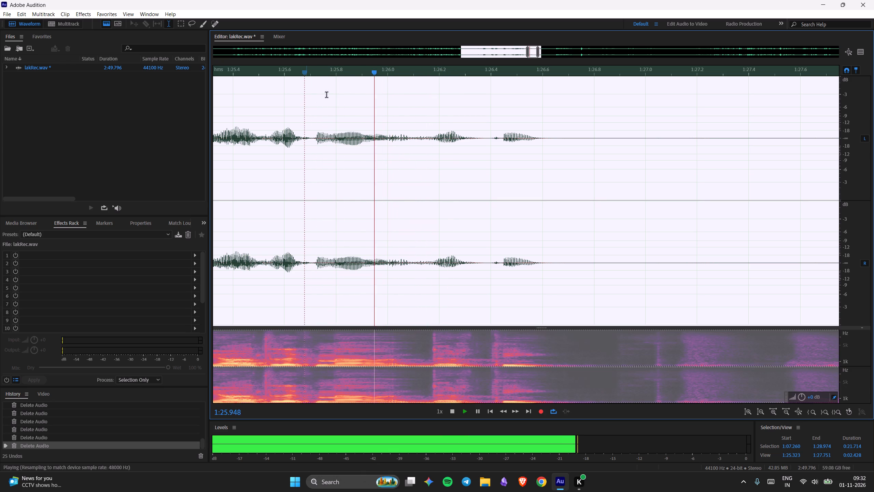
drag(408, 74, 401, 77)
key(space)
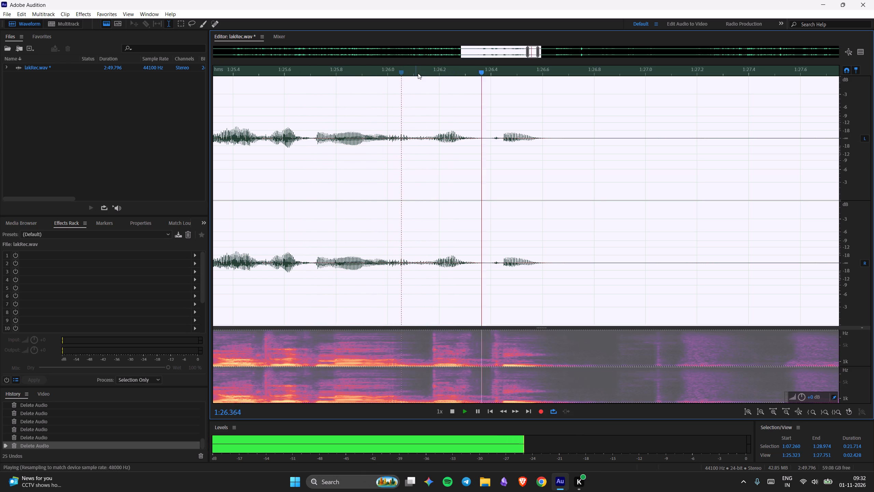
key(space)
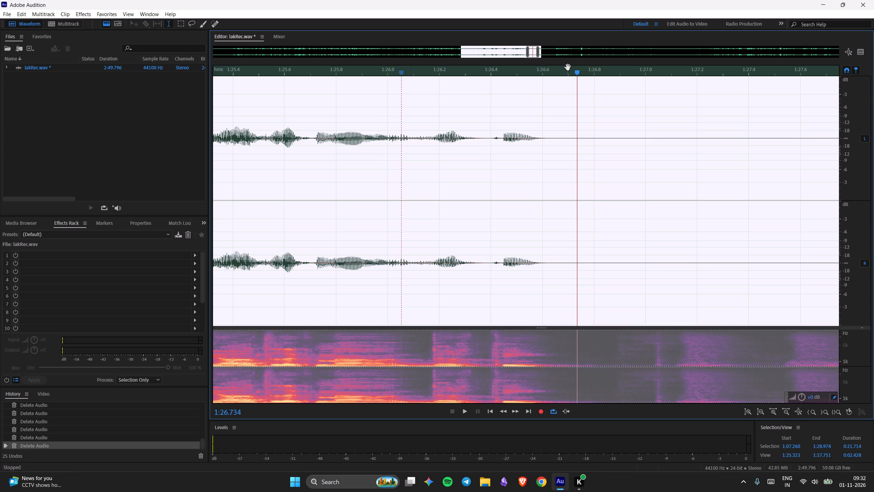
drag(578, 72, 406, 105)
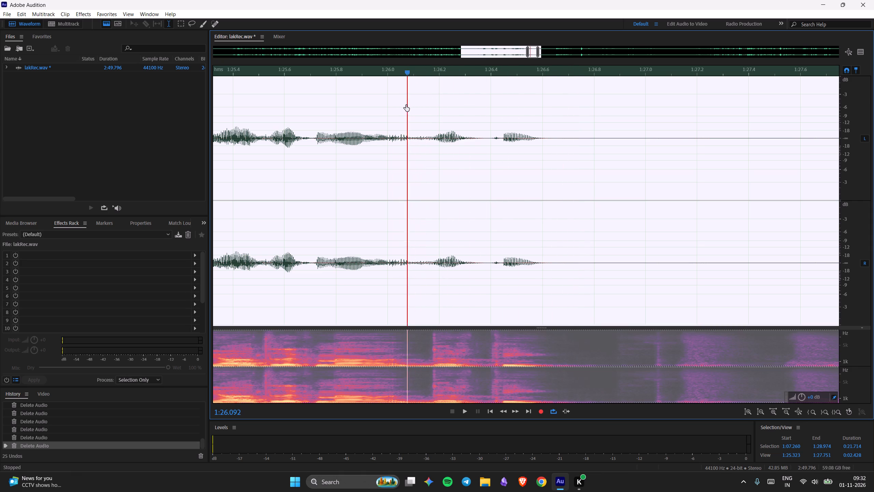
drag(406, 105, 388, 125)
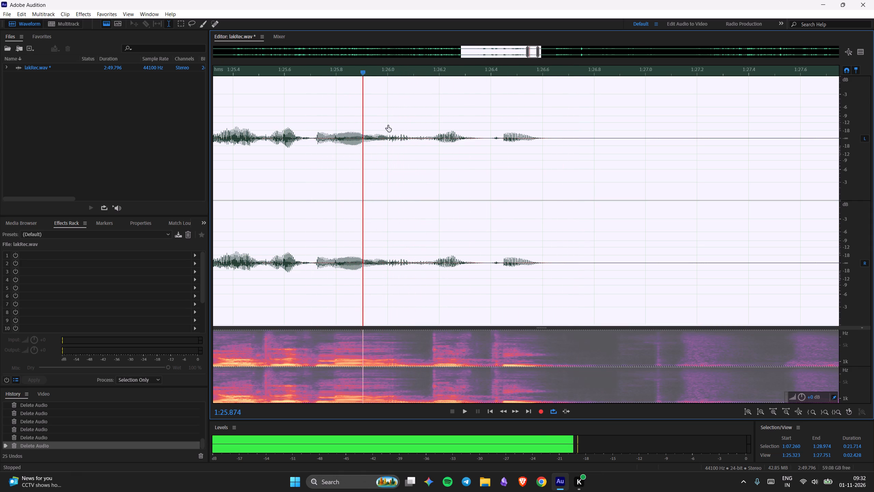
drag(388, 125, 407, 130)
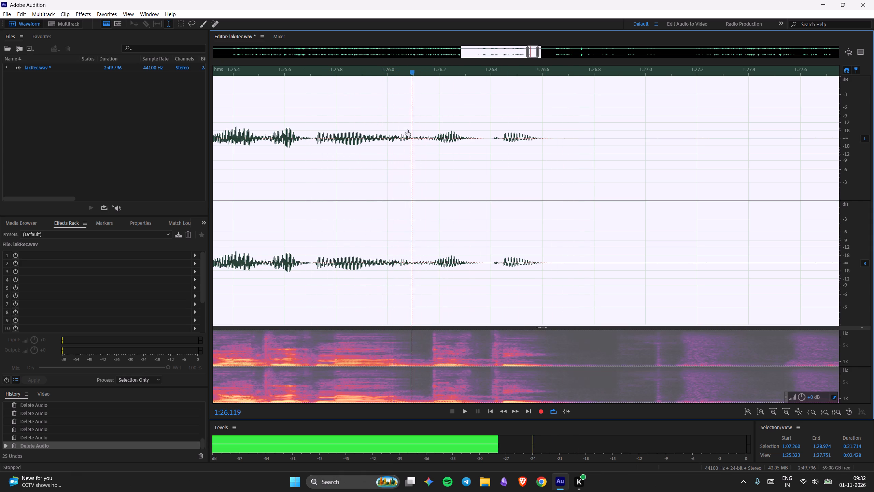
drag(407, 130, 400, 137)
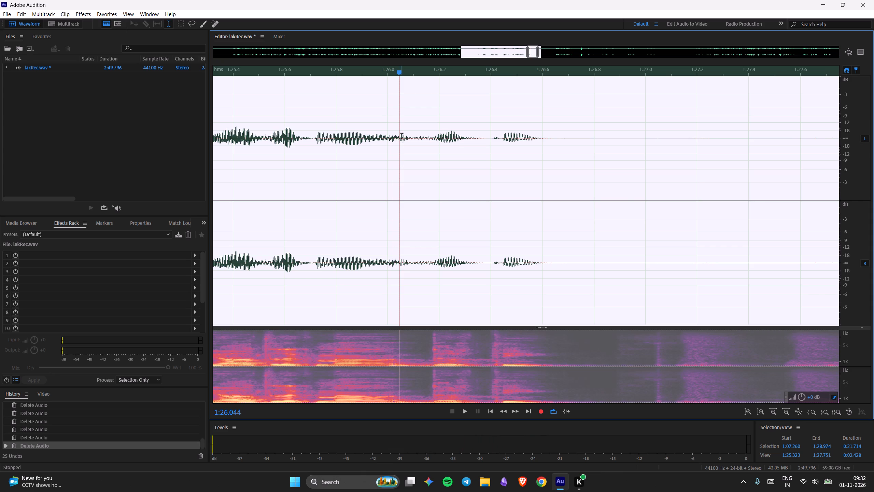
Pull the selection's end back to the playhead at 1:26.044 and delete the passage from 1:07.260 to that point.
scroll(407, 145, down, 7)
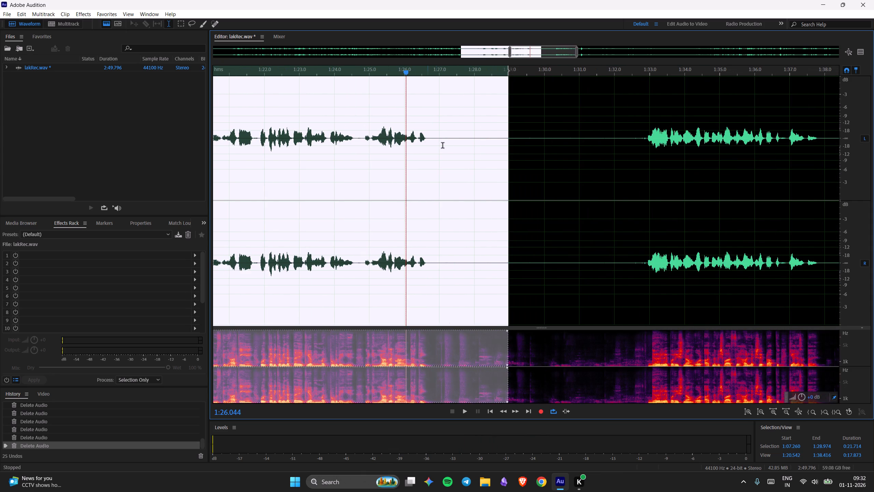
drag(508, 74, 405, 95)
key(Delete)
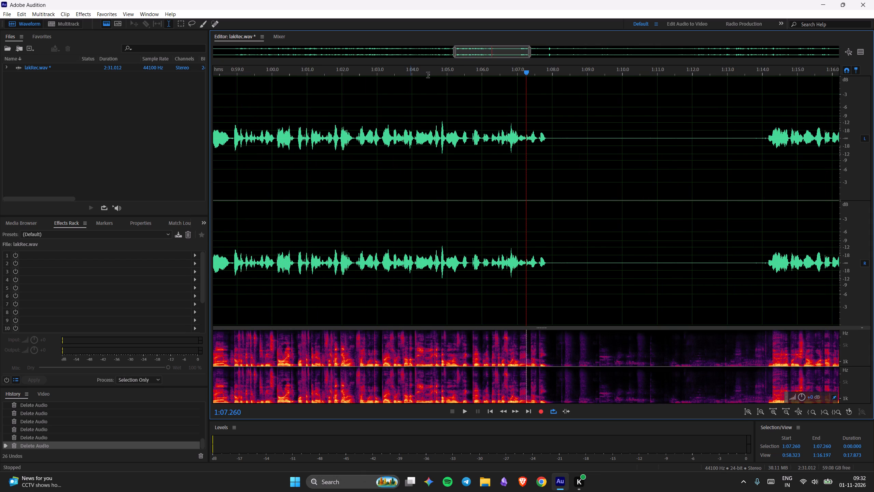
Listen across the join at 1:07.260, from about 1:06.1 and again from about 1:02.4 to 1:08.2.
drag(527, 74, 477, 83)
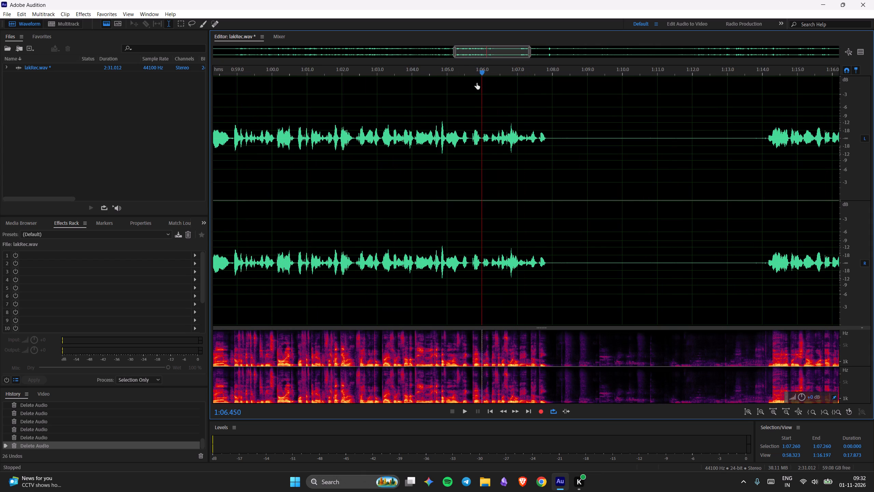
drag(477, 83, 488, 86)
key(space)
click(356, 70)
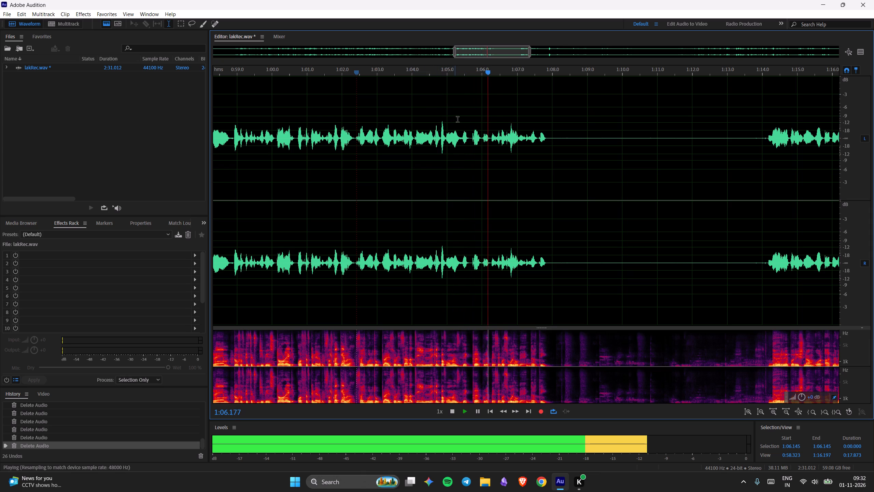
key(space)
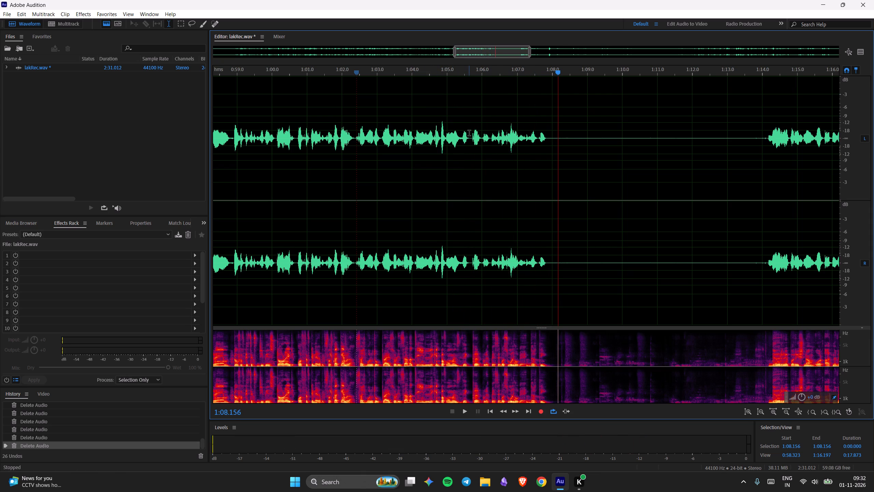
Undo the last audio deletion that started at 1:07.260.
key(ctrl+z)
Listen to the phrase end before 1:07.260 and the takes up to about 1:19.3 to identify which repeats to cut.
scroll(540, 204, down, 2)
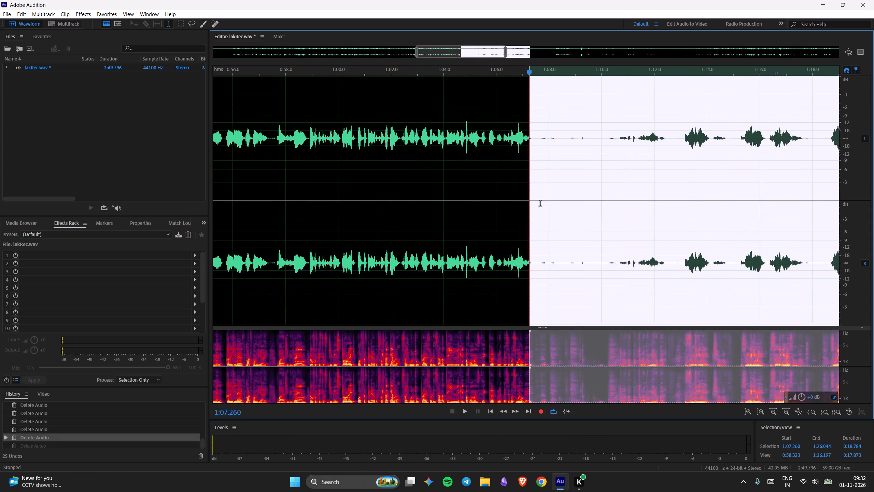
scroll(562, 118, down, 2)
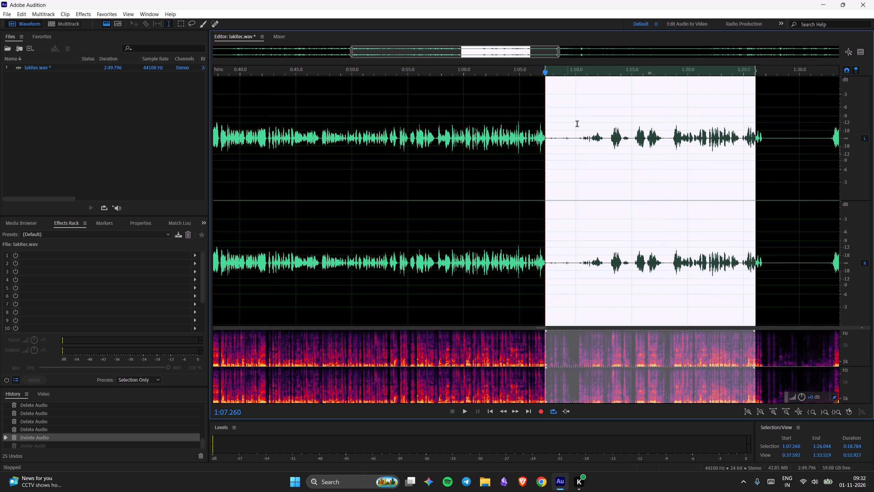
key(space)
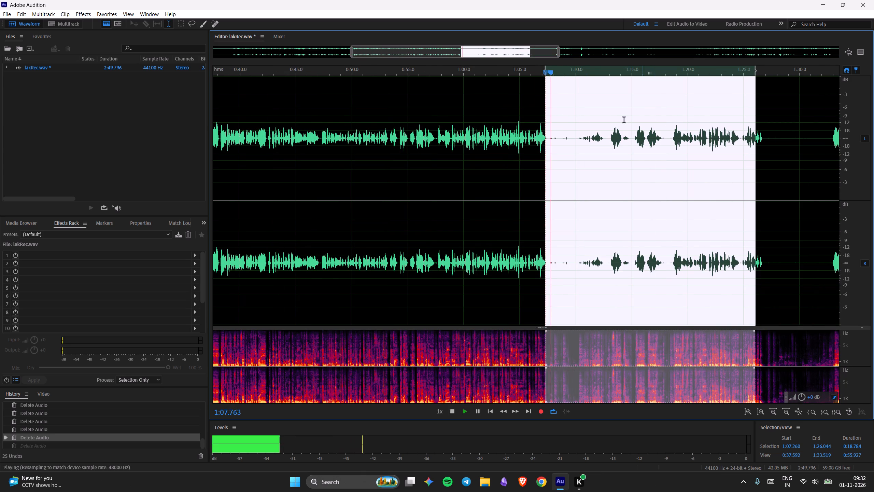
key(space)
drag(560, 73, 526, 77)
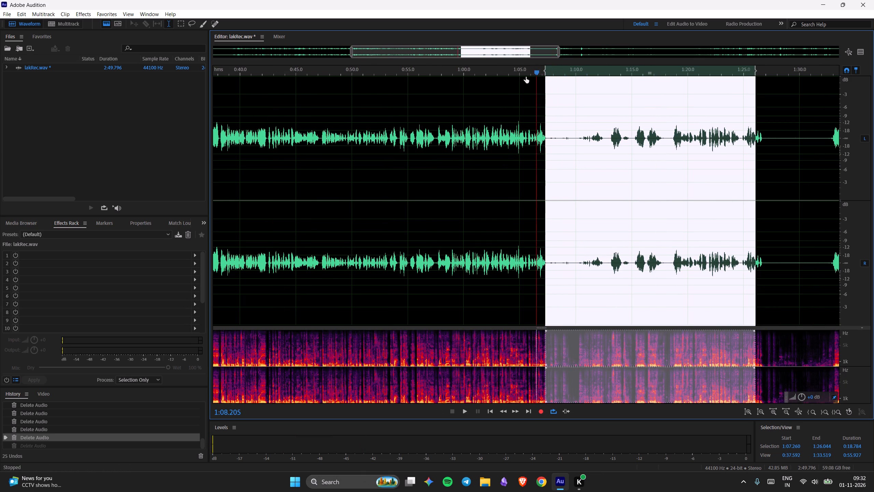
drag(526, 77, 524, 77)
key(space)
click(541, 98)
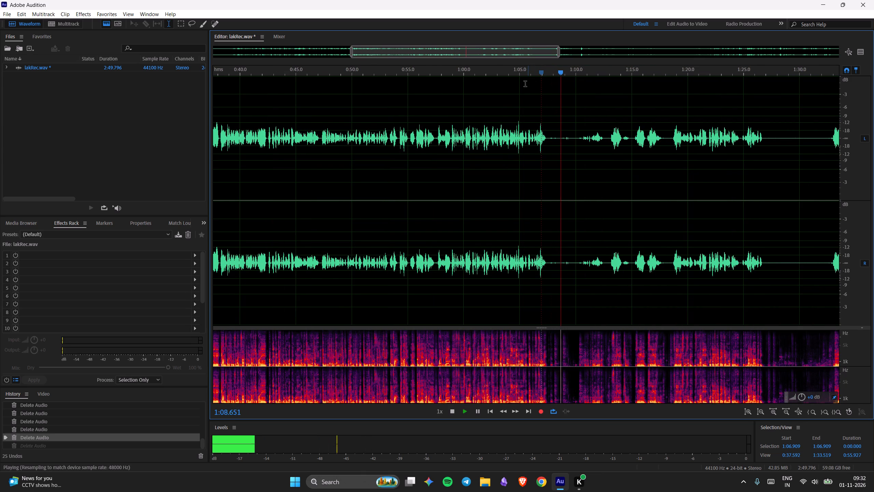
click(531, 73)
key(space)
key(space)
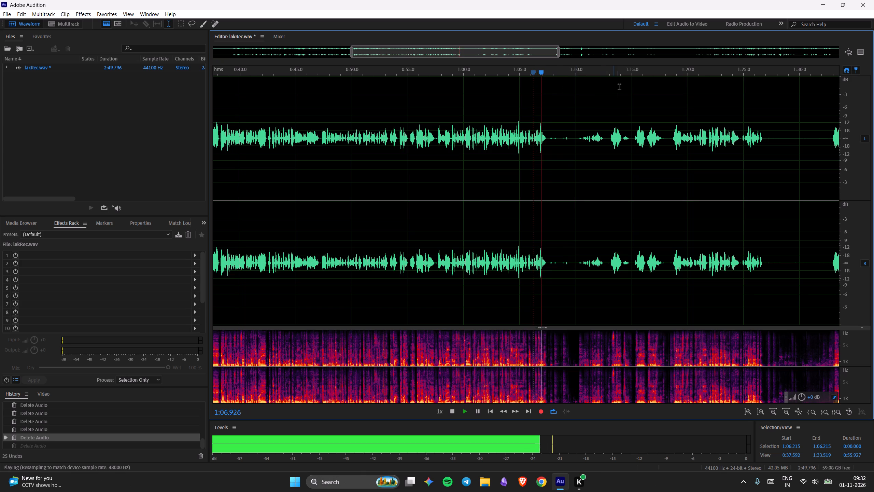
click(646, 75)
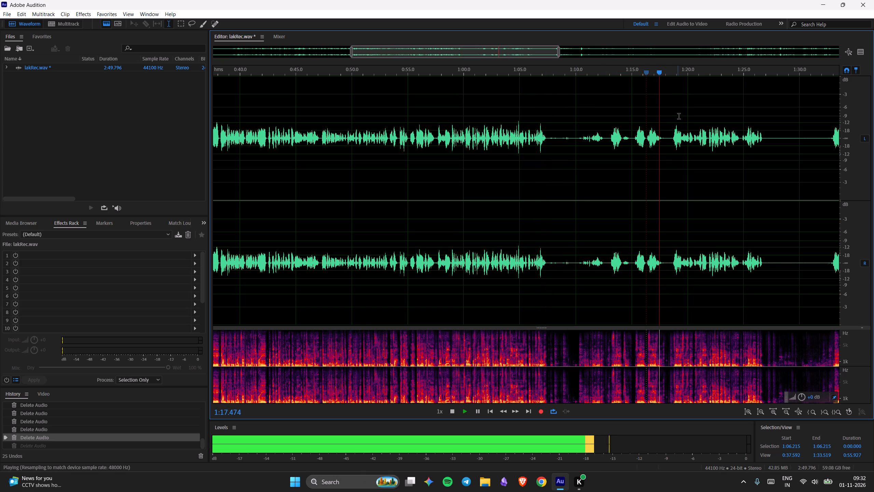
key(space)
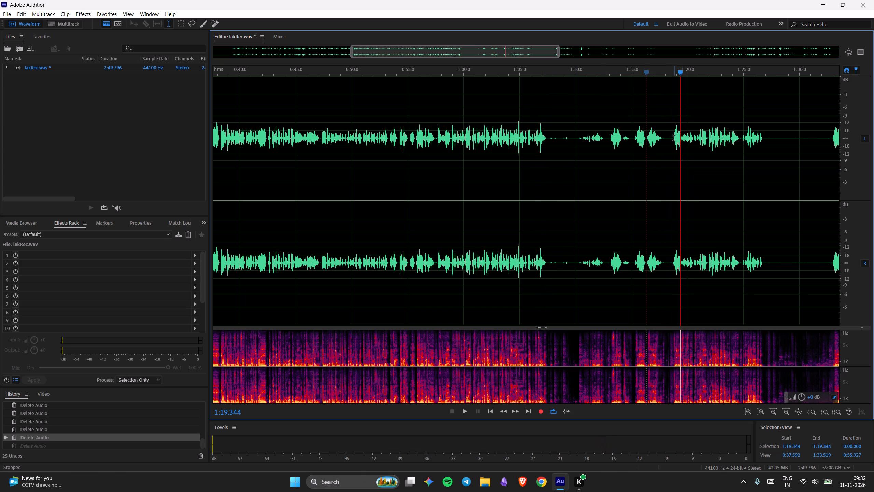
Select the unwanted takes between the phrase end at 1:07.442 and the start of the following take at 1:18.651, and delete them.
drag(673, 139, 551, 152)
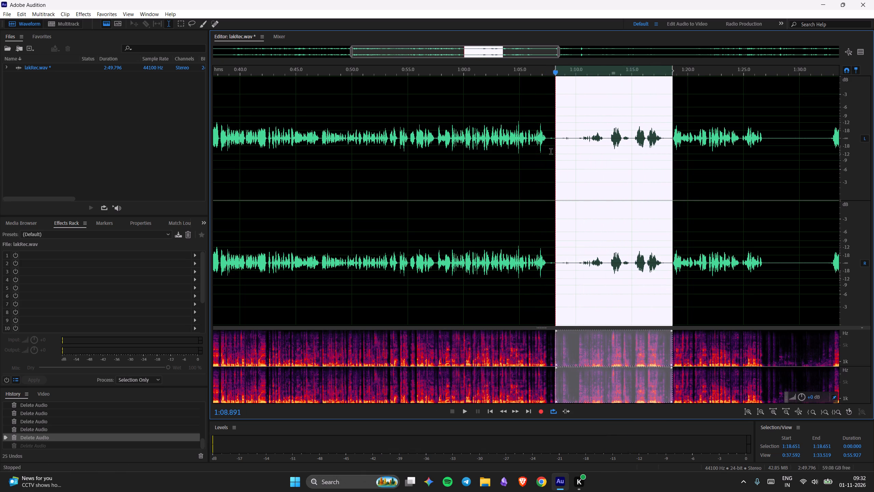
drag(551, 152, 547, 152)
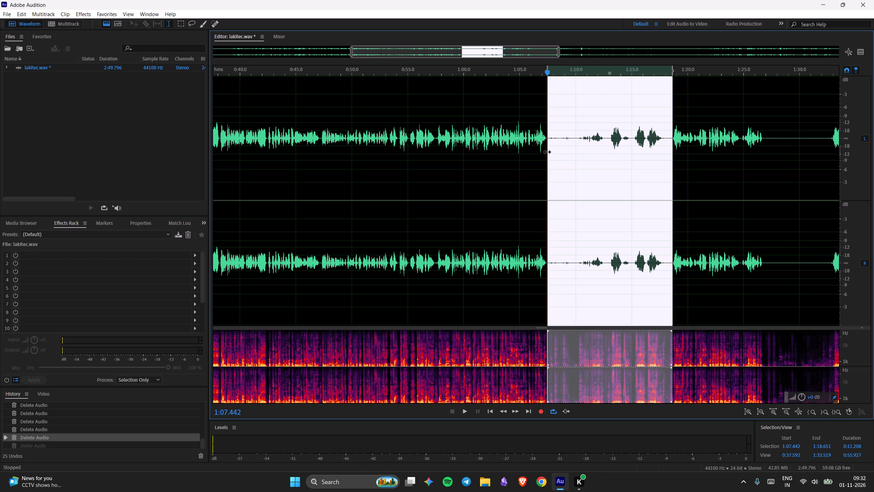
key(Delete)
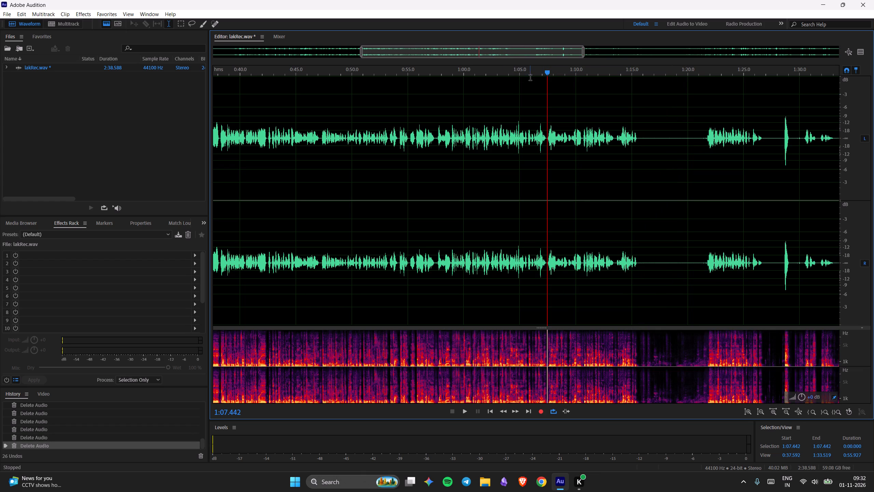
Listen across the new join at 1:07.442 and through the following phrase to its end near 1:15.4.
click(530, 78)
key(space)
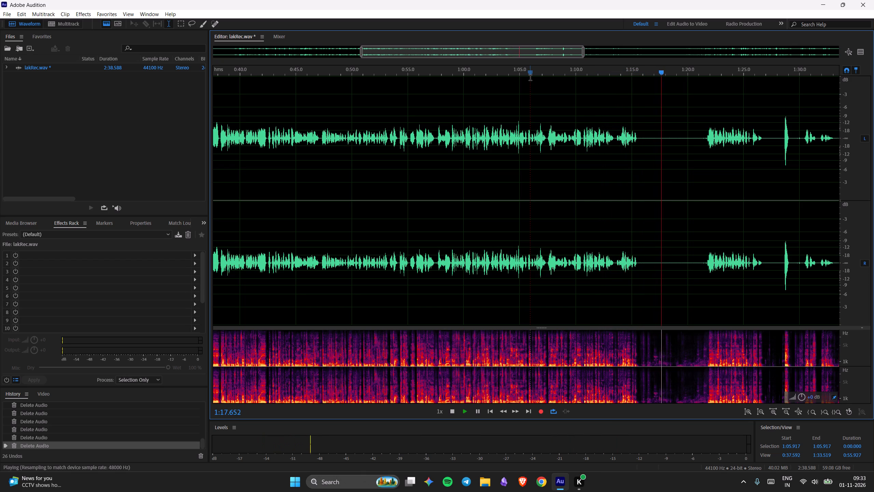
key(space)
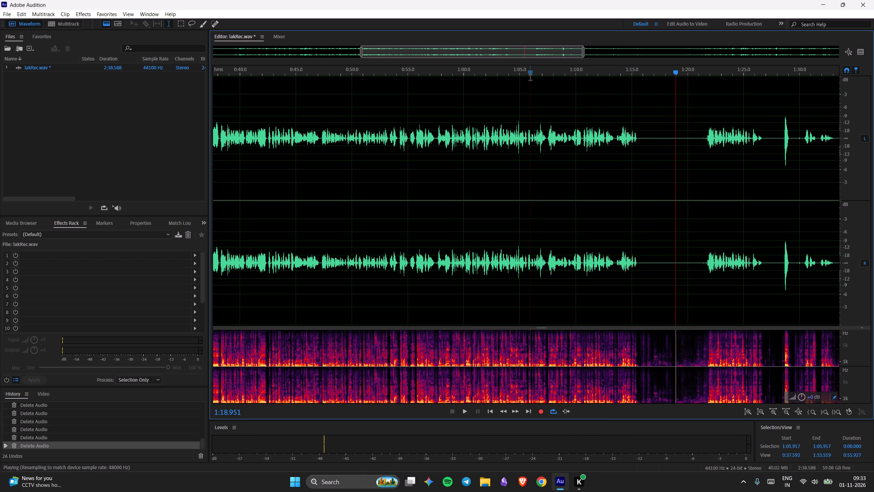
scroll(610, 177, up, 7)
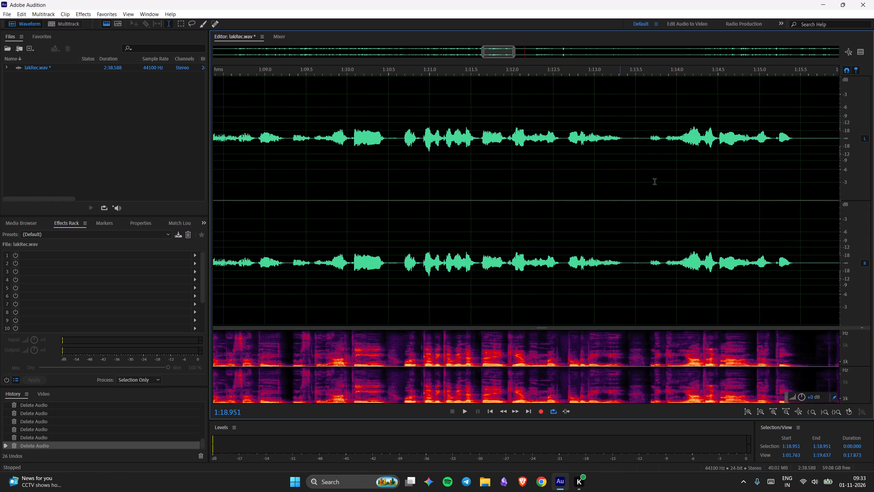
scroll(667, 197, down, 5)
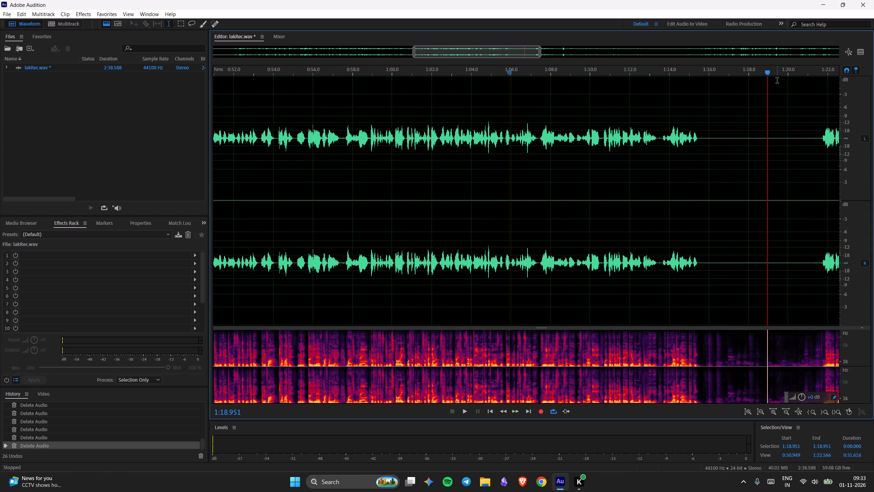
drag(766, 73, 781, 82)
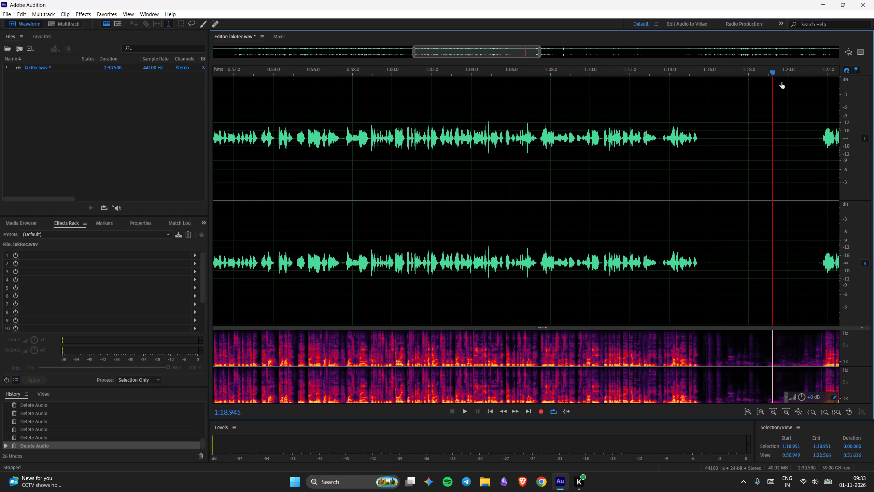
drag(781, 82, 850, 121)
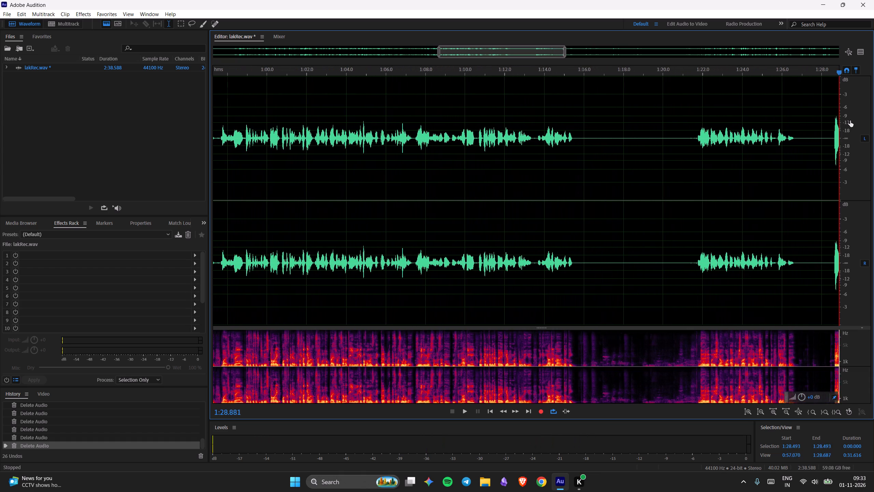
drag(850, 121, 417, 130)
key(space)
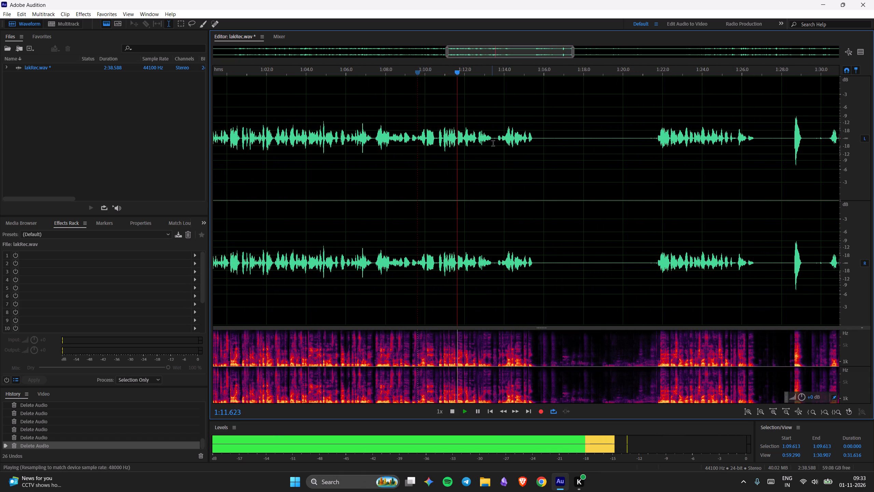
scroll(545, 153, up, 3)
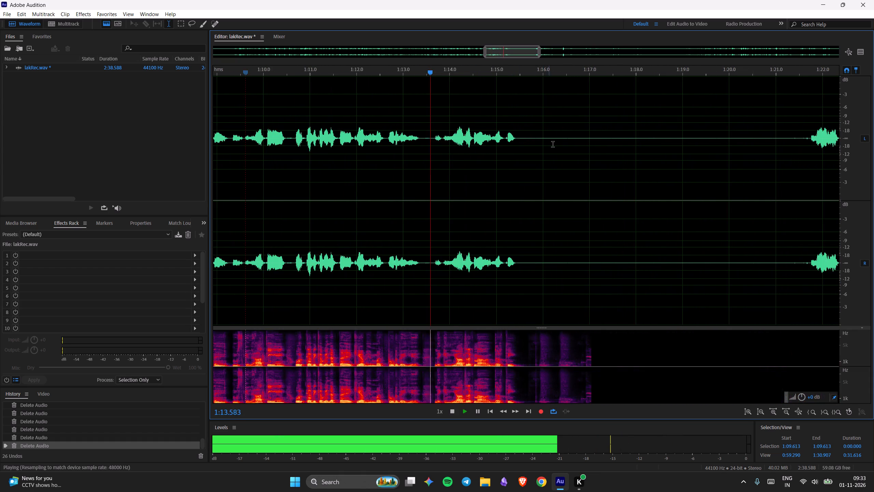
scroll(554, 145, up, 3)
key(space)
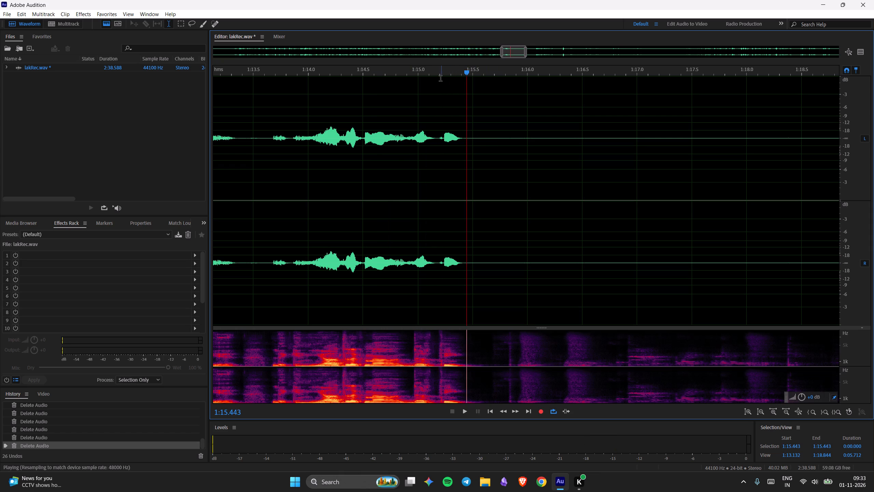
Replay the last syllables of the phrase, from about 1:15.07 to 1:15.5, to judge the final word by ear.
click(436, 76)
key(space)
key(space)
click(436, 76)
key(space)
key(space)
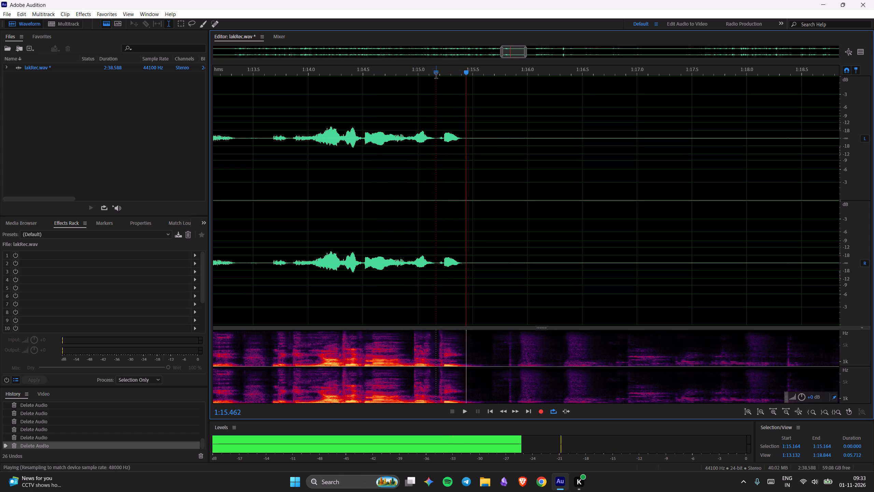
click(436, 76)
key(space)
key(space)
click(425, 74)
key(space)
key(space)
click(425, 74)
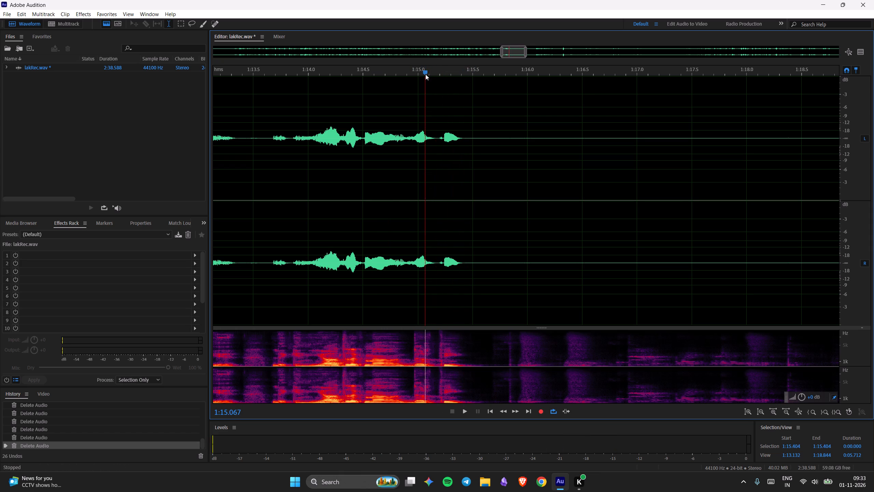
key(space)
key(space)
click(425, 74)
key(space)
key(space)
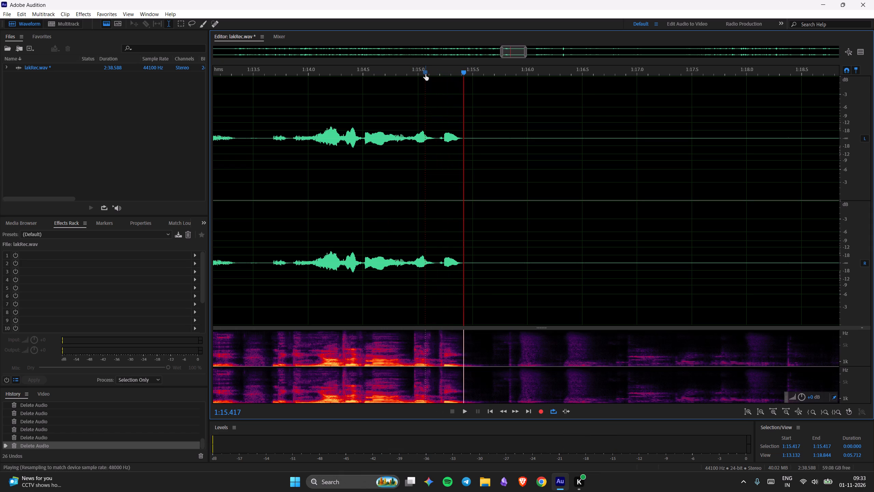
key(space)
click(425, 74)
key(space)
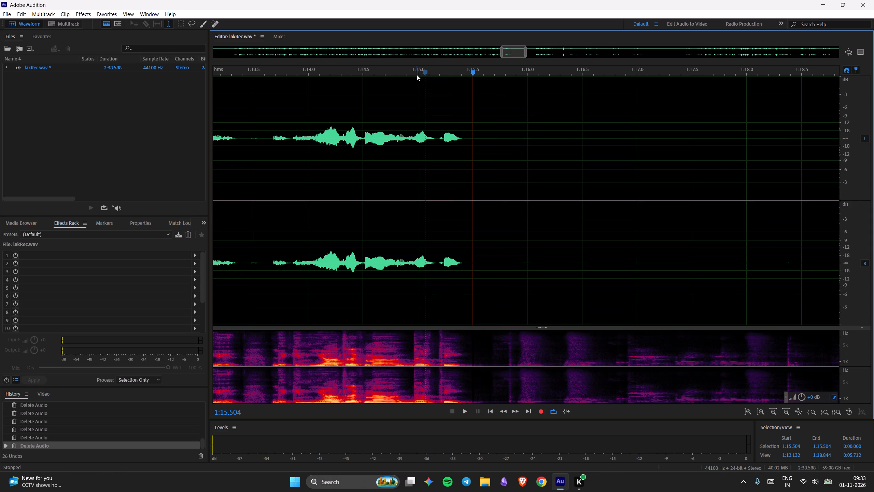
Replay the phrase ending from progressively earlier points between about 1:15.0 and 1:14.64 to locate where the unwanted syllables start.
click(419, 72)
key(space)
click(419, 72)
key(space)
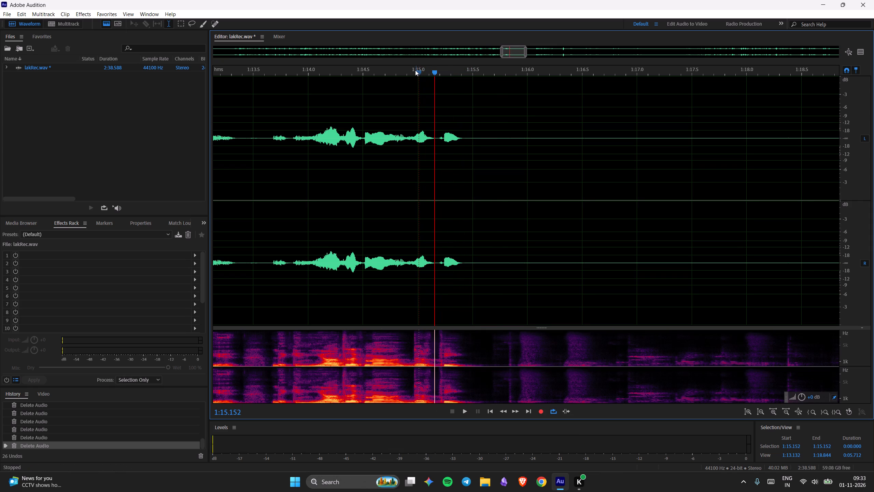
click(415, 70)
key(space)
key(space)
click(411, 70)
key(space)
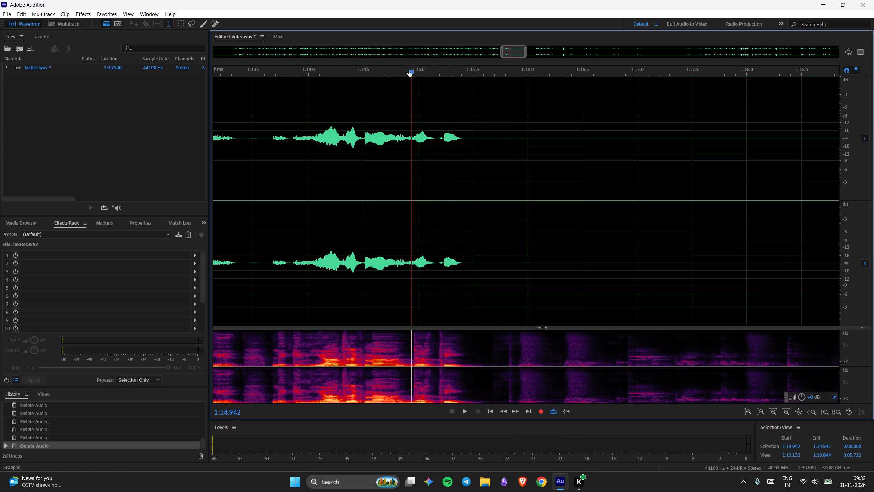
click(407, 70)
key(space)
click(399, 70)
key(space)
click(393, 70)
key(space)
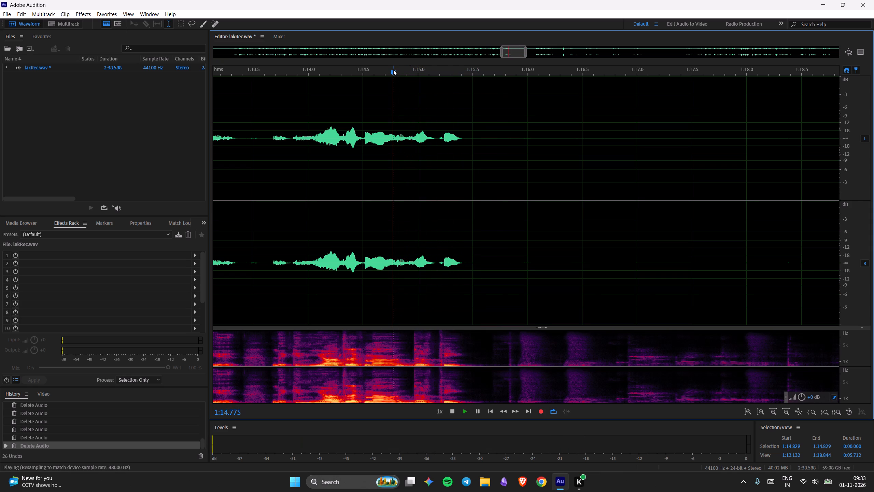
key(space)
click(391, 69)
key(space)
click(389, 69)
key(space)
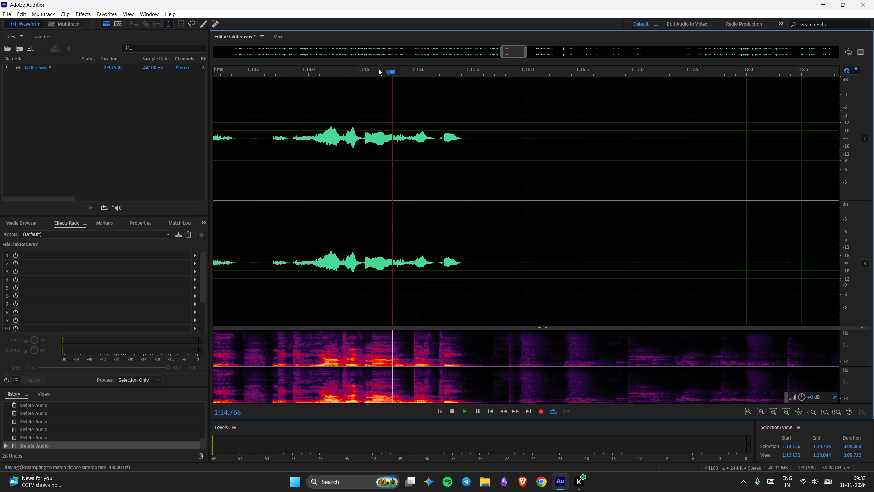
click(379, 69)
key(space)
click(379, 69)
key(space)
click(379, 69)
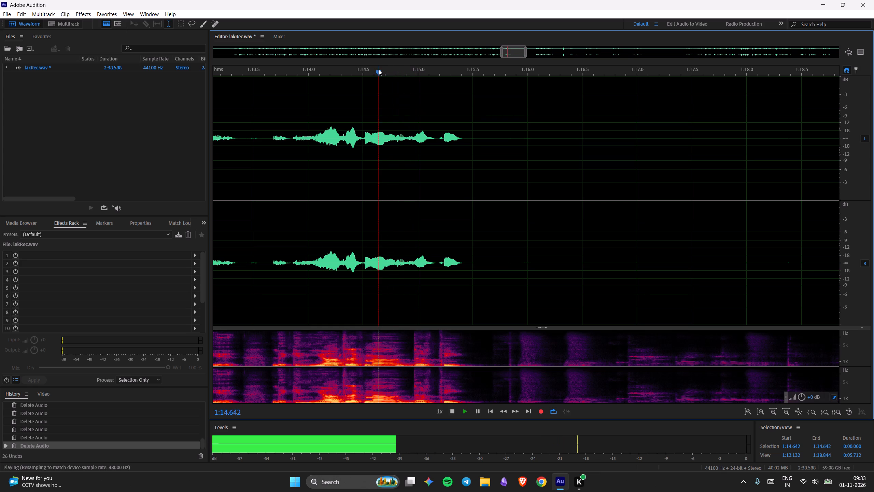
key(space)
Scrub to the cut point near 1:14.77, then select from 1:14.763 to the start of the next take at about 1:21.74 and delete it.
drag(382, 71, 384, 73)
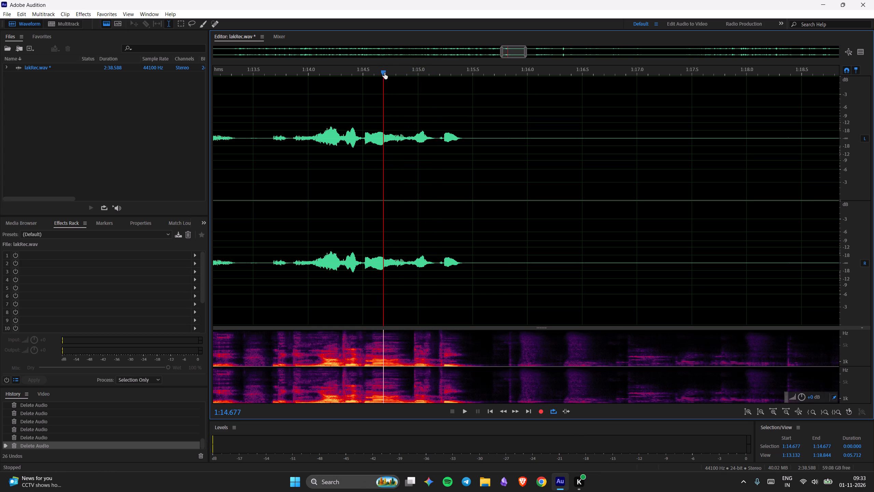
drag(384, 73, 385, 73)
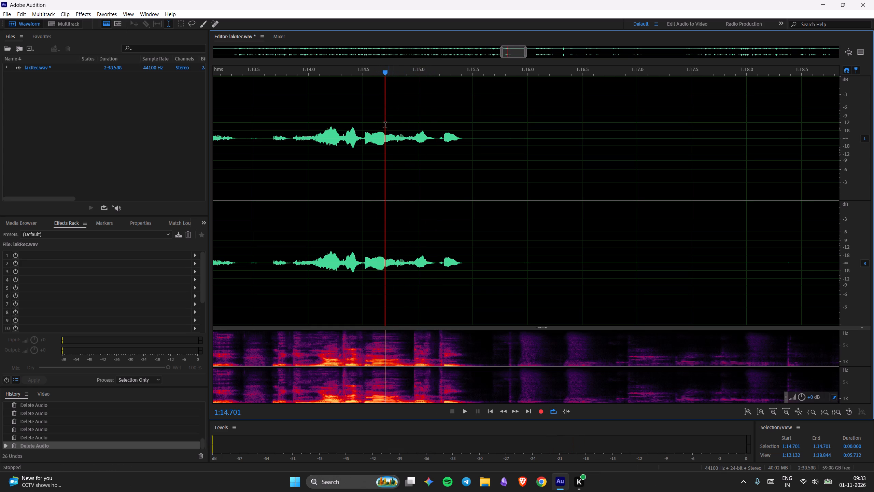
drag(385, 72, 392, 76)
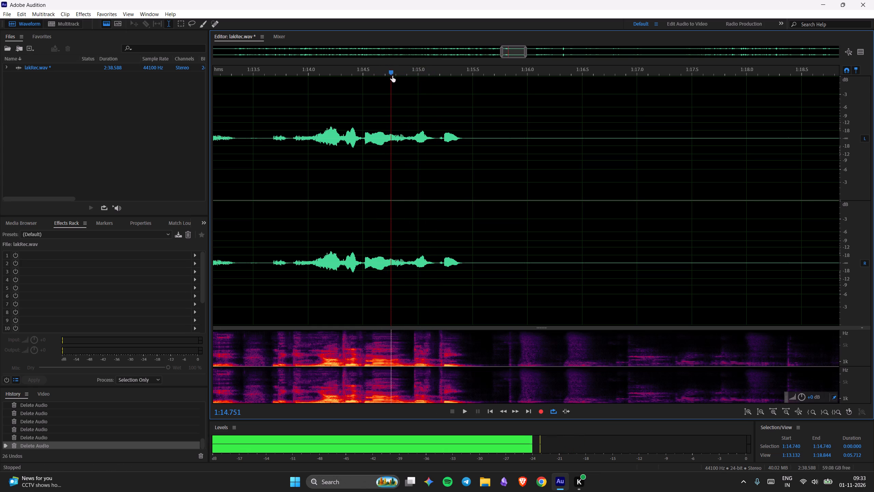
drag(392, 76, 390, 92)
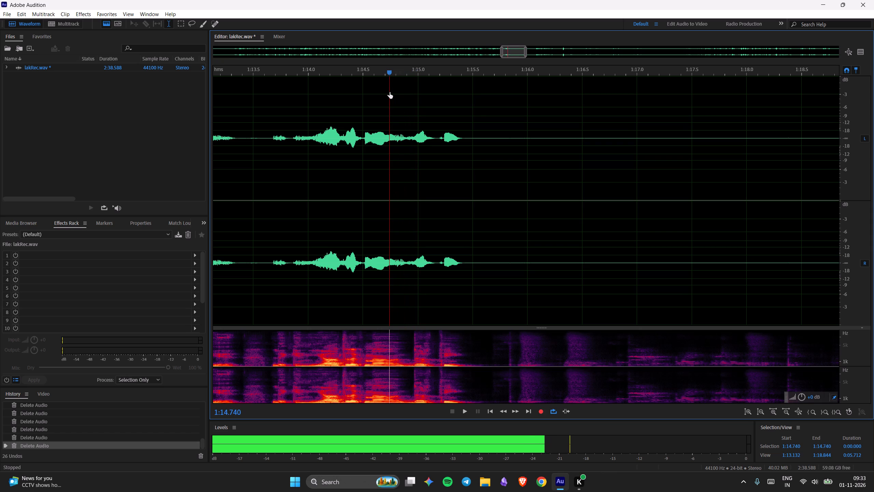
drag(390, 92, 393, 95)
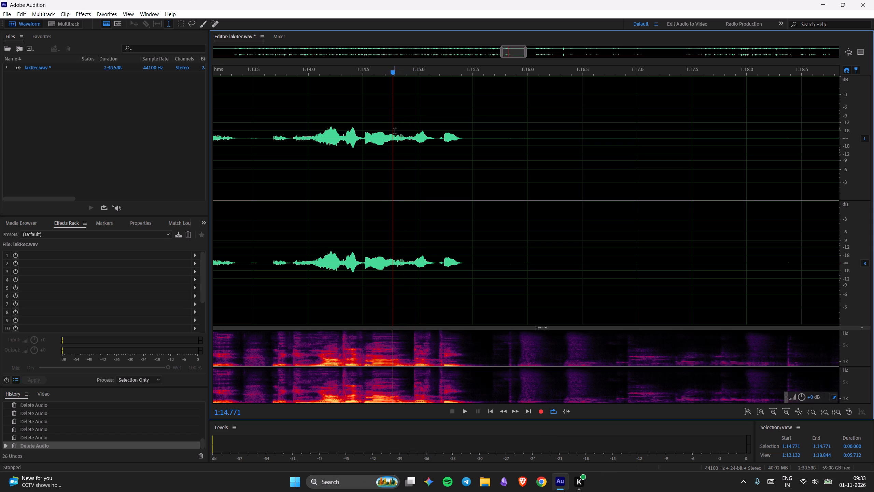
drag(392, 133, 432, 145)
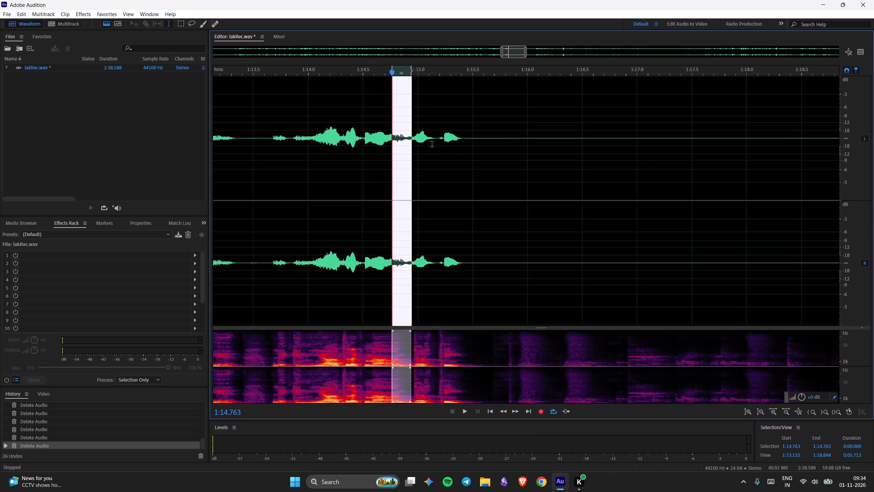
drag(432, 145, 828, 223)
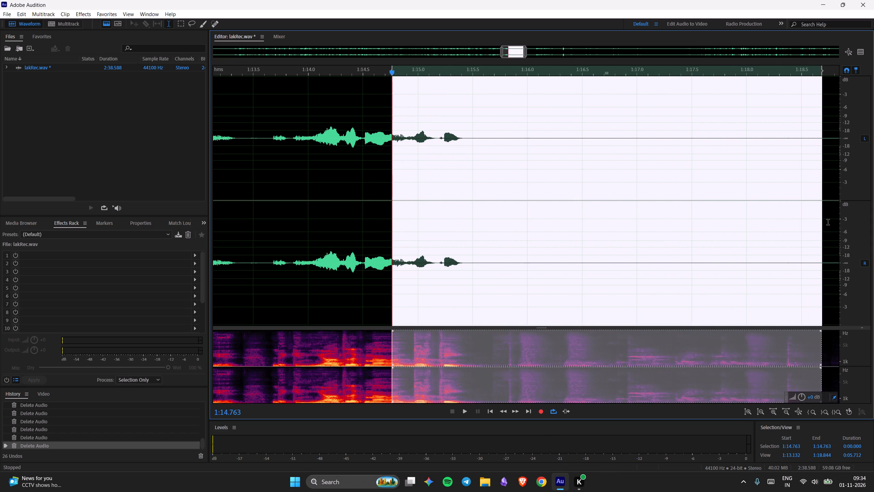
drag(828, 223, 871, 226)
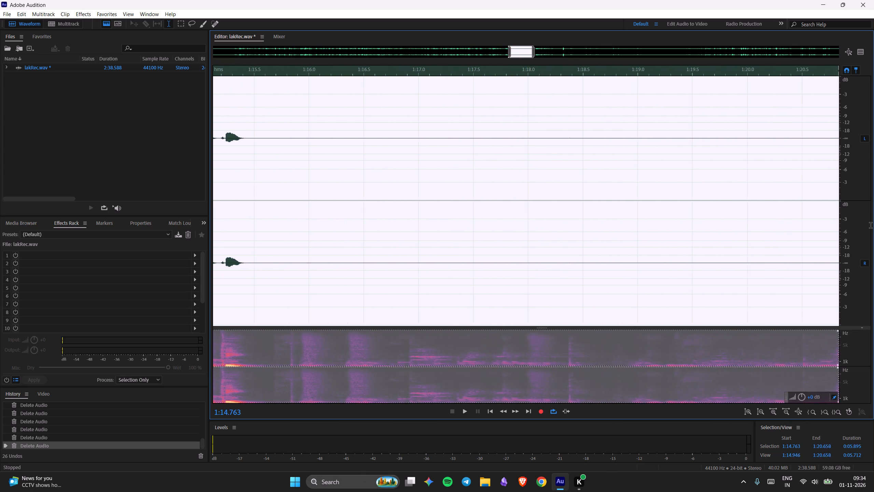
drag(871, 226, 614, 215)
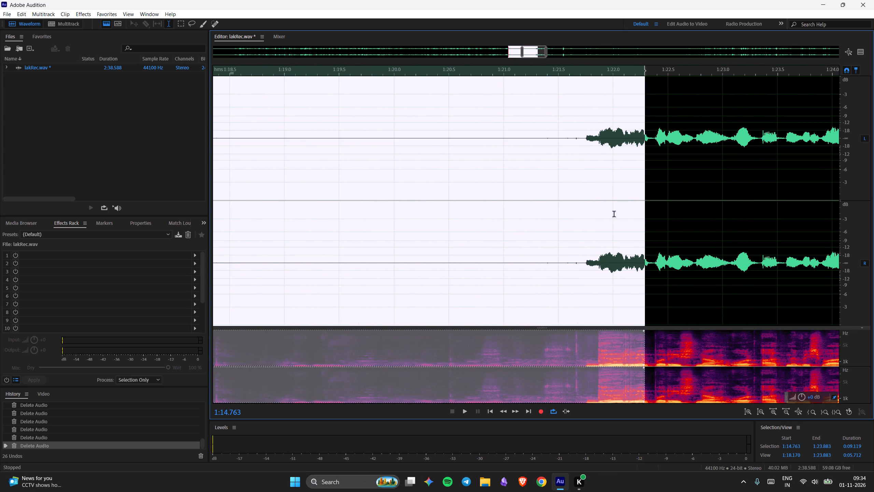
drag(614, 215, 584, 209)
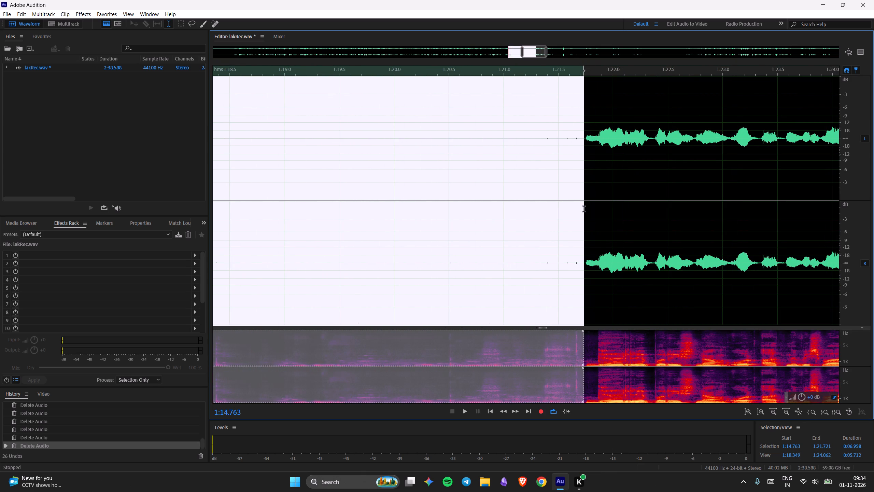
drag(584, 209, 585, 210)
key(Delete)
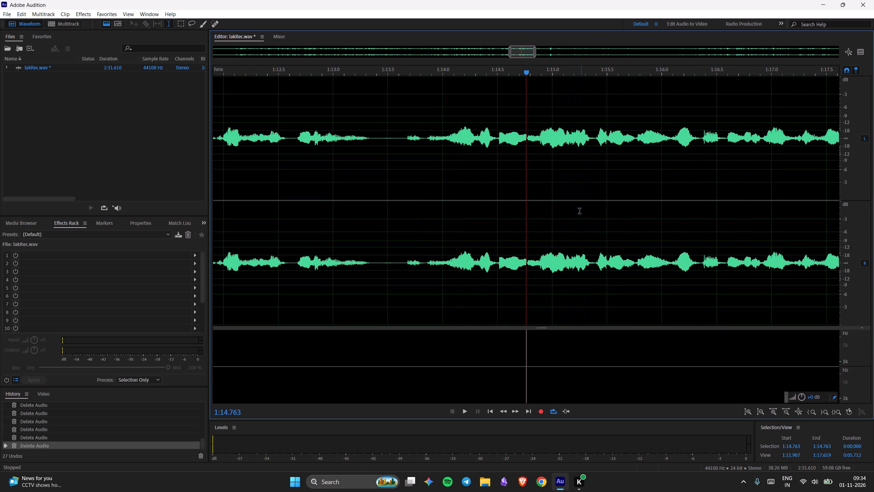
Listen from 1:03.555 across the join at 1:14.763 to about 1:22.2 to check how the phrases run together.
scroll(312, 159, down, 4)
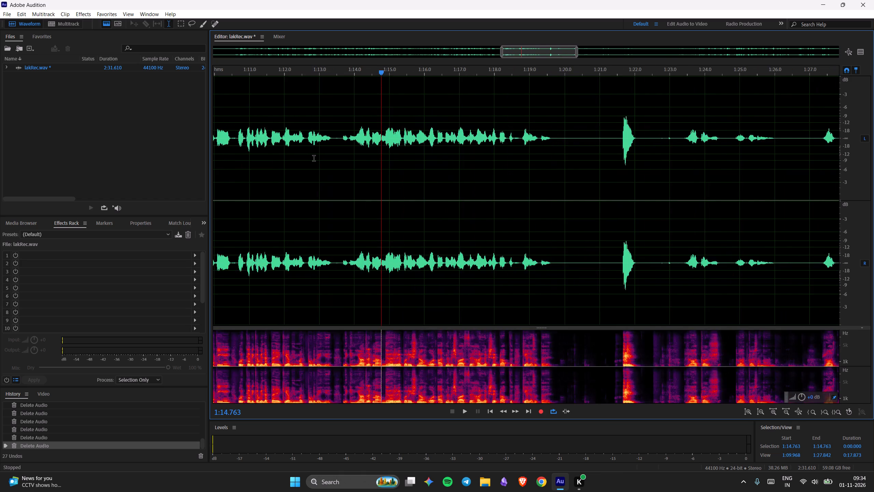
scroll(314, 159, down, 2)
drag(352, 72, 352, 72)
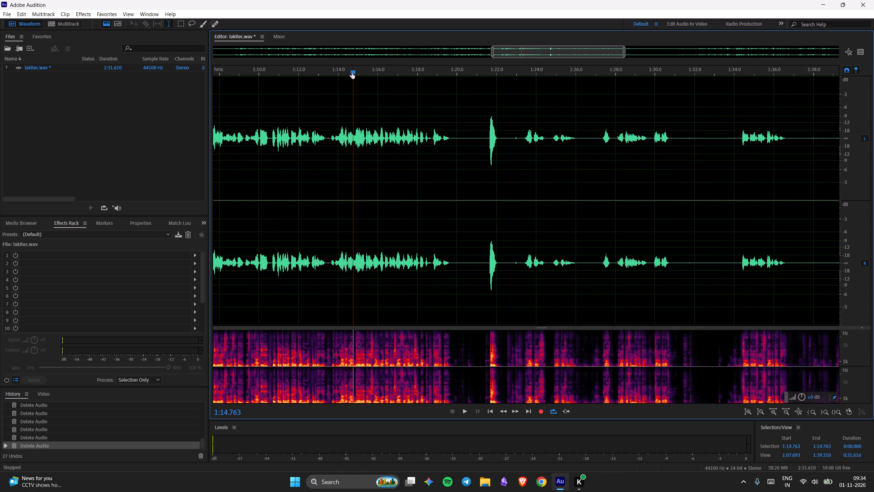
drag(352, 72, 165, 104)
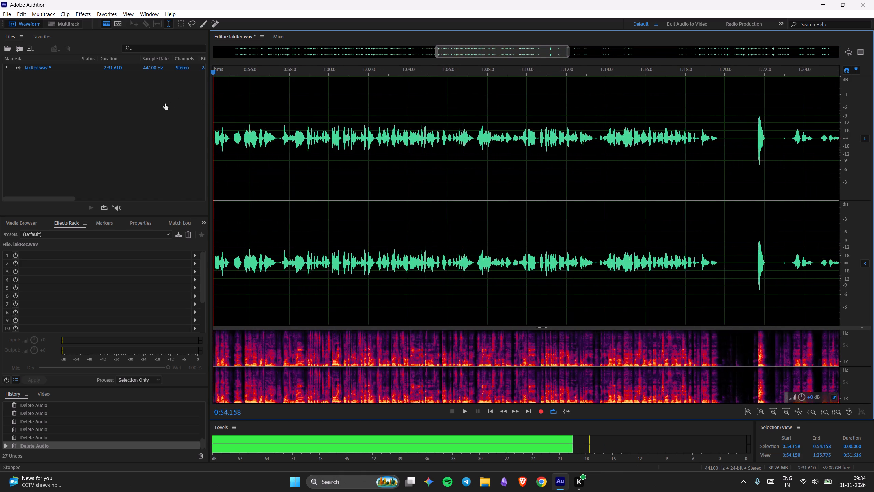
drag(165, 104, 470, 129)
key(space)
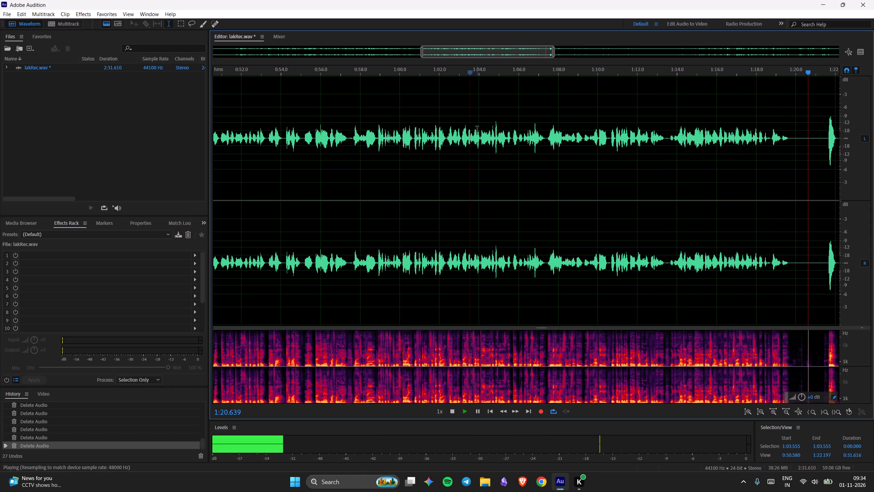
key(space)
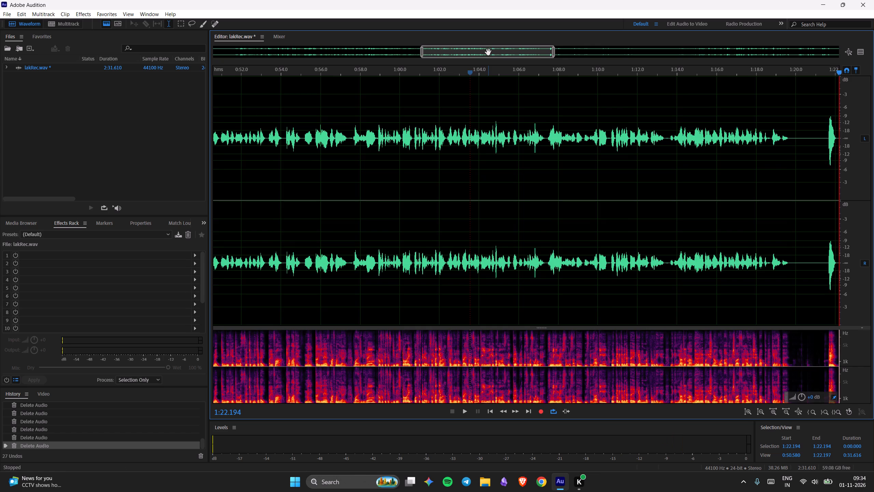
Audition the takes from 1:23.499 to about 1:36.8, and delete the unwanted passage from 1:19.663 to 1:28.000.
drag(489, 52, 555, 70)
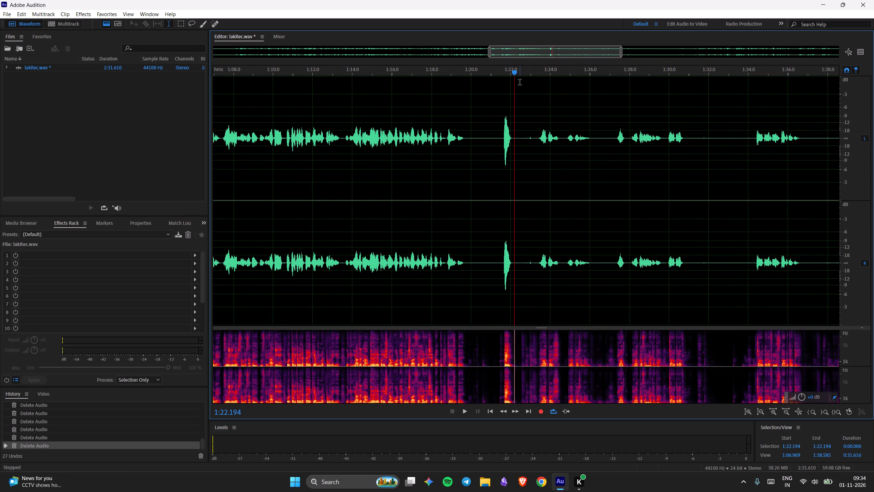
drag(516, 73, 542, 77)
key(space)
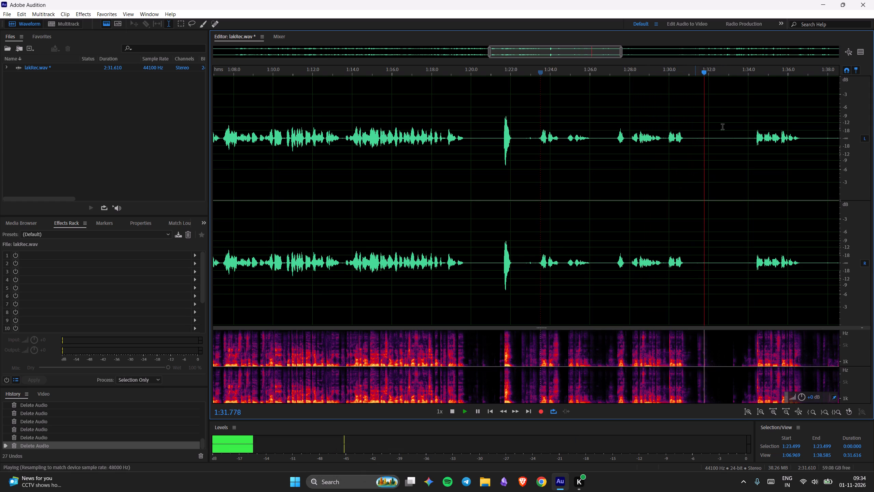
click(752, 75)
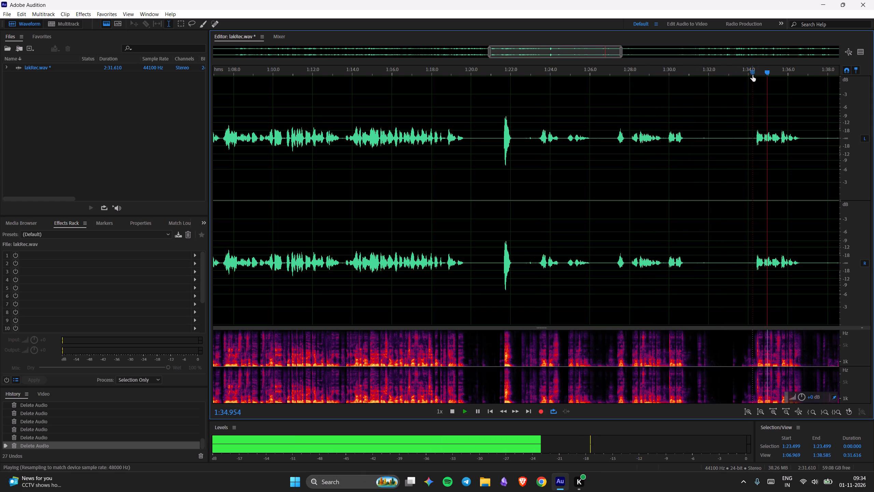
key(space)
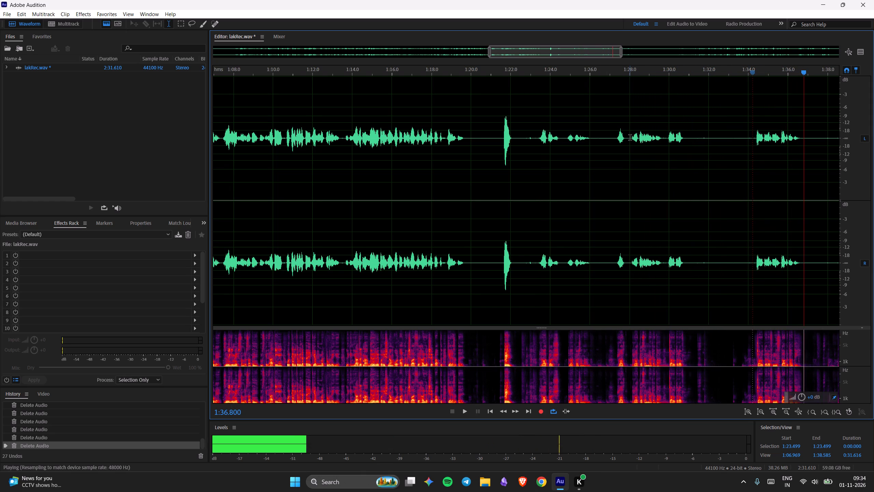
drag(631, 139, 461, 180)
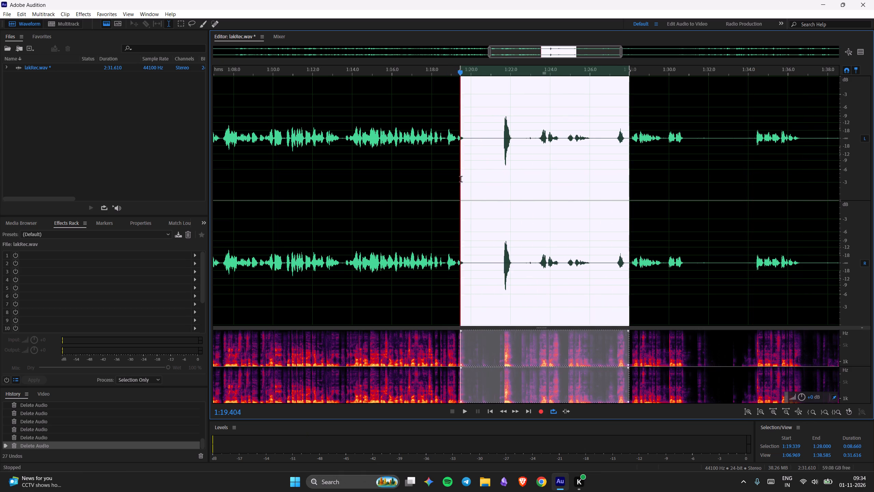
drag(461, 180, 465, 183)
key(Delete)
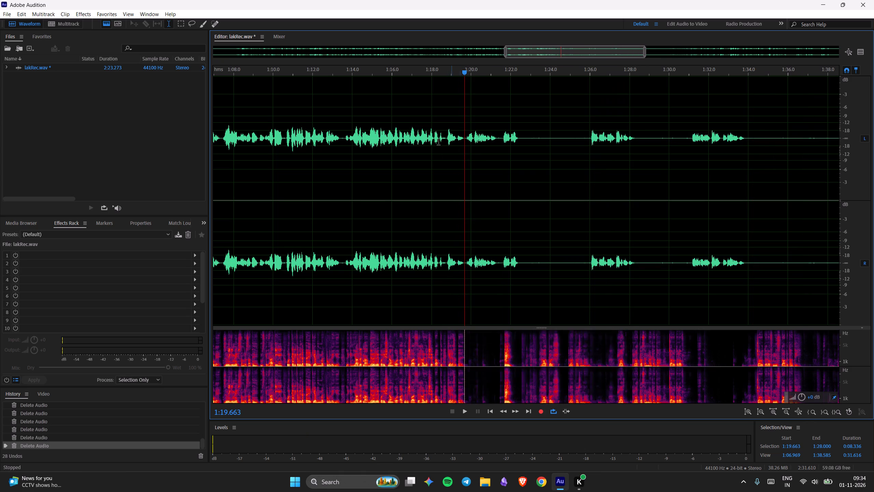
Play across the join from 1:18.650 and delete the remaining short pause of about 0.12 s starting at 1:19.667.
click(445, 77)
key(space)
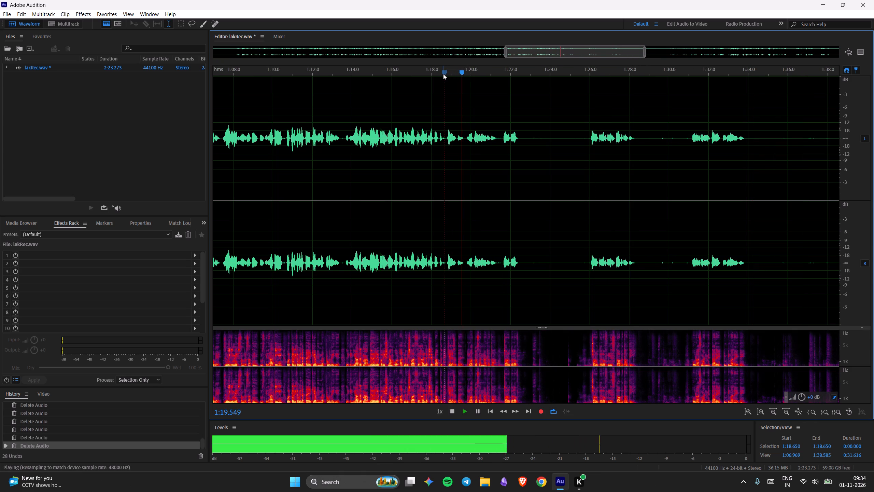
key(space)
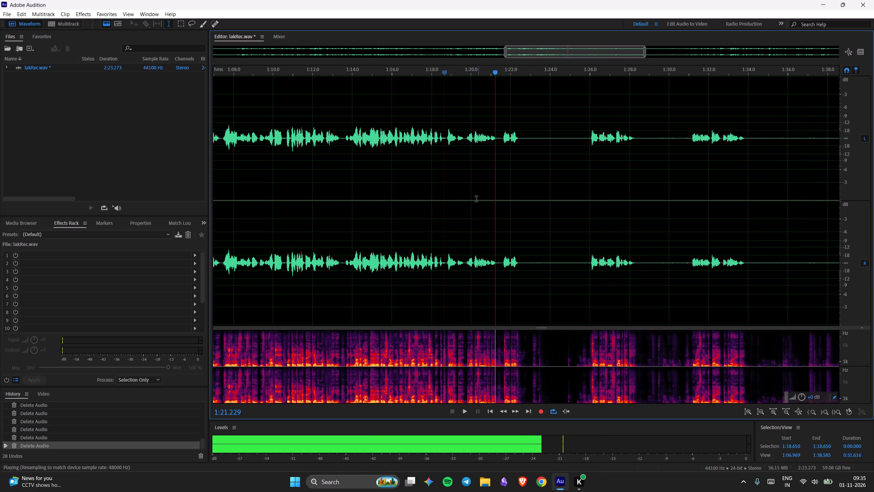
scroll(476, 200, up, 7)
drag(393, 148, 397, 150)
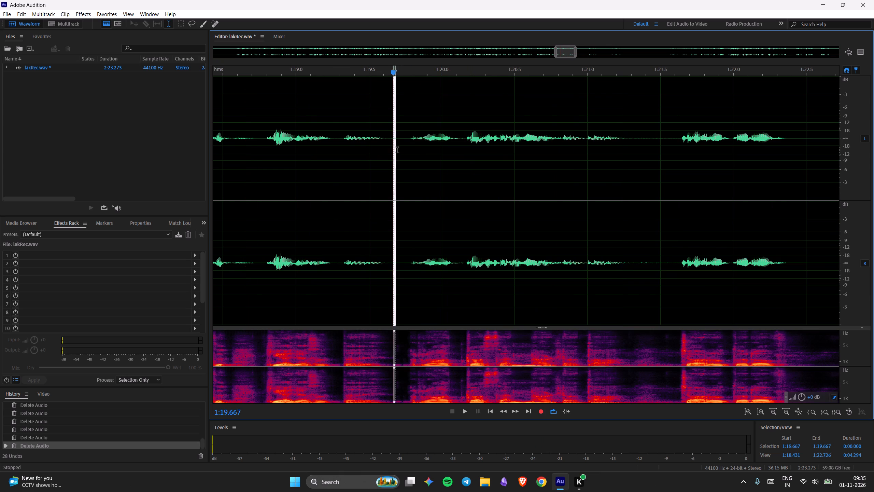
drag(397, 150, 411, 160)
key(Delete)
Play on from 1:19.350 across the join, and delete the unwanted passage from 1:21.186 to the next phrase at 1:25.913.
scroll(347, 162, down, 2)
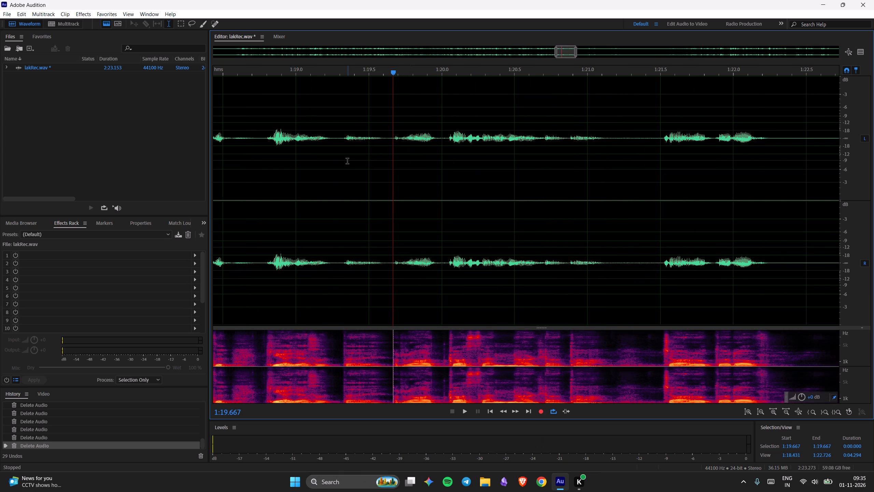
scroll(347, 162, down, 1)
click(347, 79)
key(space)
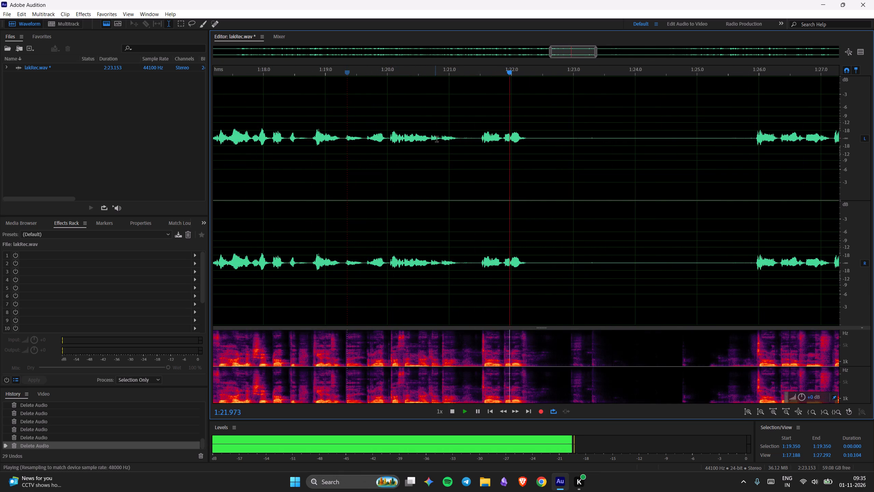
scroll(448, 152, up, 2)
scroll(481, 156, down, 4)
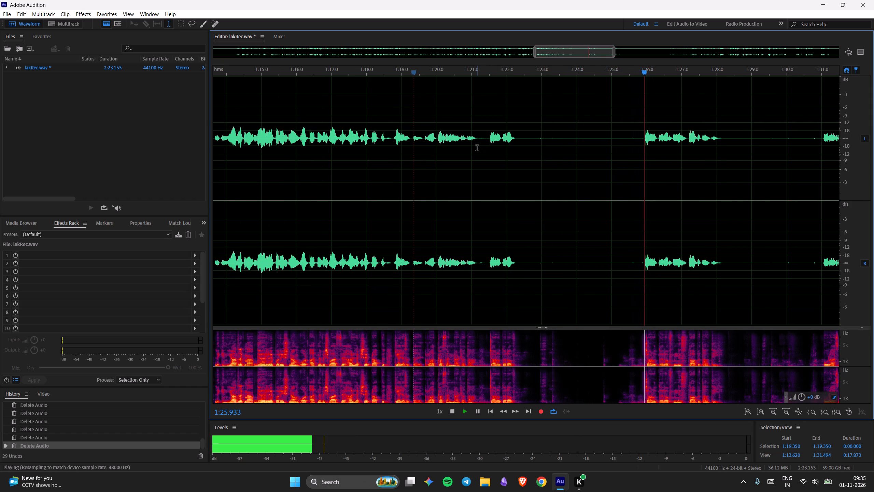
drag(478, 148, 622, 179)
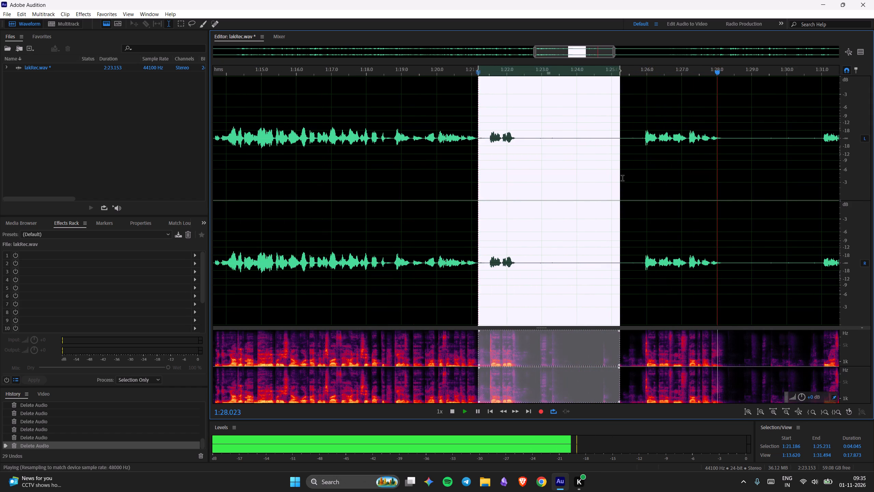
drag(622, 179, 645, 187)
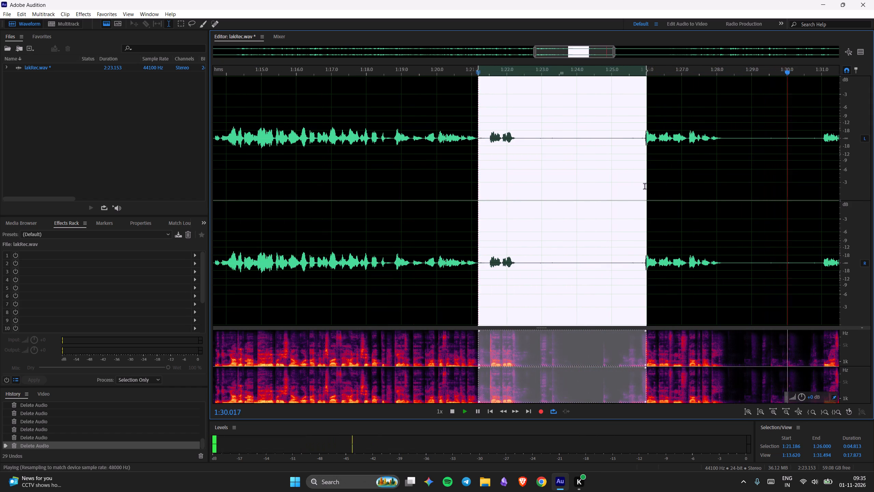
drag(645, 187, 644, 191)
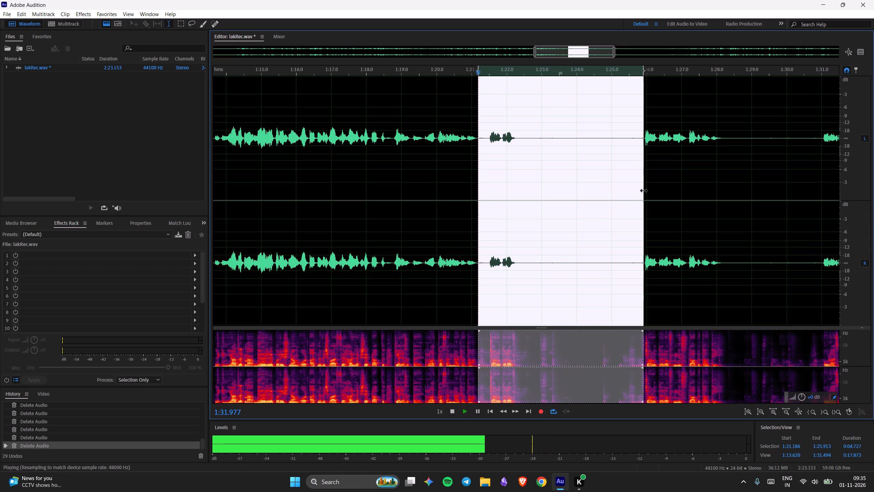
key(Delete)
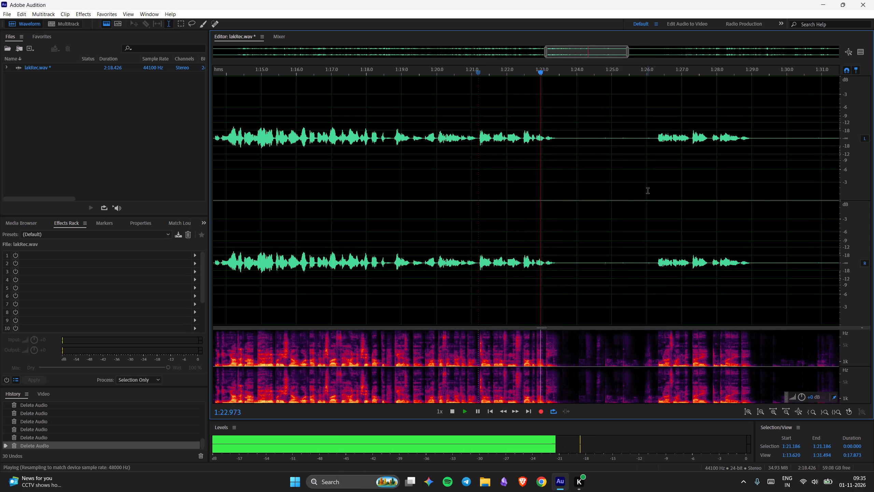
Listen across the new join from about 1:20 and to the following phrase, and delete the pause from 1:23.416 to 1:26.279.
click(430, 77)
click(431, 76)
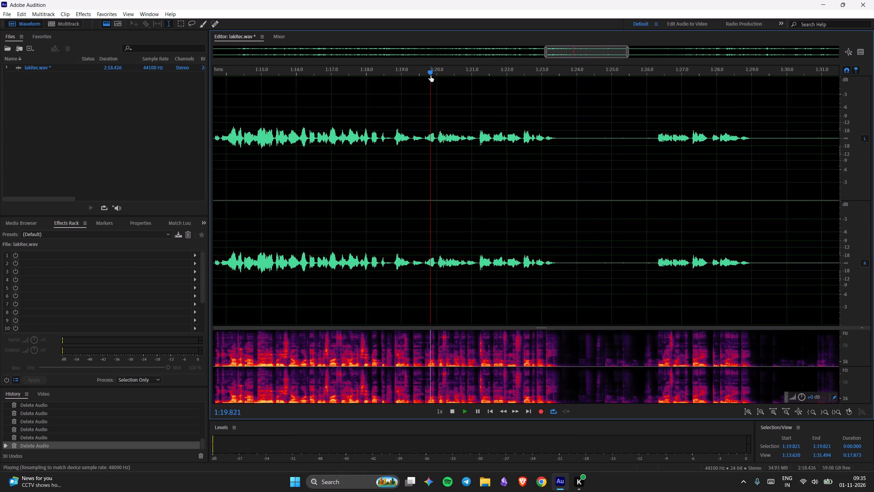
key(space)
key(space)
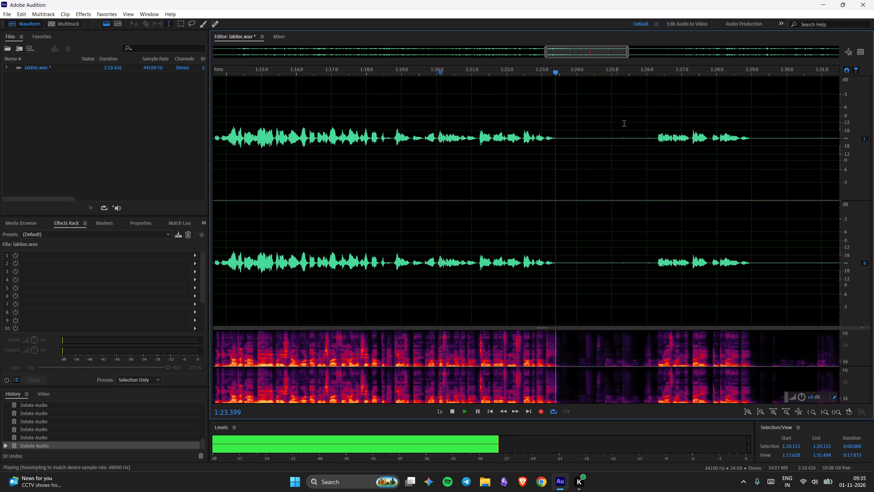
click(656, 70)
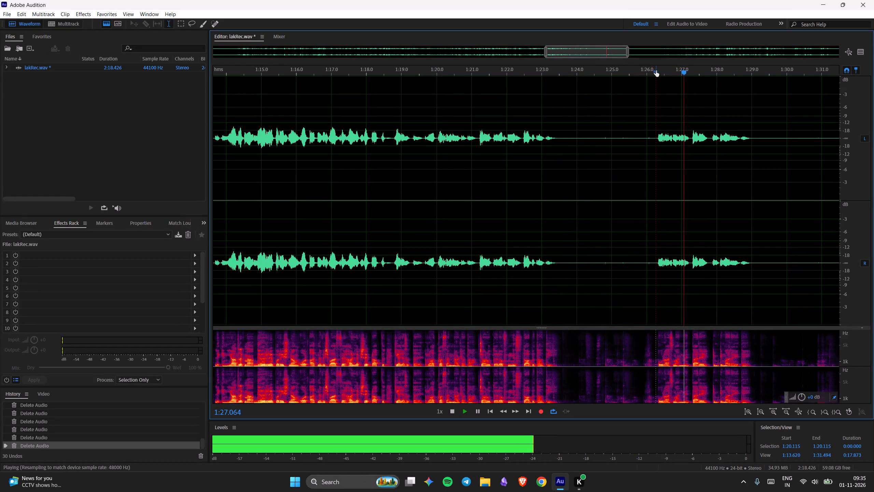
click(558, 155)
key(space)
click(556, 153)
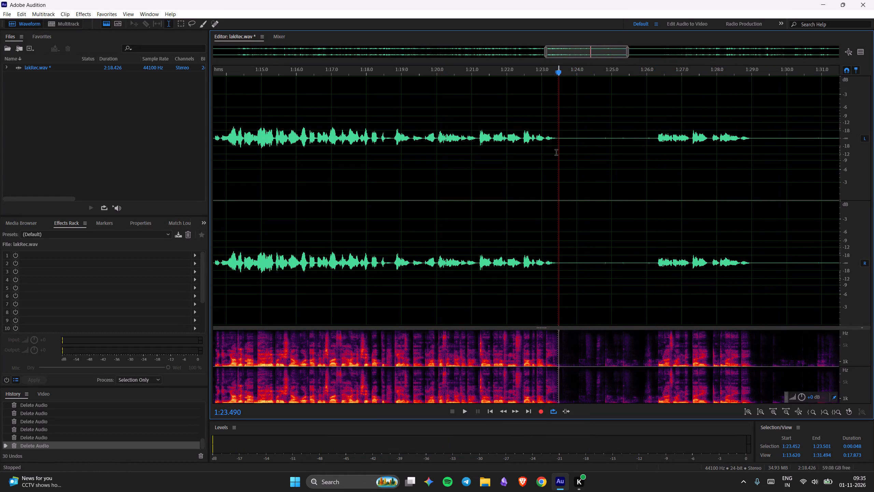
drag(556, 153, 655, 169)
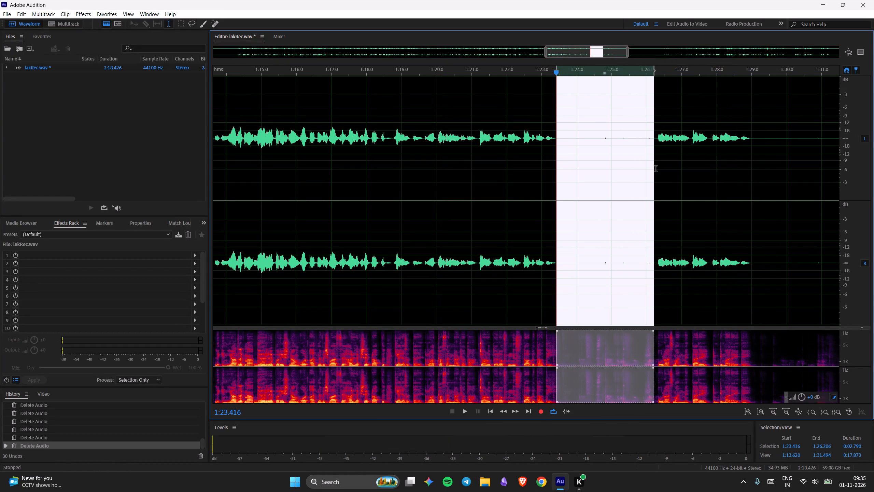
drag(655, 169, 657, 170)
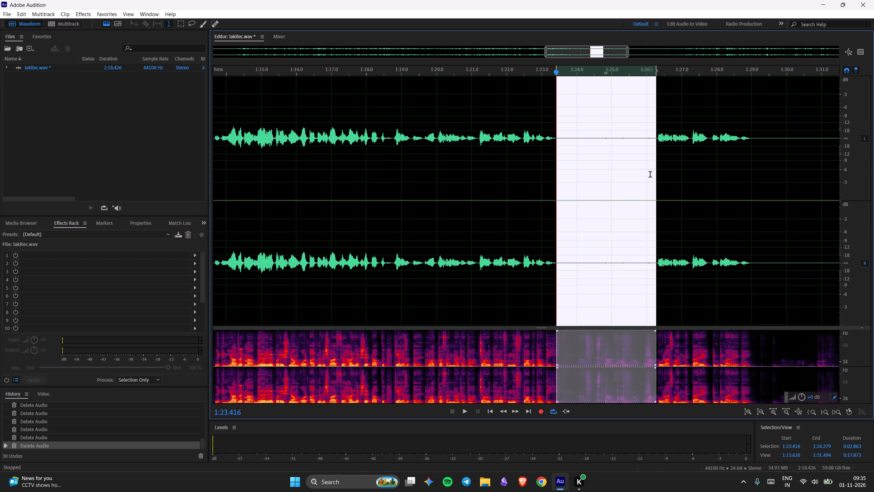
key(Delete)
Audition the phrases from 1:22.551 up to the long pause, and compare them with the takes from 1:36.048 to about 1:48.
click(526, 72)
key(space)
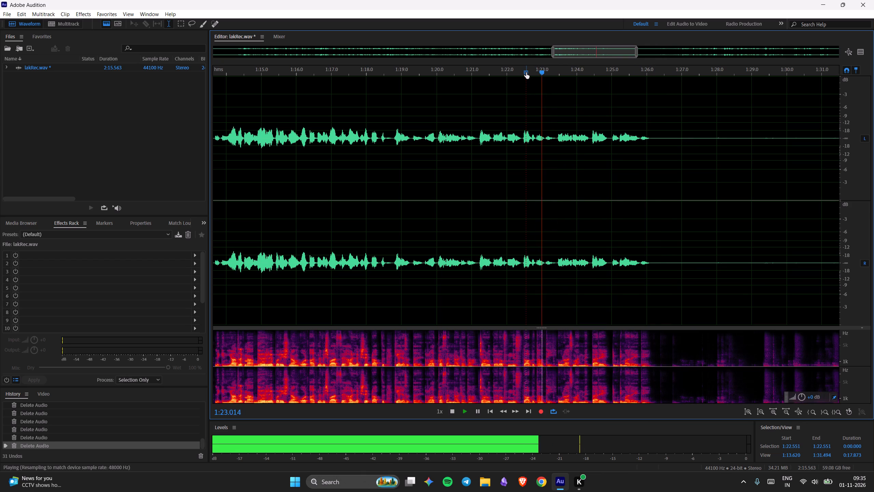
scroll(585, 153, down, 3)
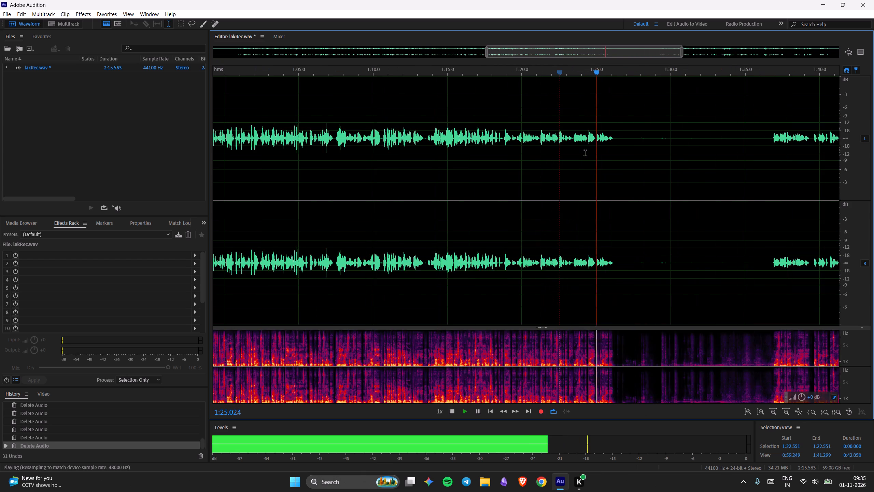
scroll(585, 153, down, 2)
scroll(651, 165, down, 1)
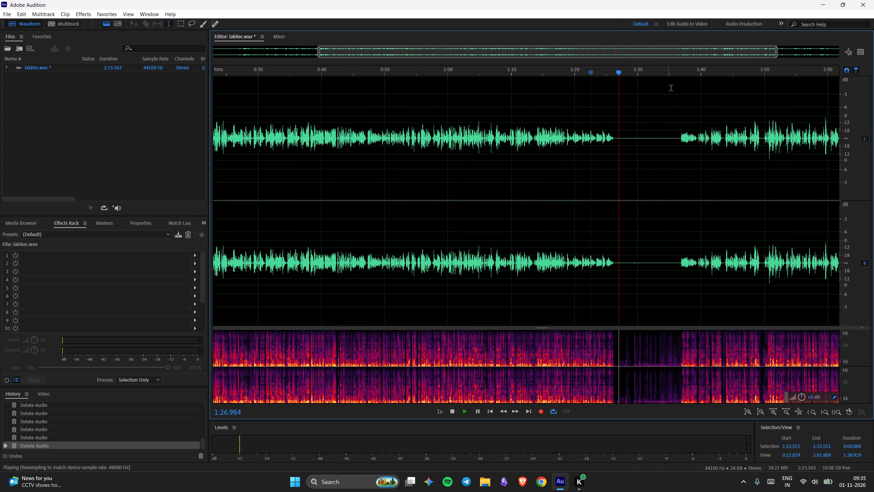
click(675, 78)
click(676, 78)
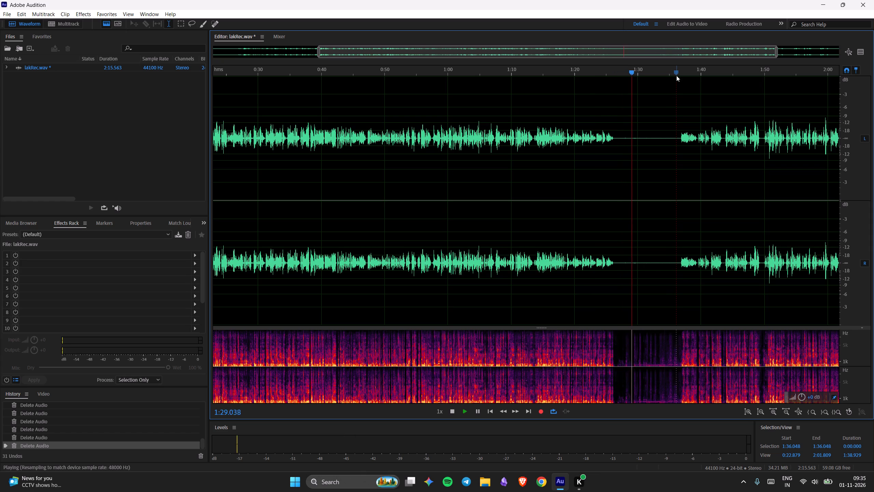
click(676, 76)
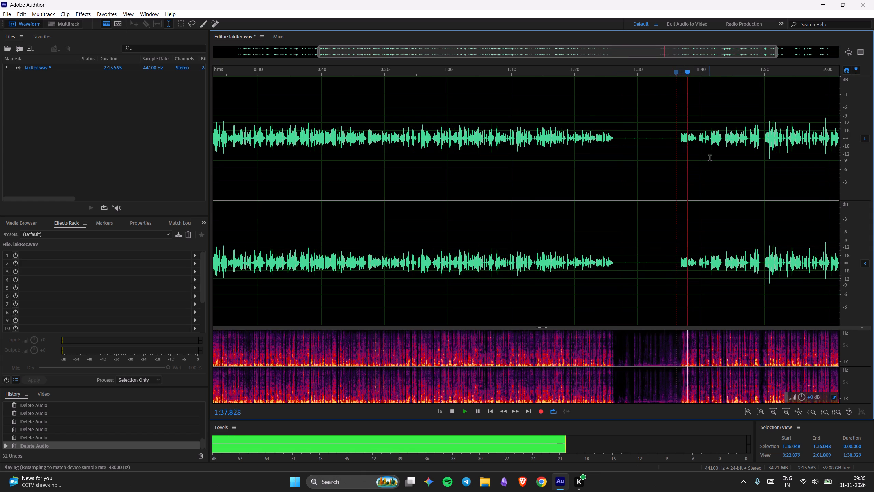
scroll(710, 159, up, 2)
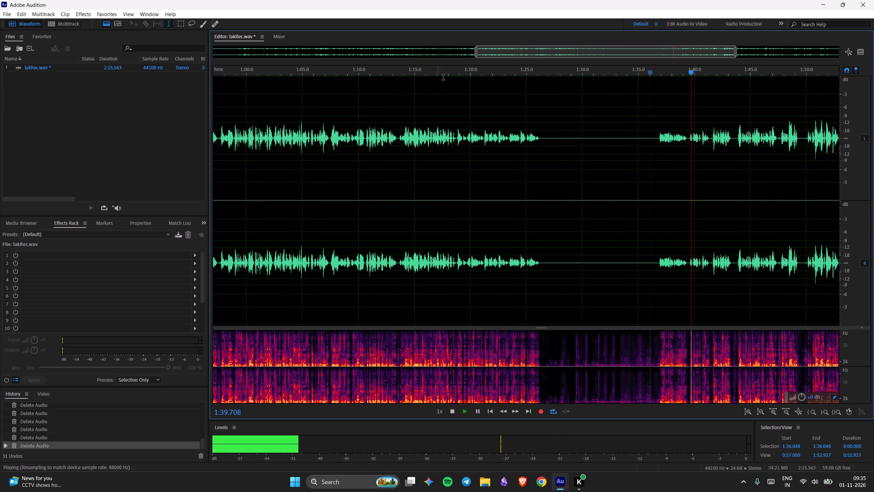
click(501, 73)
key(space)
key(space)
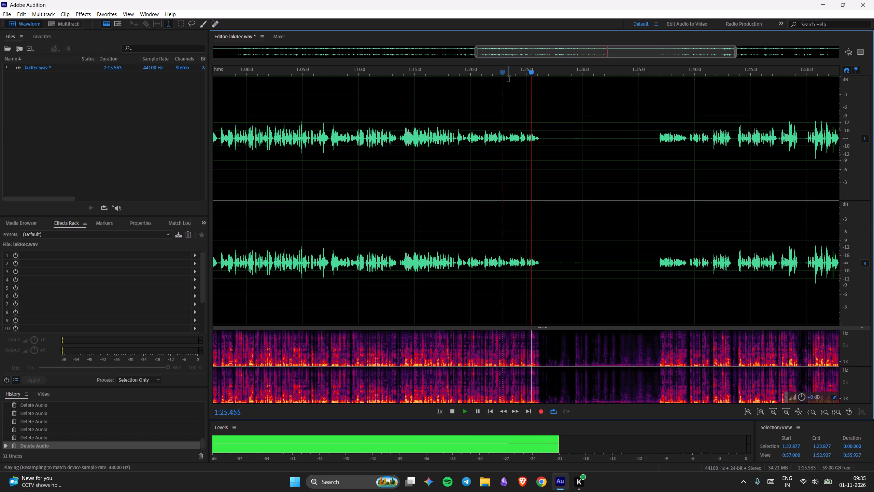
key(space)
key(space)
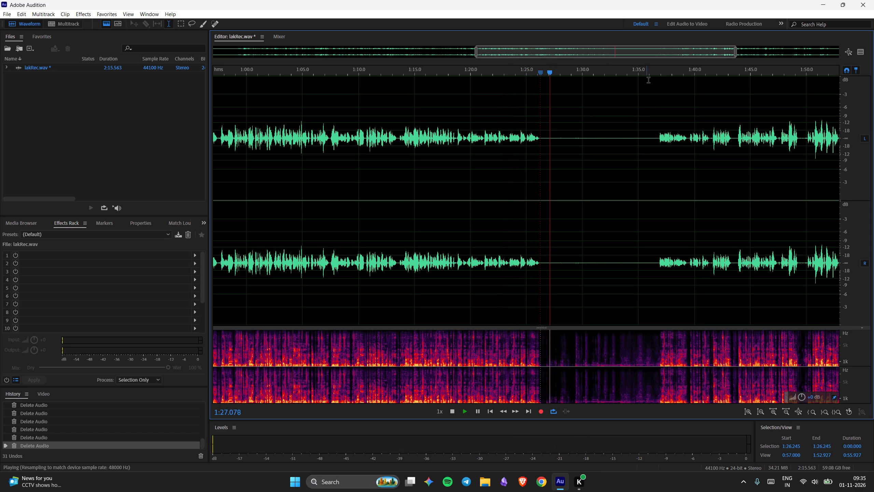
click(655, 74)
scroll(654, 121, down, 1)
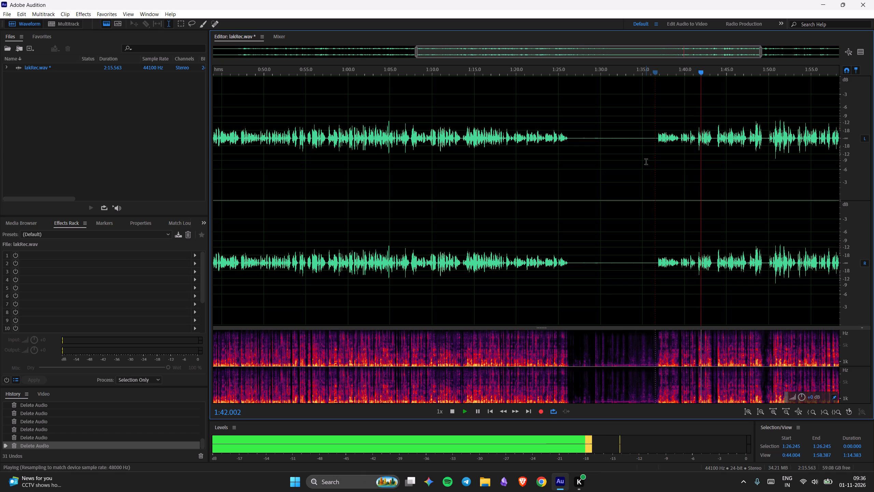
scroll(735, 162, up, 2)
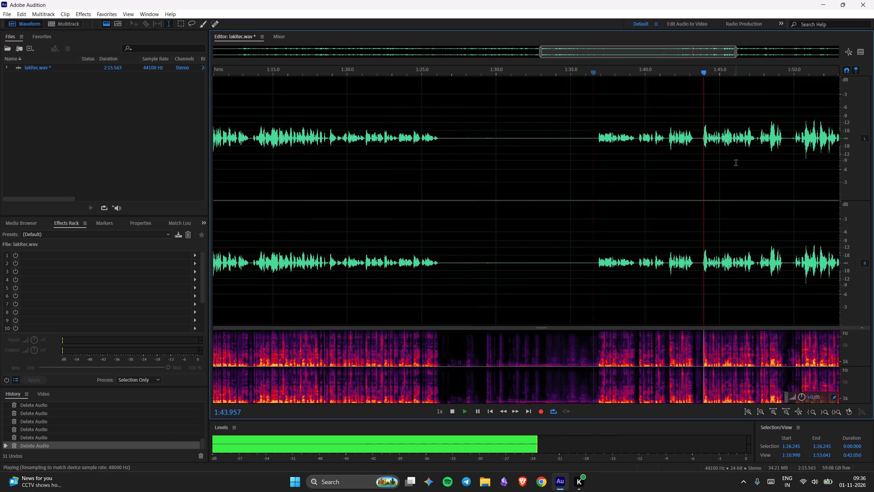
scroll(736, 164, up, 4)
scroll(690, 150, down, 3)
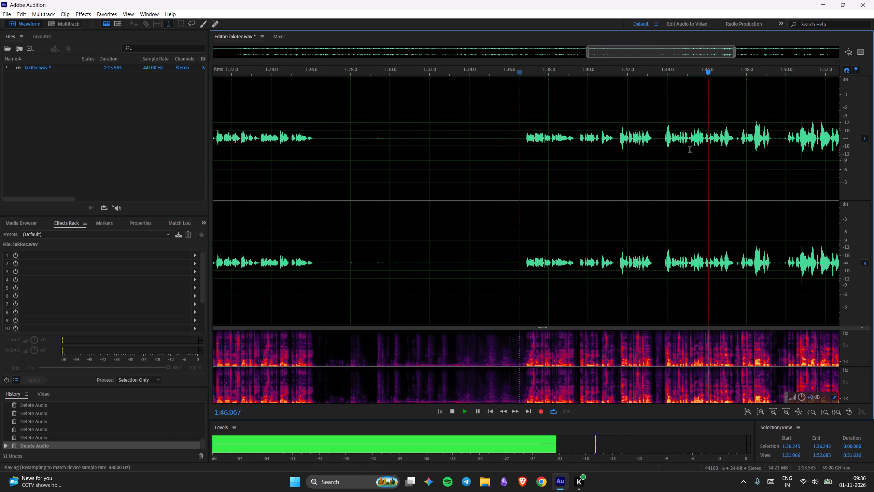
scroll(691, 148, down, 1)
key(space)
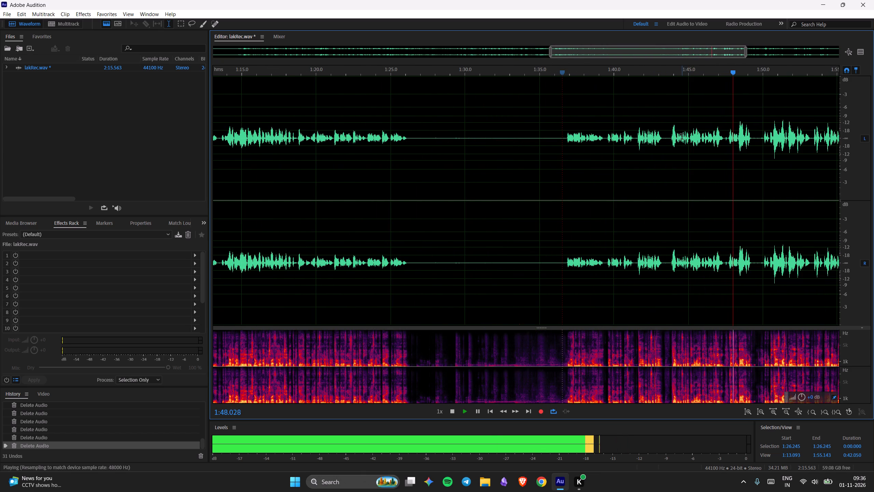
Select the long pause and the unwanted takes from 1:26.193 to the phrase onset at 1:43.888, and delete them.
drag(672, 140, 616, 153)
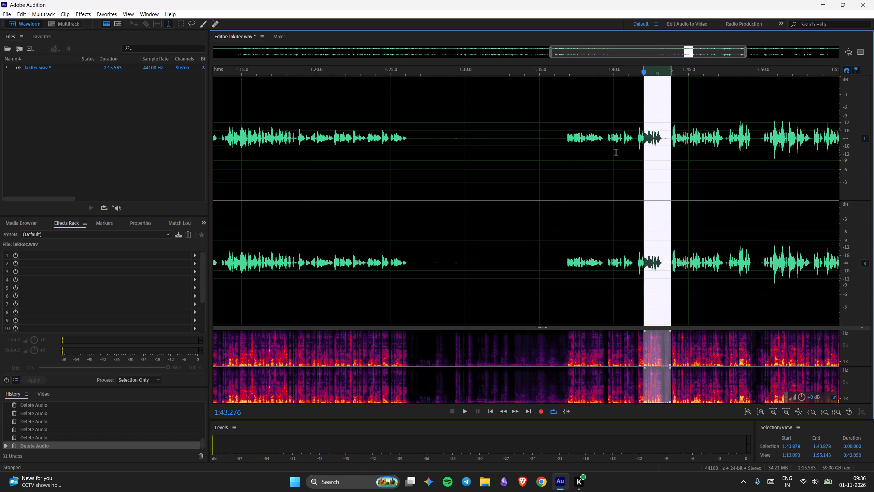
drag(616, 153, 410, 187)
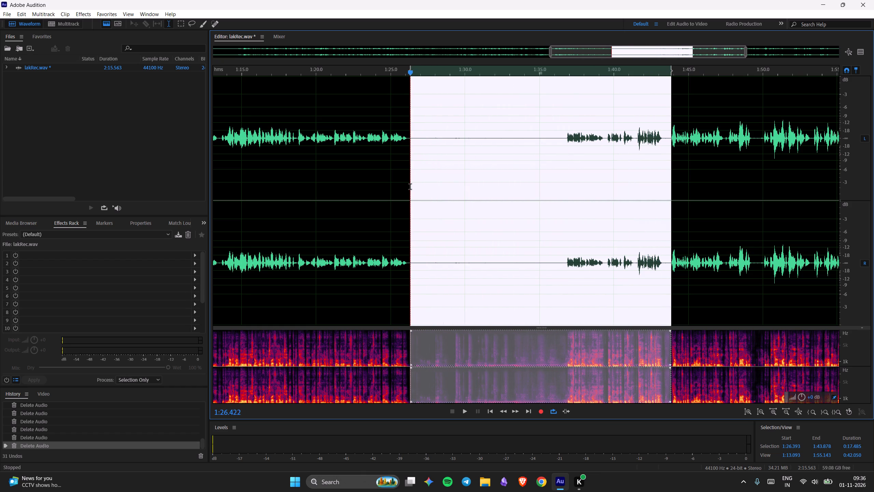
drag(410, 187, 409, 187)
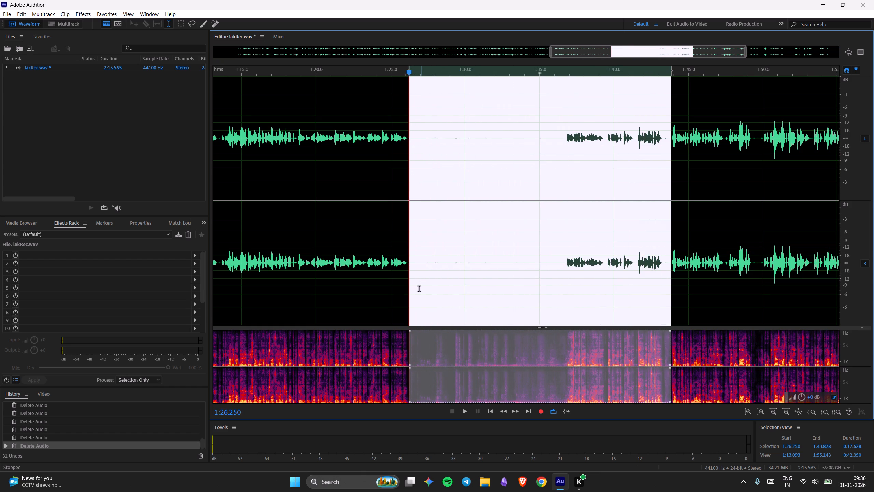
drag(409, 348, 413, 351)
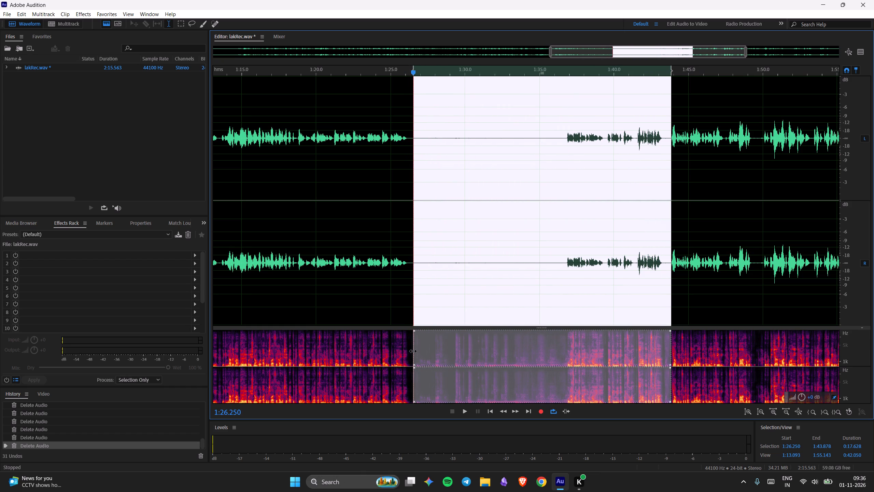
drag(413, 351, 408, 352)
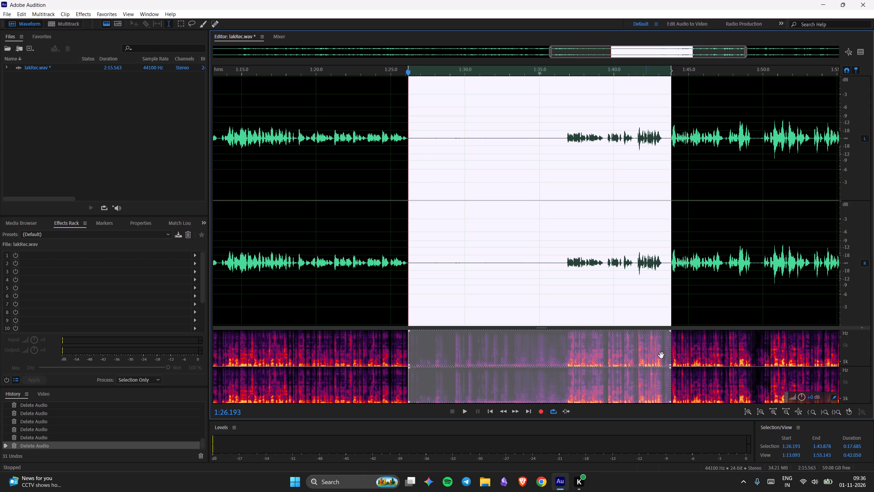
scroll(680, 354, up, 3)
scroll(686, 287, up, 4)
scroll(630, 351, up, 2)
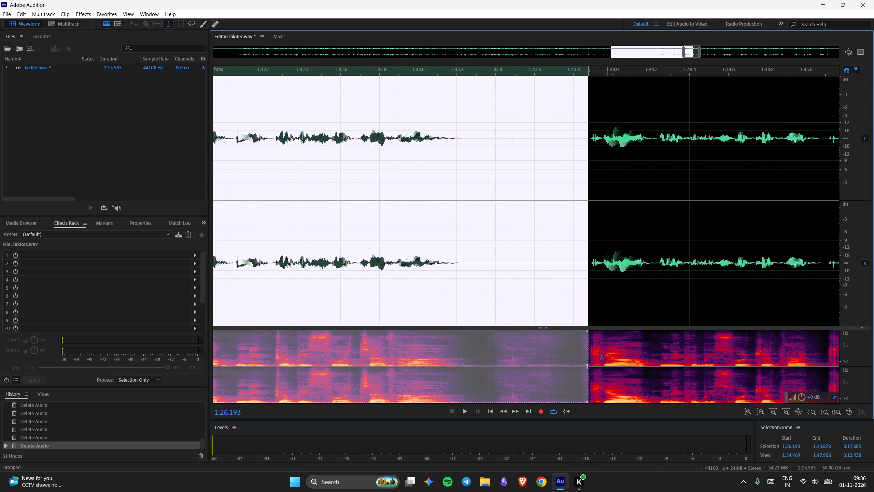
click(588, 367)
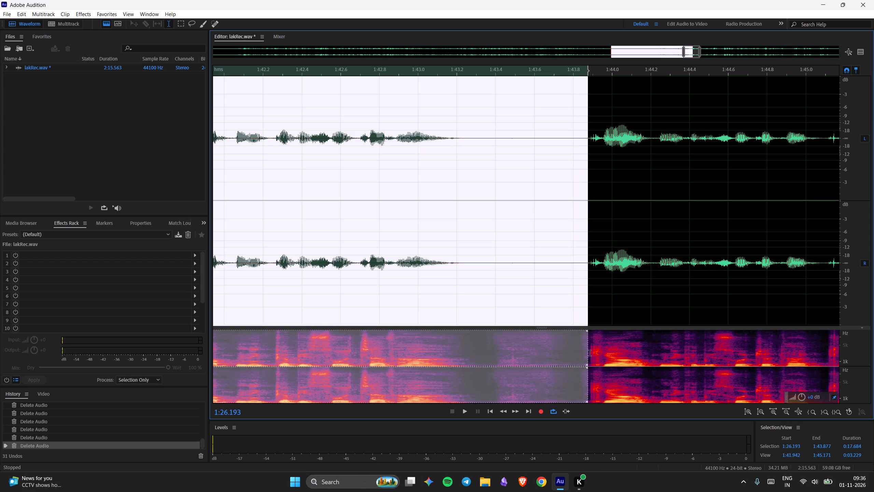
click(589, 351)
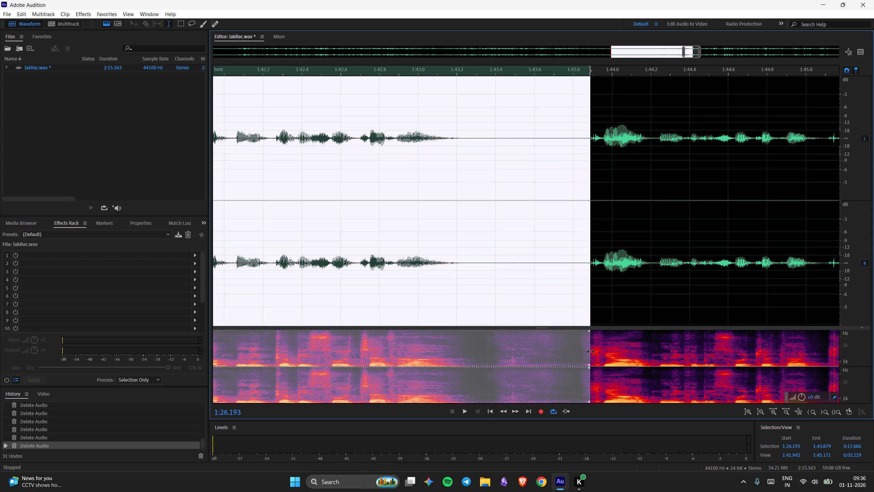
scroll(523, 249, down, 4)
scroll(485, 242, down, 3)
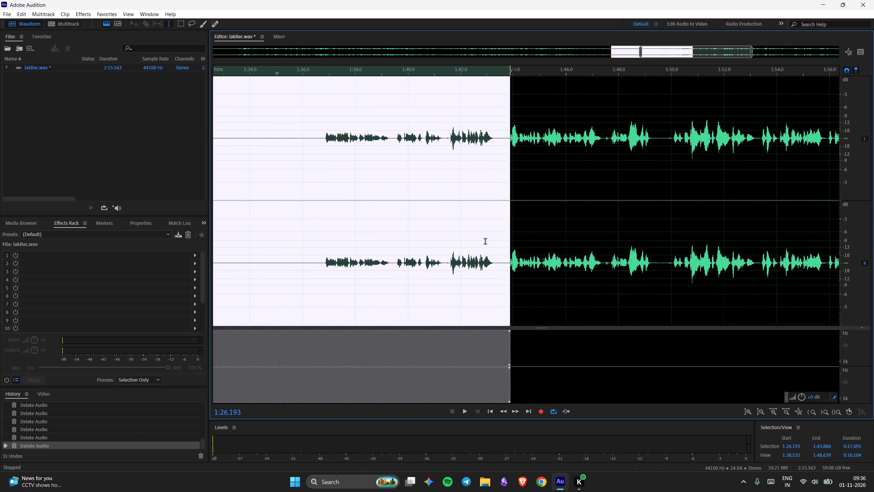
key(Delete)
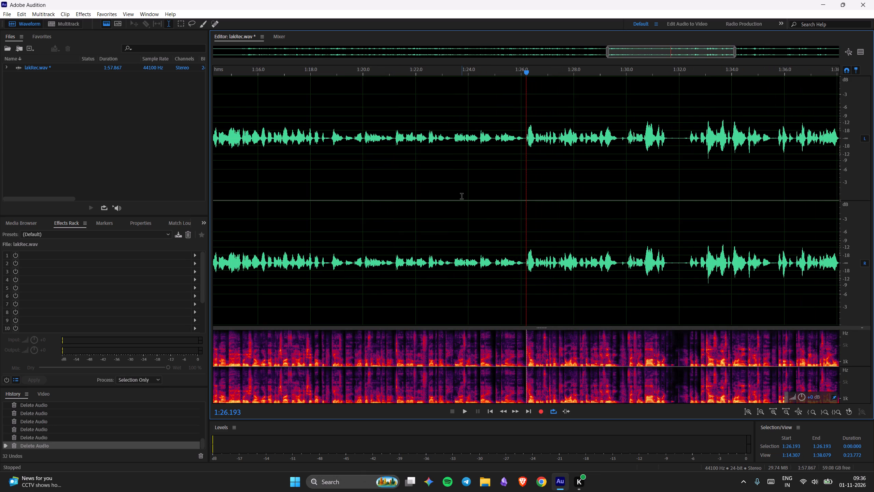
Play on from 1:26.193 through the following phrases, and delete the pause from 1:31.553 to 1:32.380.
key(space)
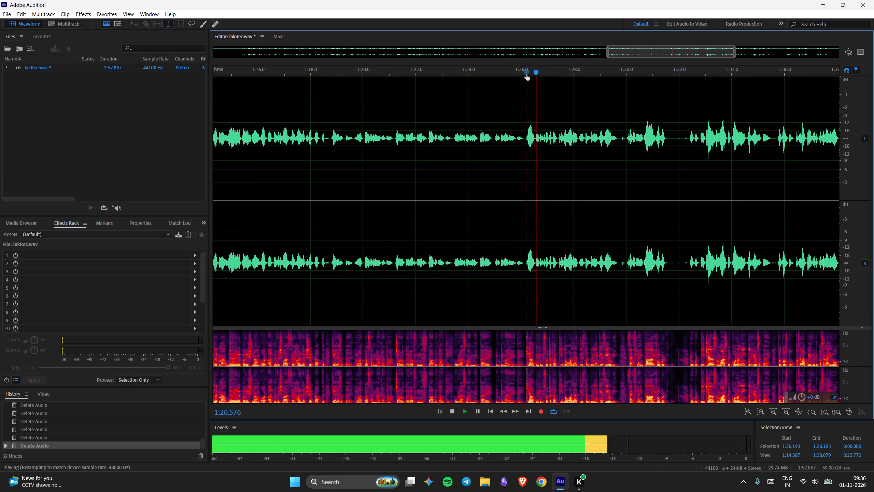
scroll(592, 145, down, 3)
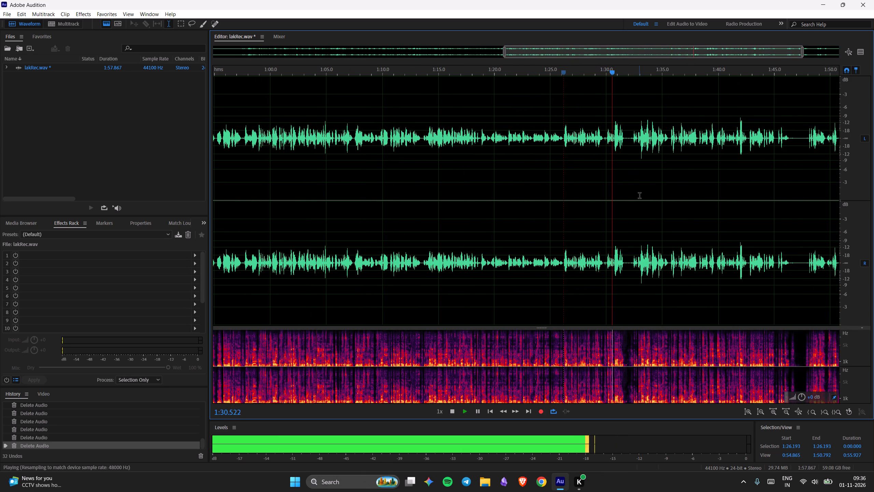
scroll(642, 201, up, 4)
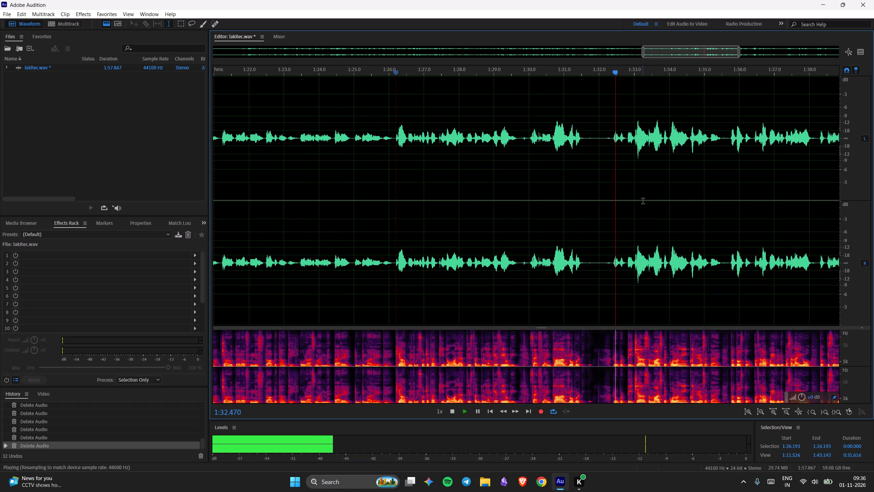
scroll(643, 201, up, 2)
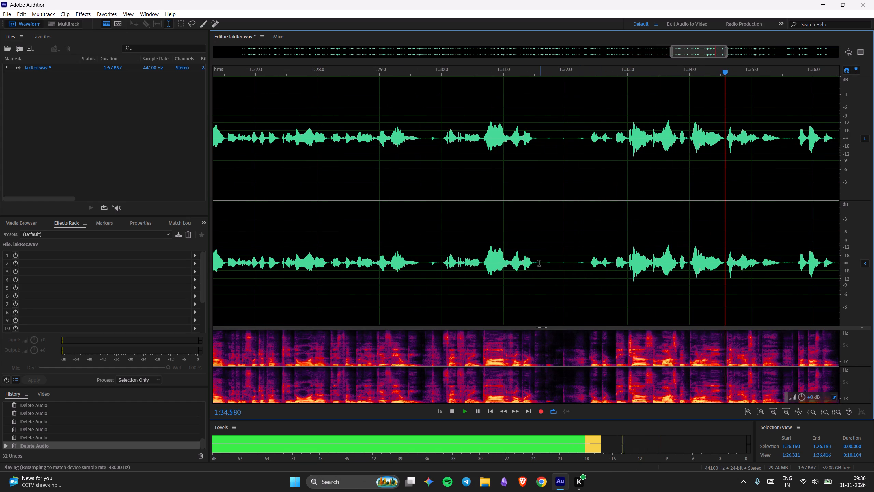
drag(538, 264, 589, 270)
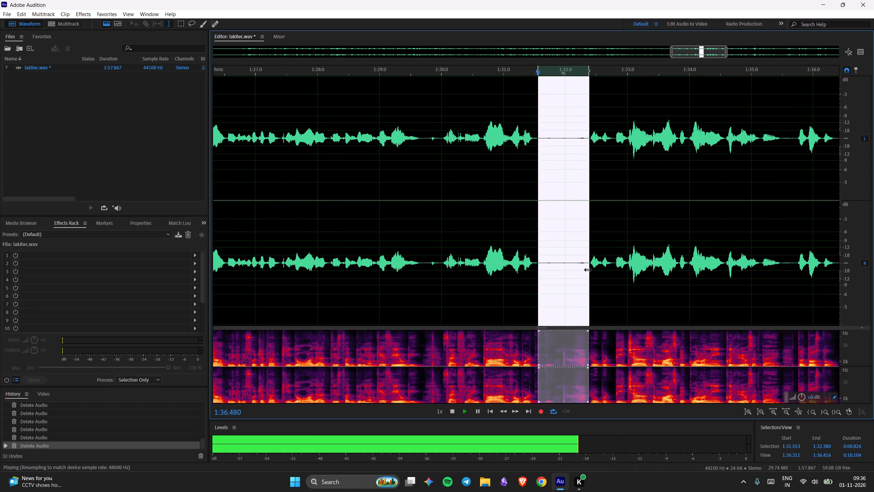
key(Delete)
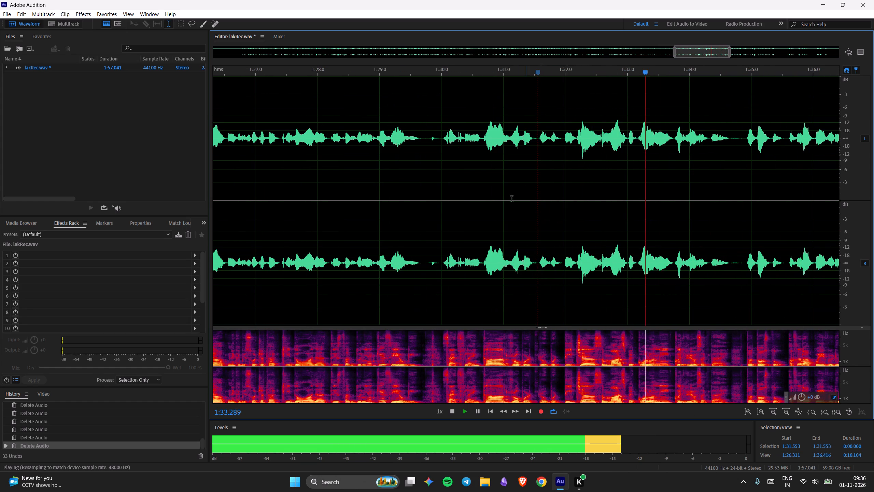
Audition the new join at 1:31.553 repeatedly, starting from several points between about 1:29.4 and 1:31.6, to check the surrounding words.
click(403, 73)
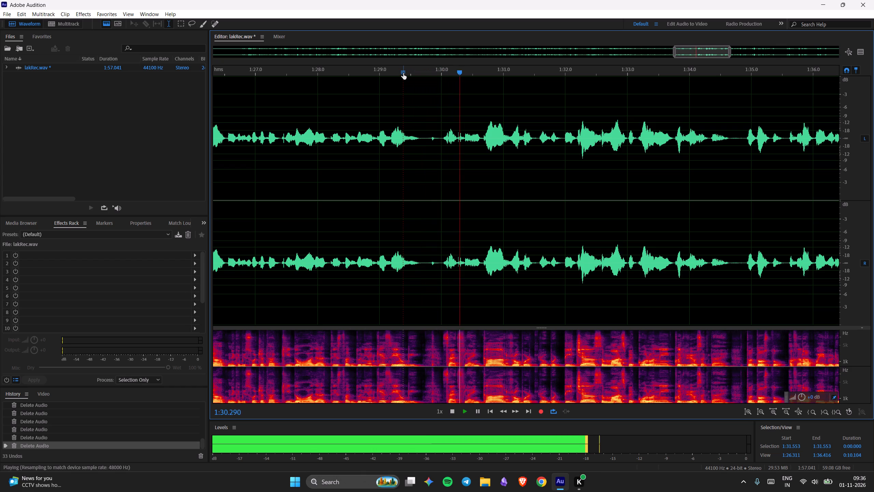
click(403, 73)
scroll(544, 176, down, 2)
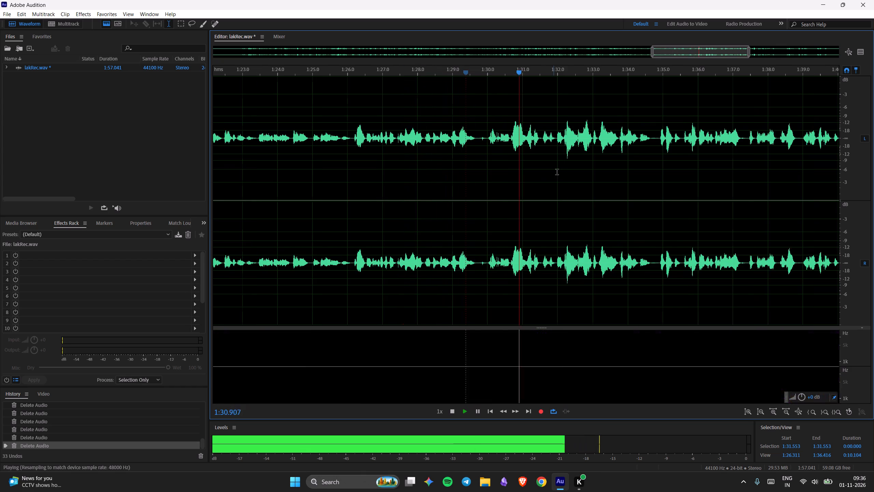
scroll(594, 183, down, 1)
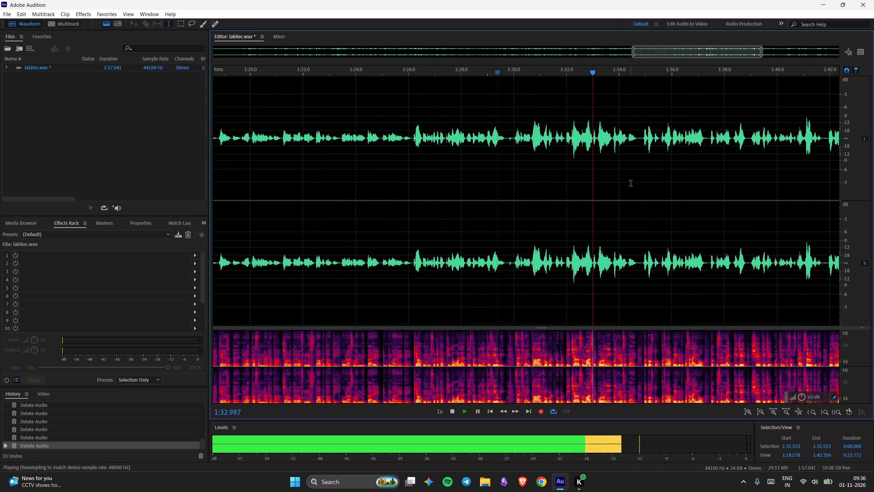
click(517, 77)
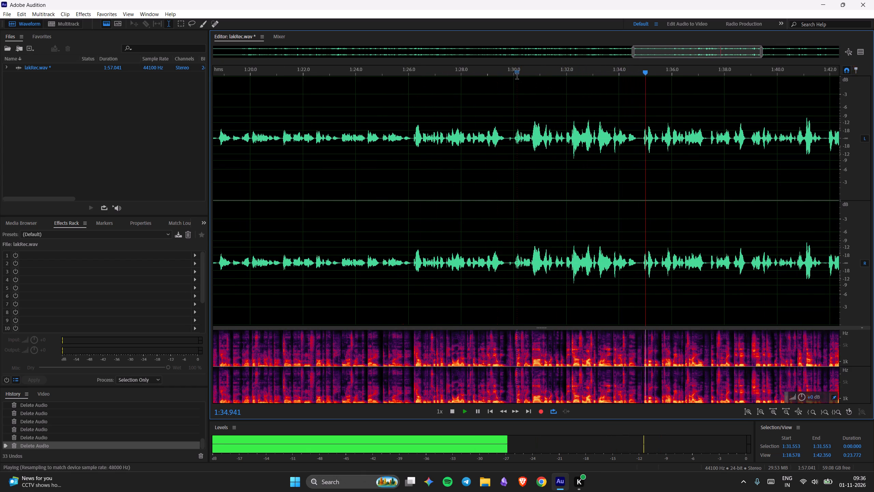
click(515, 72)
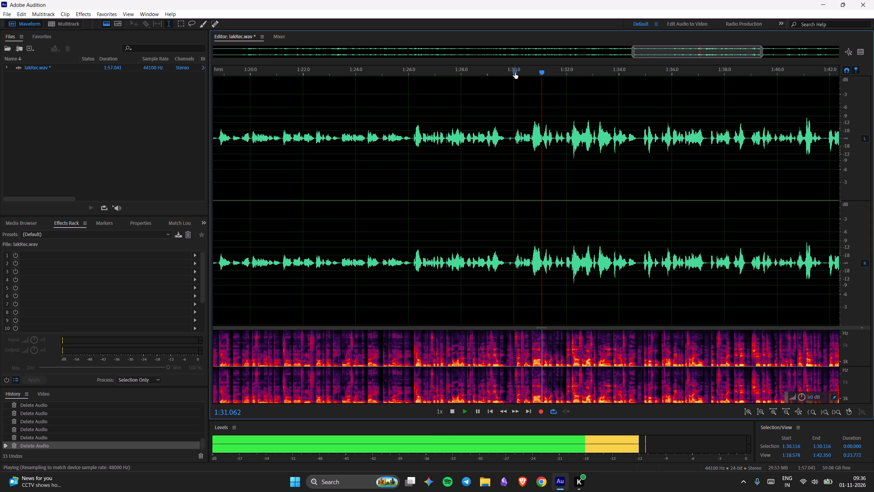
key(space)
scroll(564, 137, up, 7)
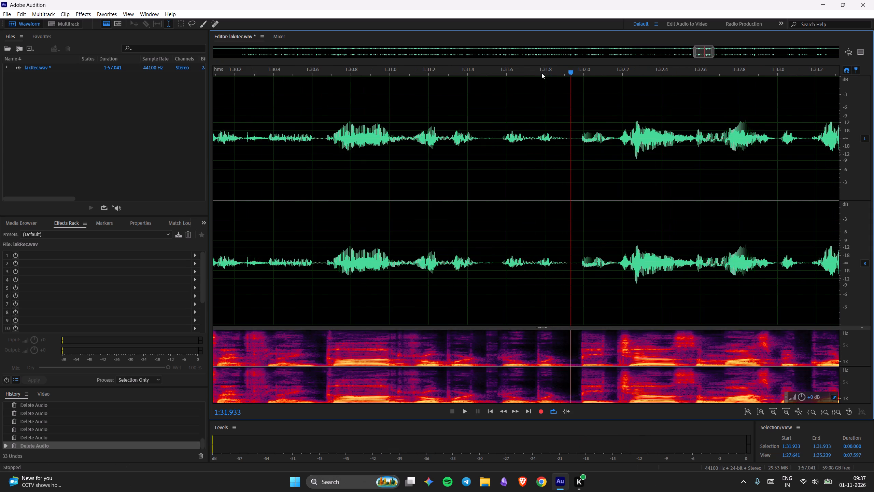
click(504, 71)
key(space)
key(space)
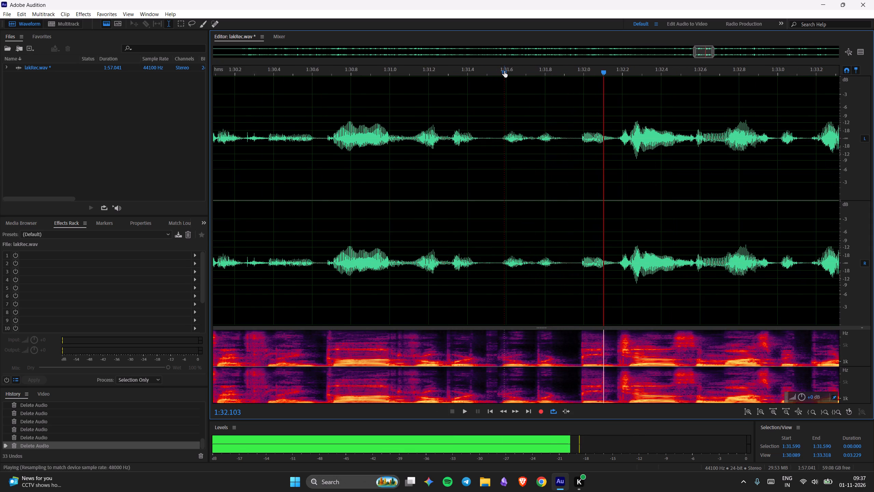
key(space)
key(space)
click(453, 75)
key(space)
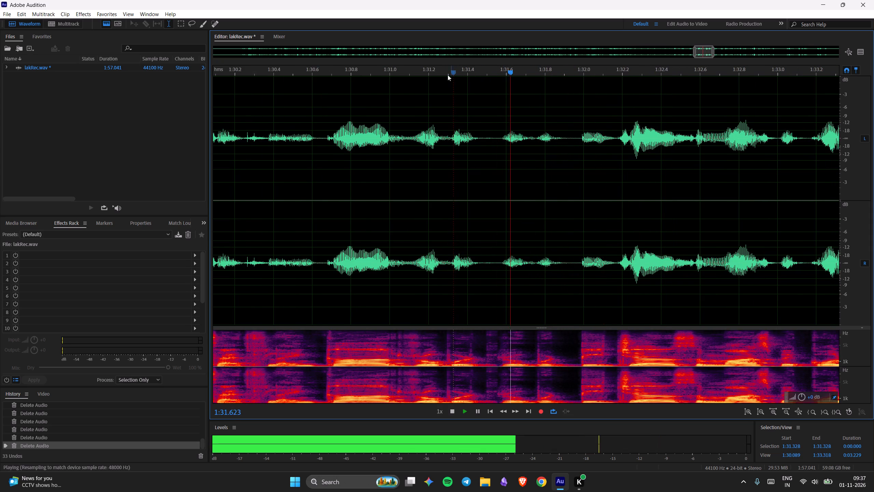
click(448, 75)
click(411, 77)
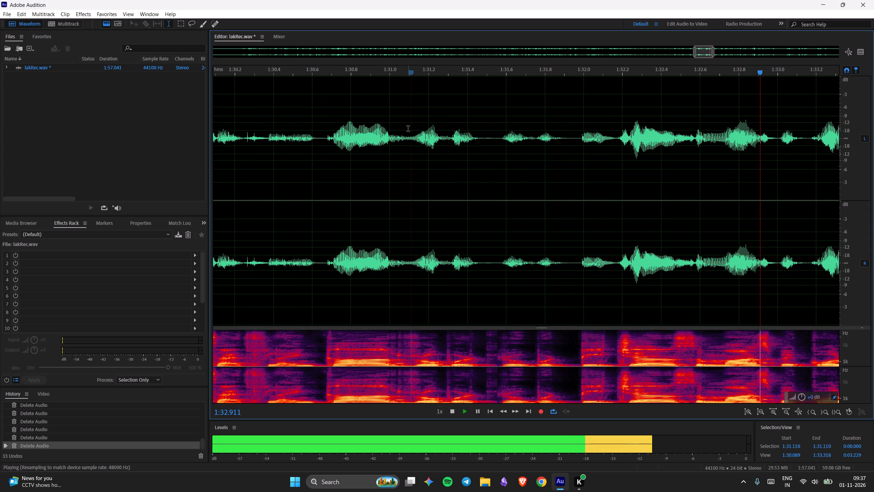
Select the unwanted quiet fragment from 1:31.465 to the next word onset at 1:31.980, and delete it.
drag(408, 129, 585, 139)
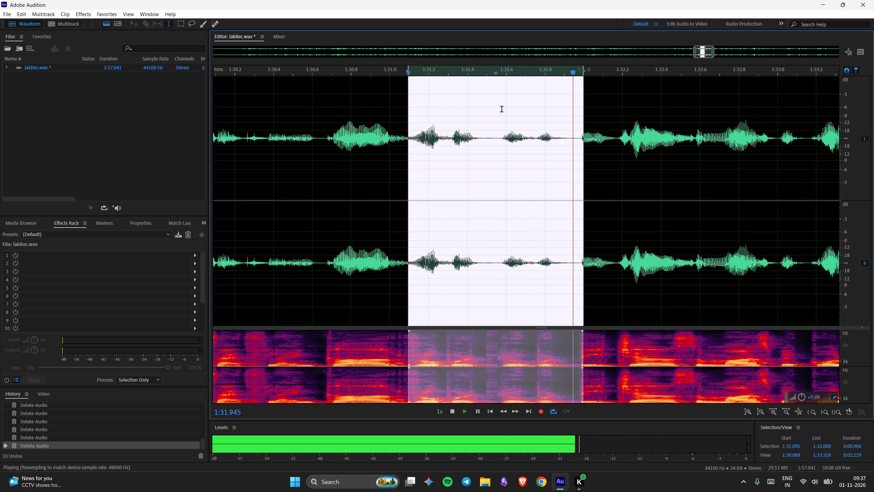
click(520, 126)
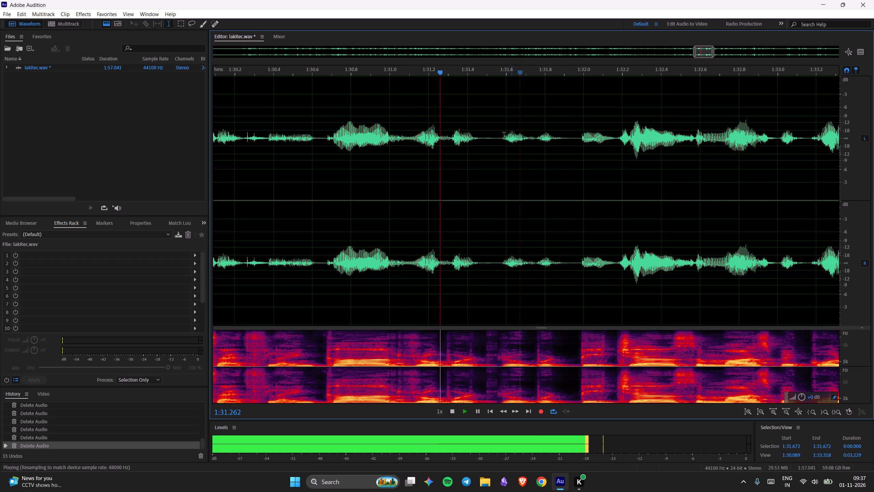
drag(480, 138, 564, 142)
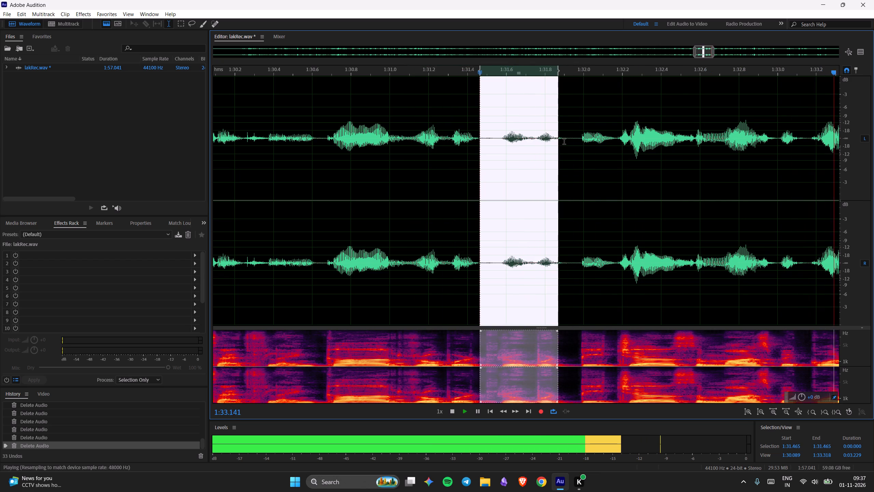
drag(564, 142, 580, 146)
key(Delete)
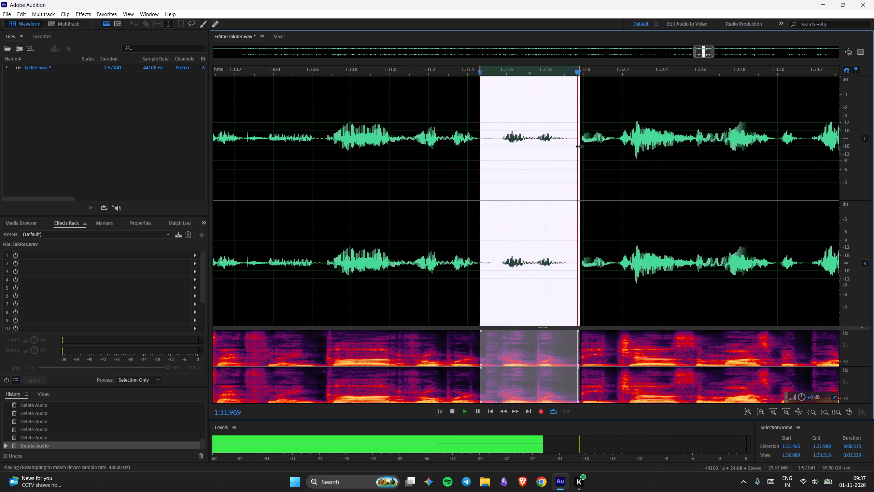
Listen across the new join at 1:31.465 and on through the following phrases to about 1:39.
click(381, 71)
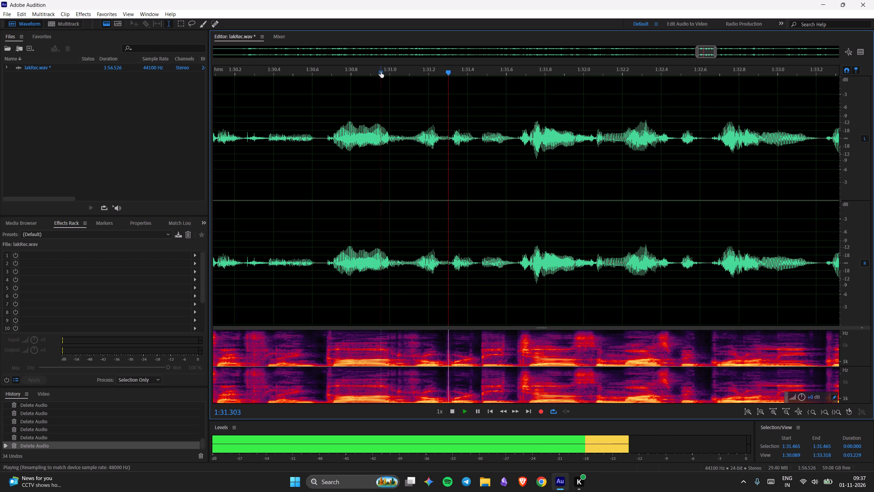
key(space)
click(475, 72)
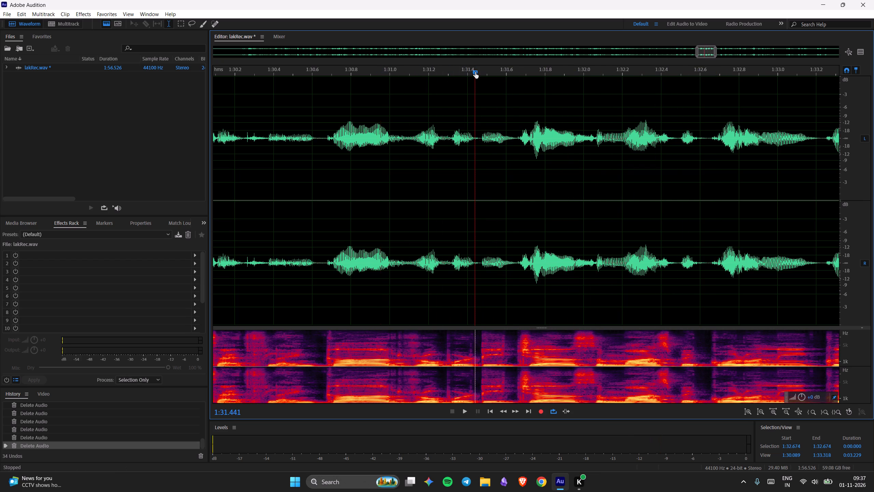
key(space)
scroll(545, 151, down, 4)
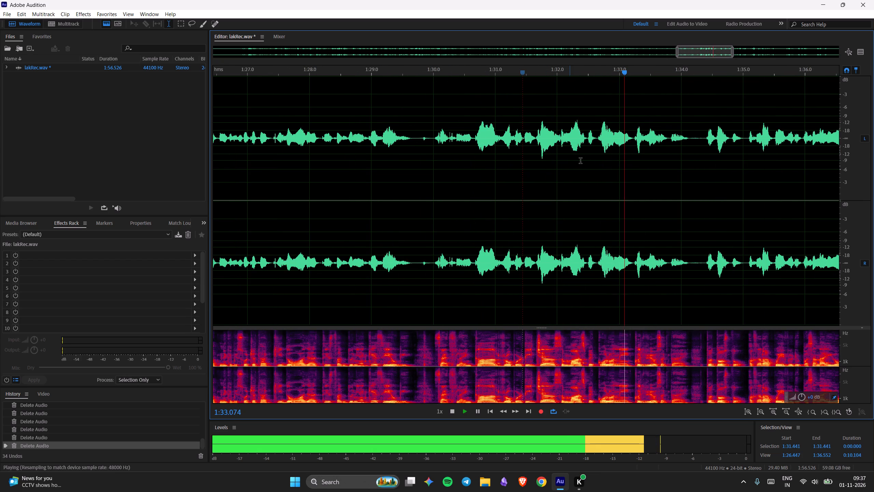
scroll(667, 160, down, 4)
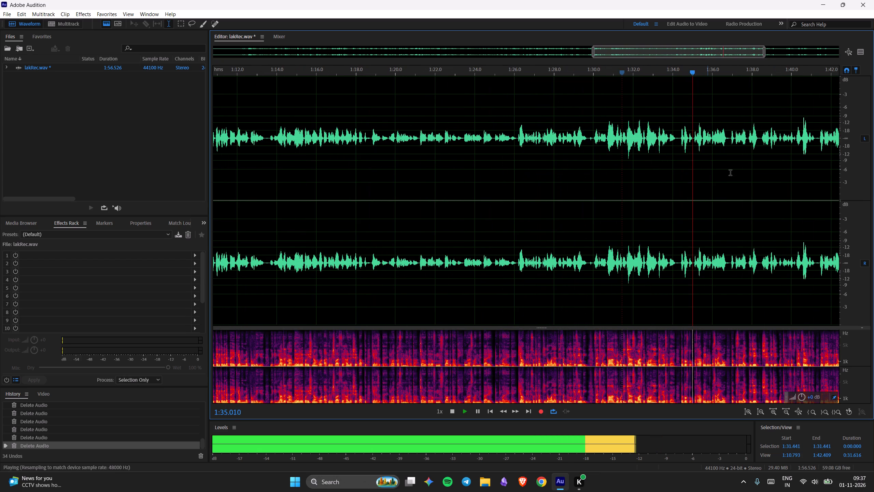
scroll(779, 193, up, 1)
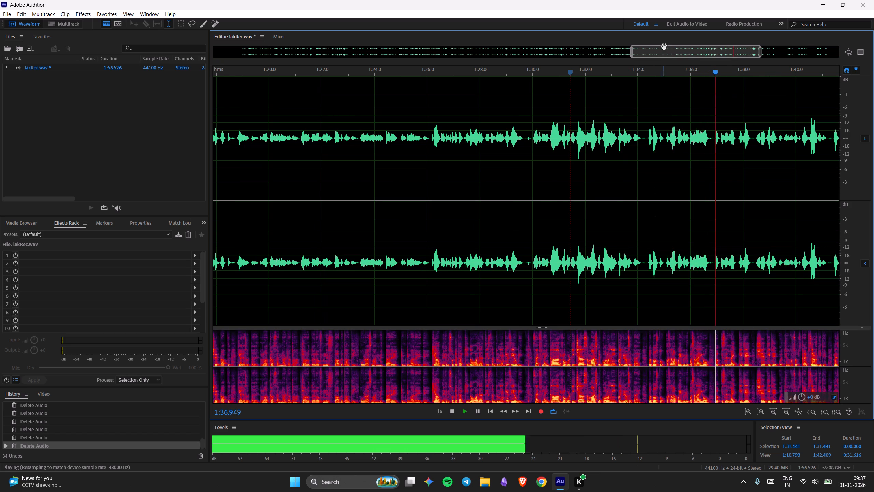
drag(670, 54, 798, 55)
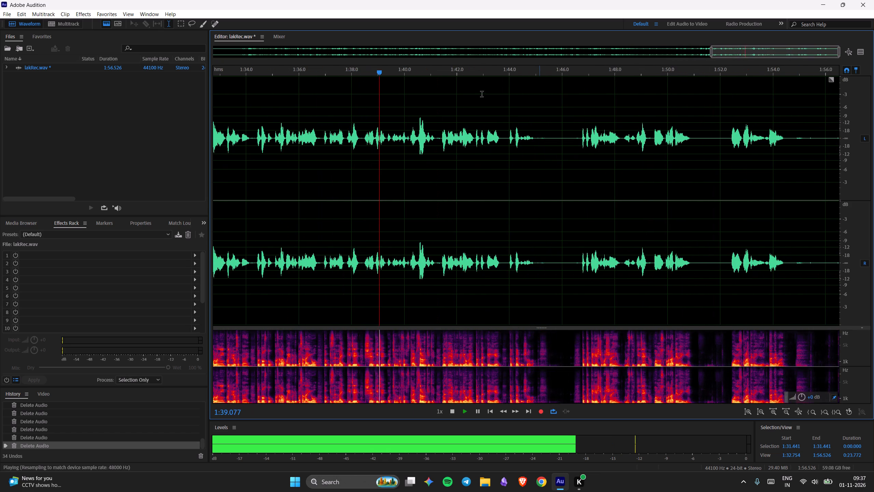
Replay the phrases around 1:34, and delete the short pause from 1:34.163 to 1:34.356.
click(280, 74)
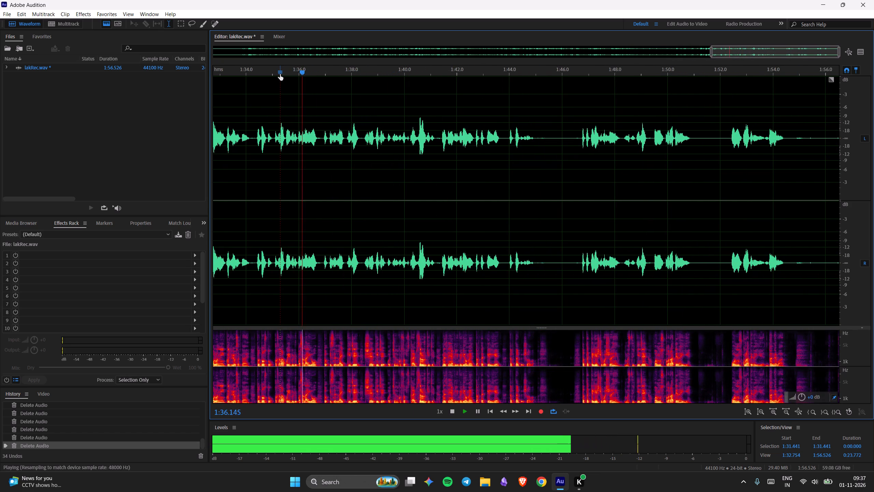
click(232, 74)
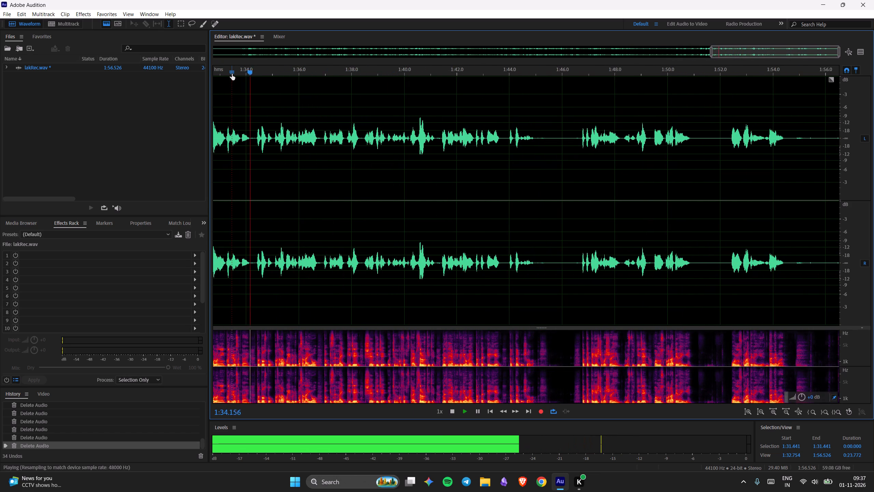
scroll(249, 94, up, 3)
key(space)
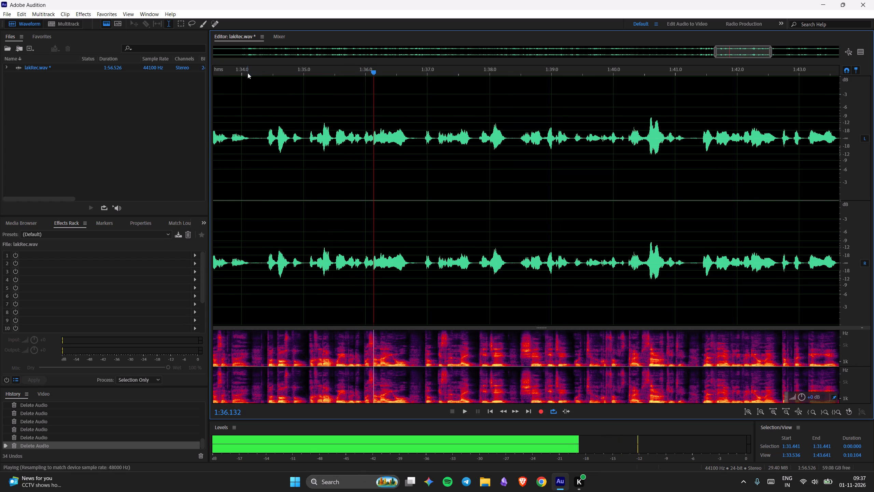
drag(252, 97, 264, 112)
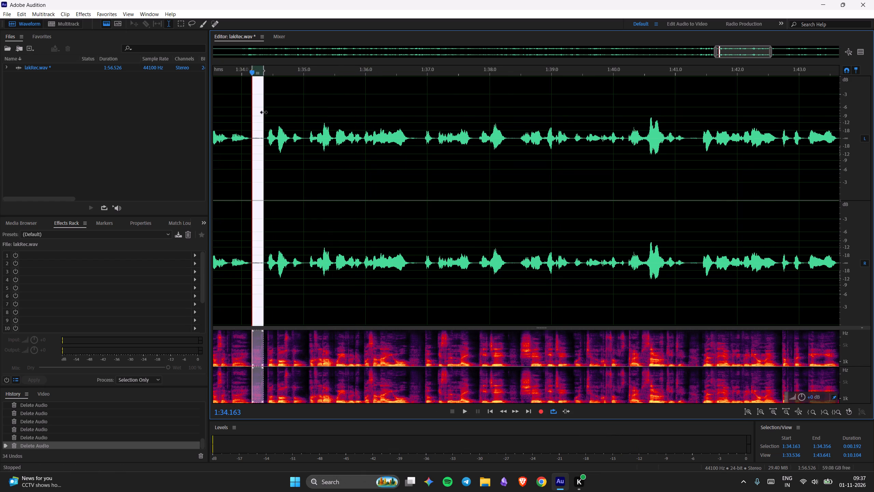
key(Delete)
Listen across the new join at 1:34.163 and on through the following phrases to about 1:48.
key(space)
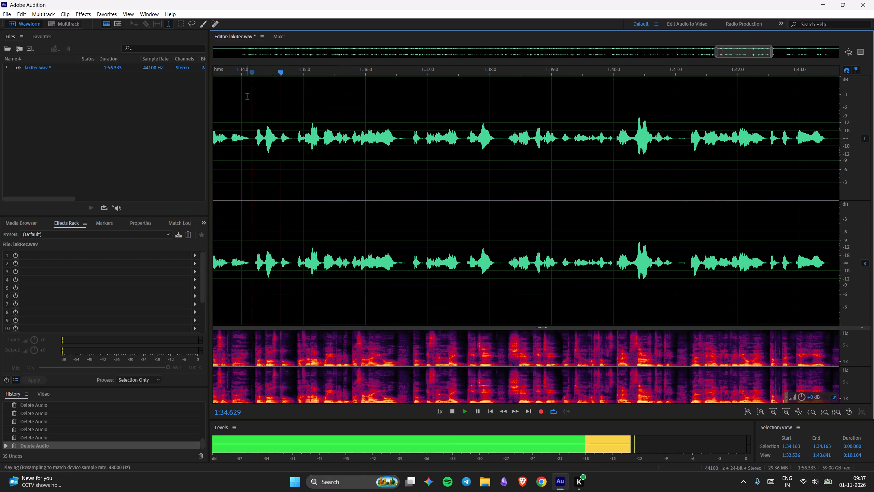
key(space)
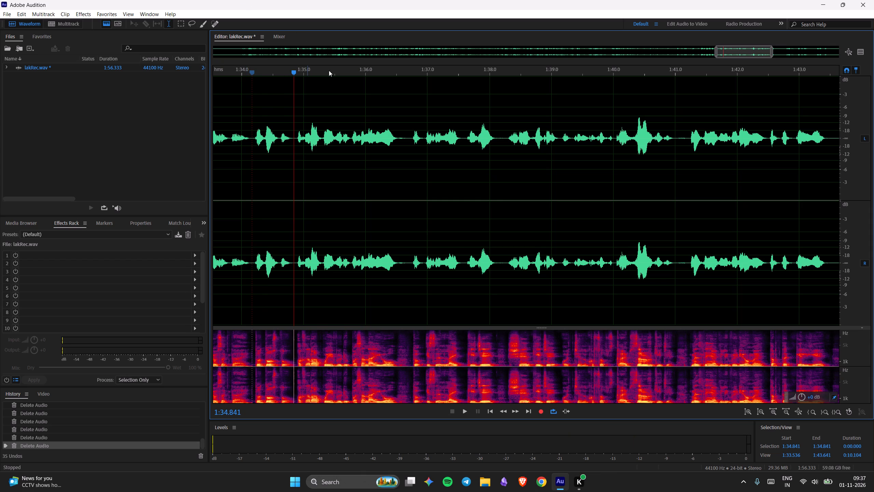
key(space)
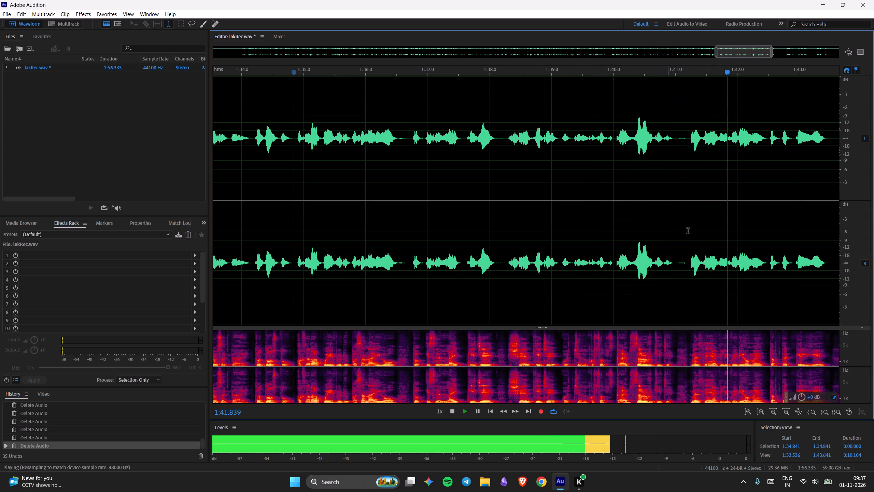
scroll(694, 231, down, 2)
scroll(796, 250, up, 2)
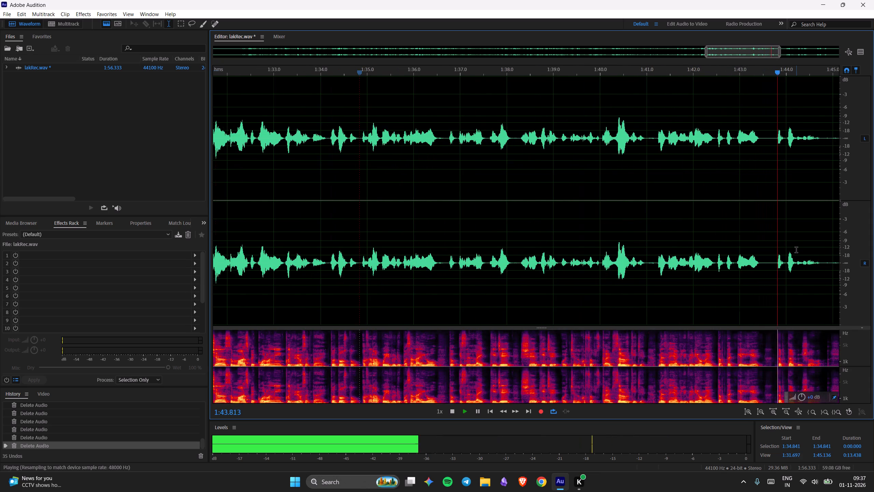
scroll(796, 250, up, 1)
scroll(790, 253, down, 5)
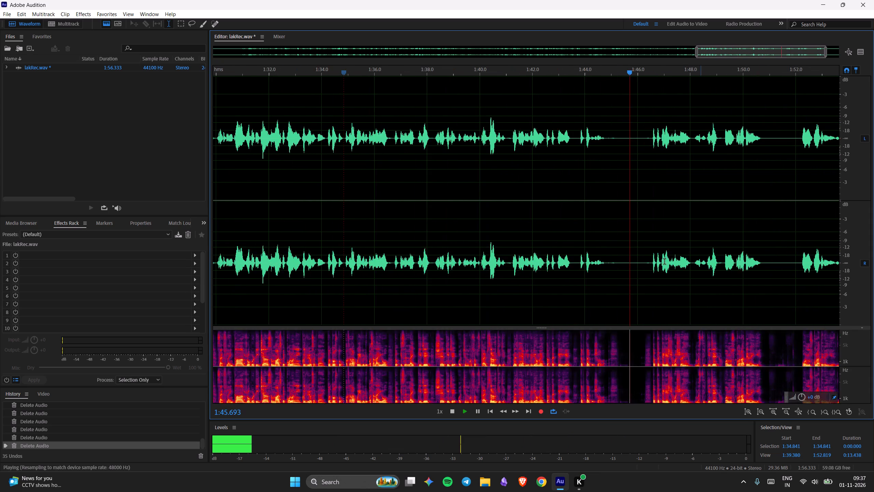
scroll(664, 262, down, 1)
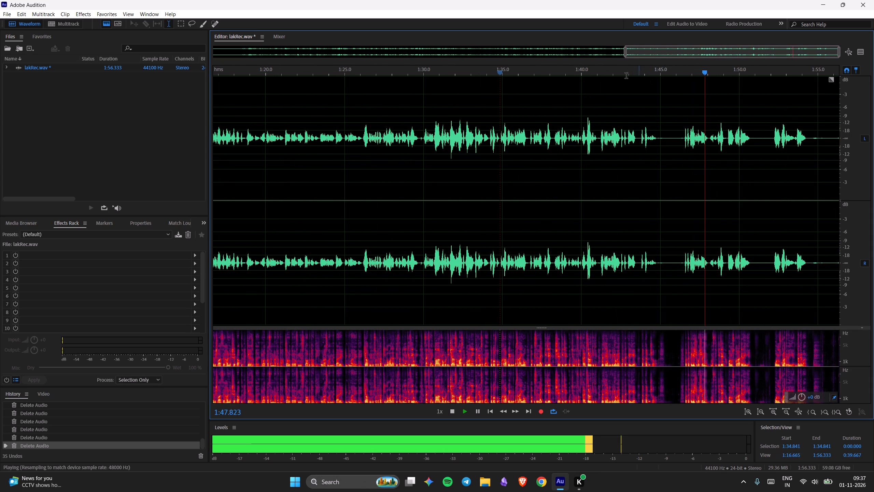
Replay the phrases between about 1:40.4 and 1:42.9 from several points to locate where the unwanted passage begins.
click(587, 72)
key(space)
key(space)
key(space)
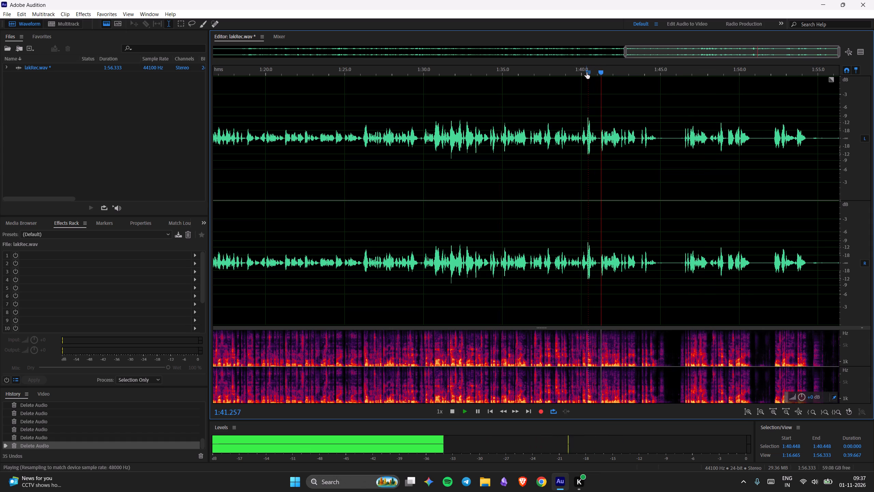
key(space)
scroll(631, 144, up, 2)
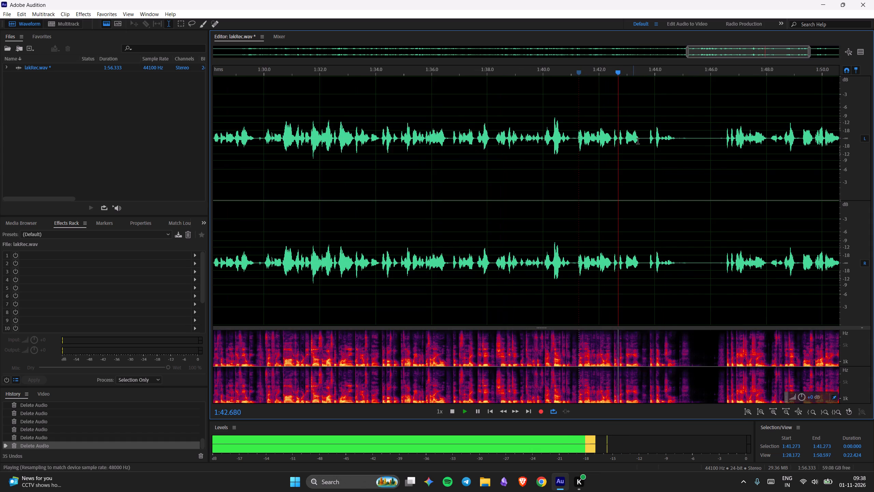
scroll(621, 150, up, 3)
click(594, 70)
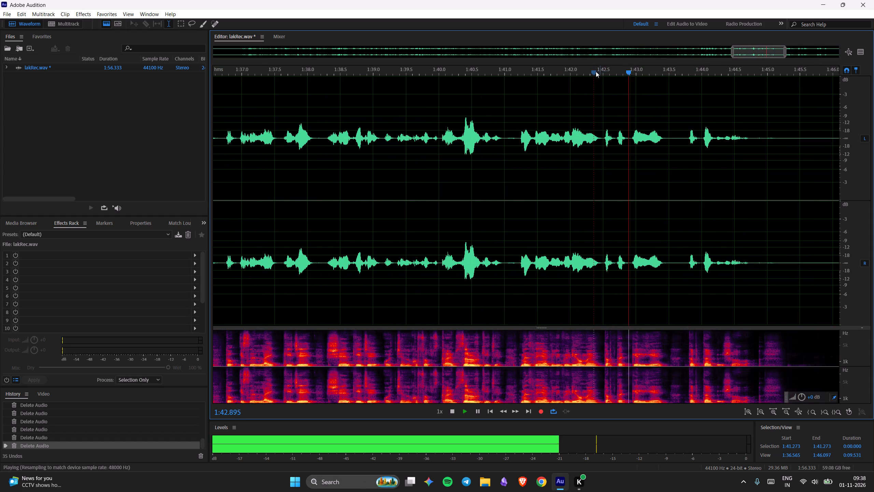
click(595, 71)
click(595, 71)
click(582, 69)
click(579, 69)
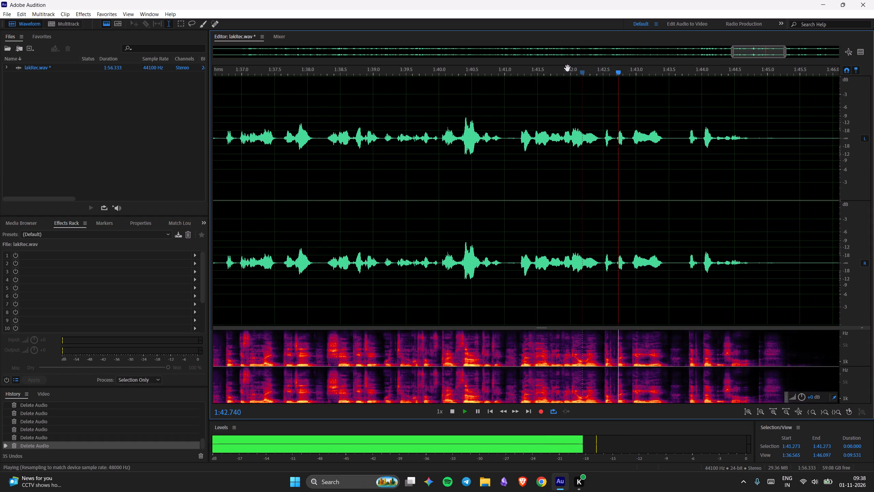
click(567, 68)
click(572, 71)
click(572, 71)
key(space)
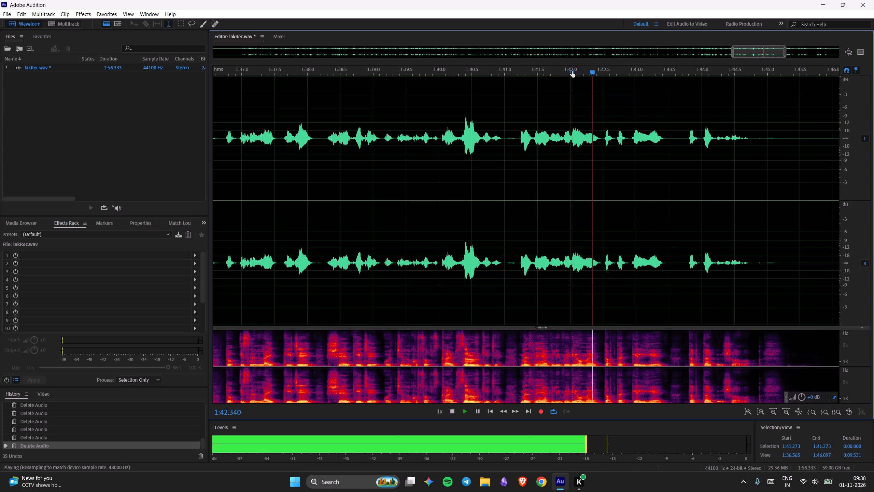
Audition the words right after about 1:42.4 repeatedly to pin down the starting point for the cut.
drag(593, 74, 596, 75)
key(space)
key(space)
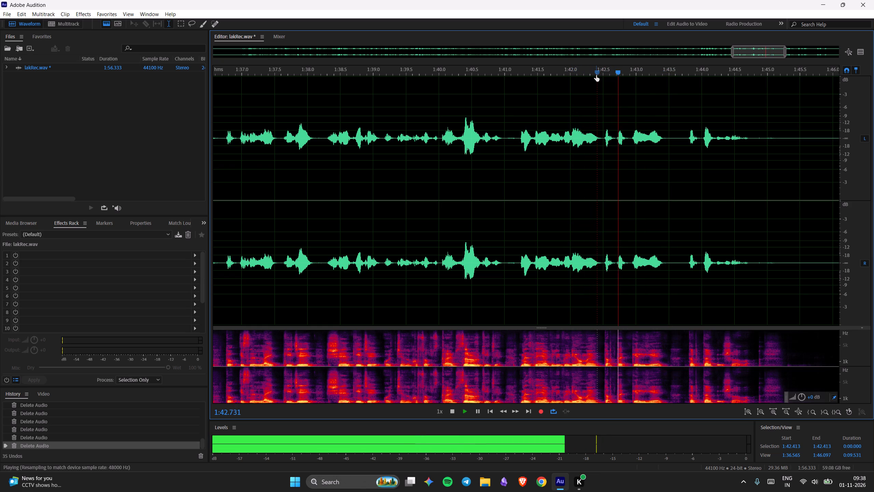
key(space)
key(space)
click(596, 75)
key(space)
key(space)
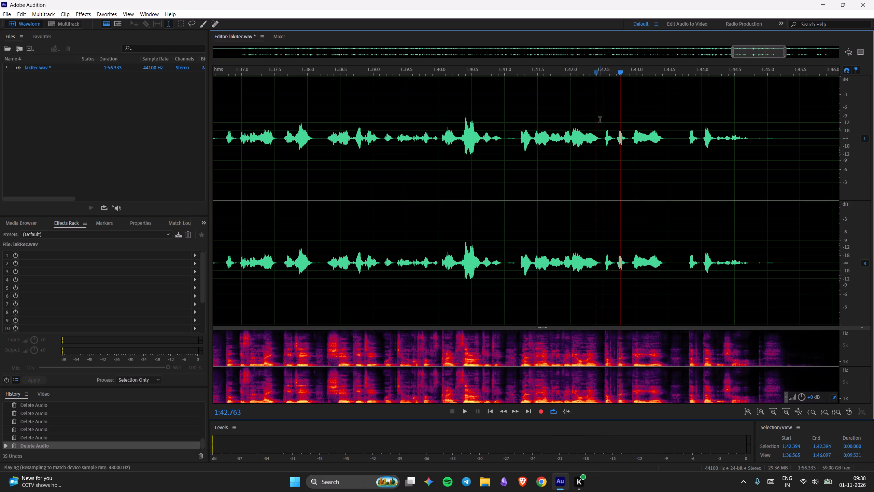
Select the unwanted passage from 1:42.420 to the next word onset at about 1:46.5, and delete it.
drag(597, 139, 856, 179)
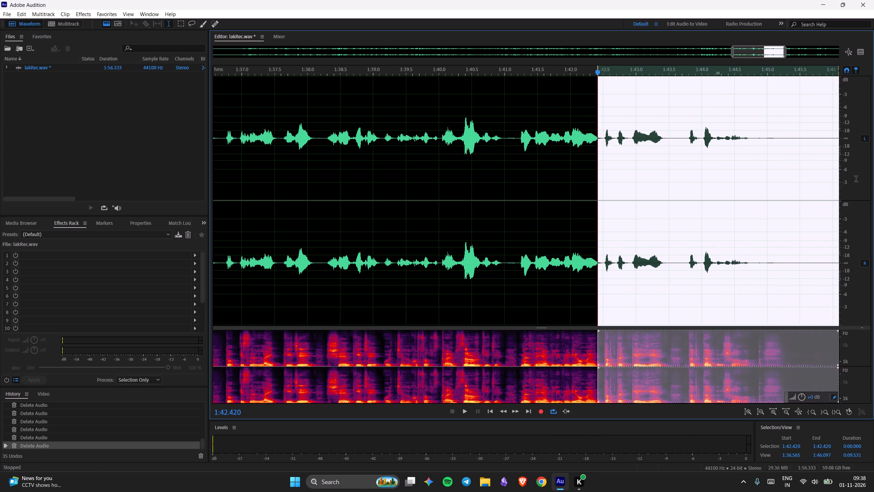
drag(856, 179, 870, 181)
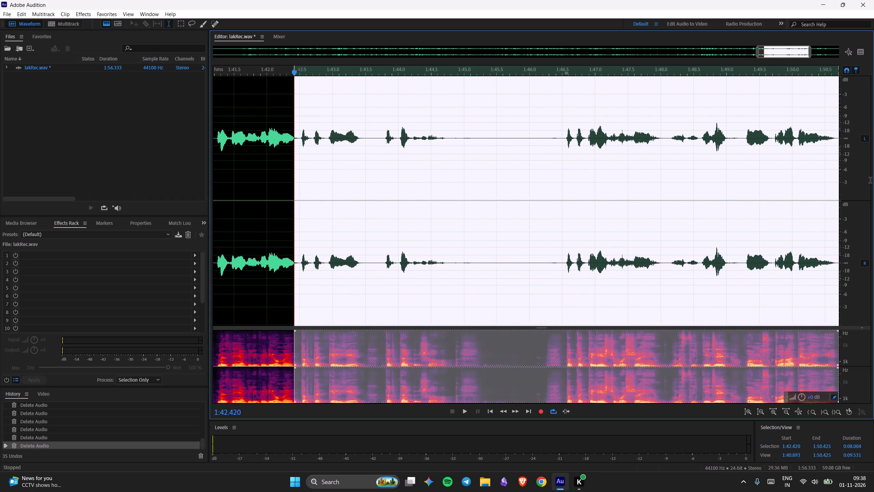
drag(870, 181, 451, 172)
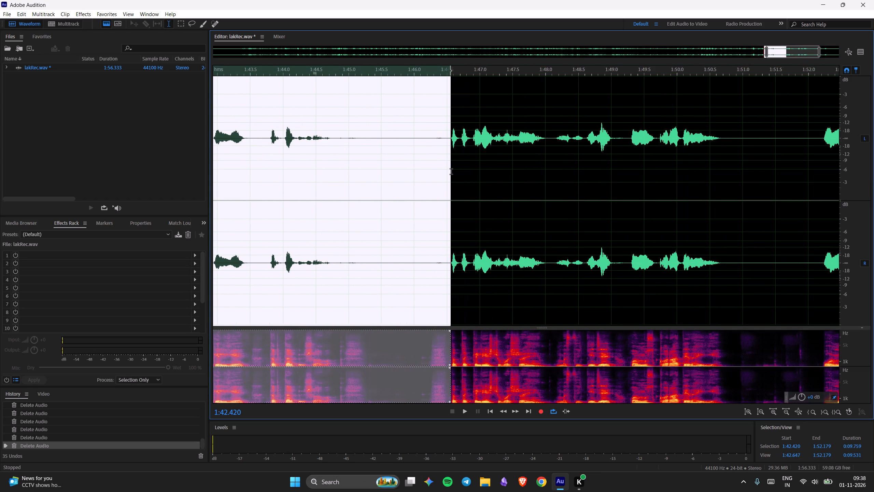
drag(451, 172, 450, 172)
key(Delete)
Listen on from the join at 1:42.420, replay the words around 1:44 to 1:45, and delete the passage from 1:45.000 to 1:48.115.
key(space)
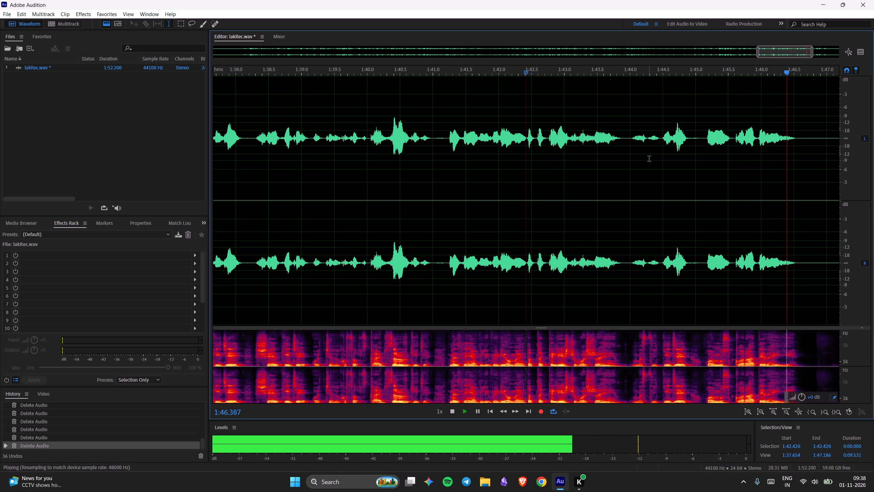
scroll(649, 159, down, 2)
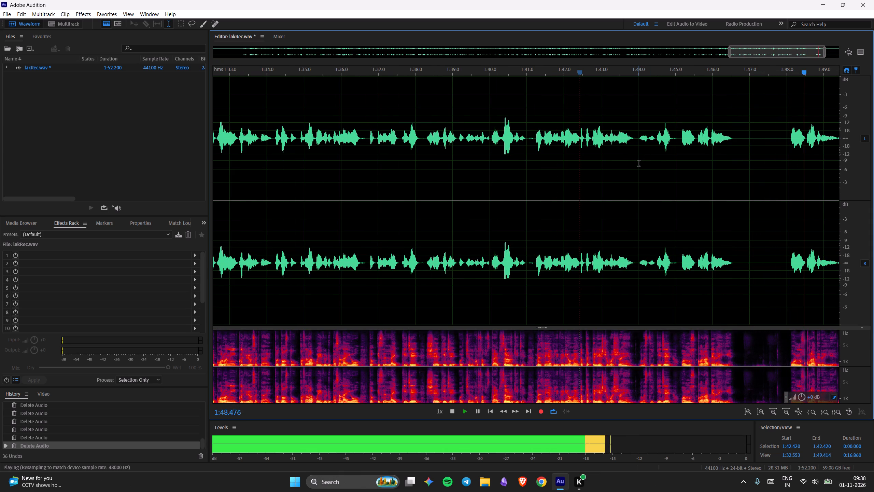
key(space)
click(645, 77)
key(space)
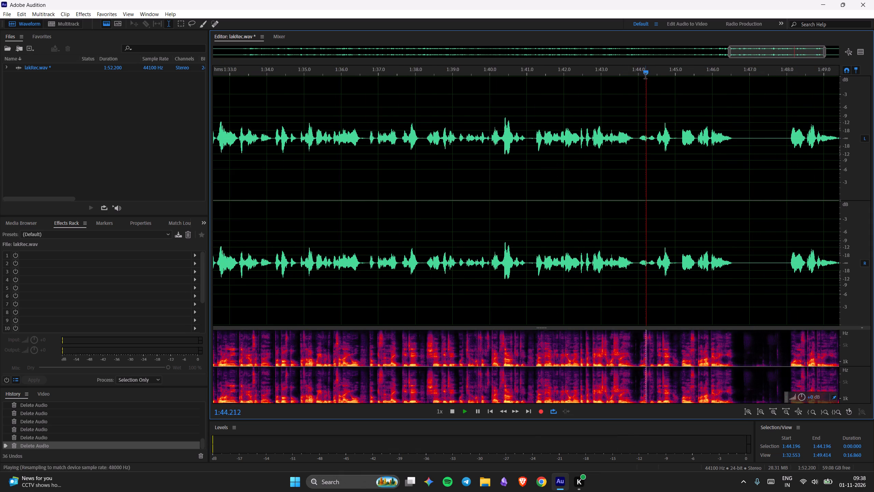
key(space)
key(space)
key(space)
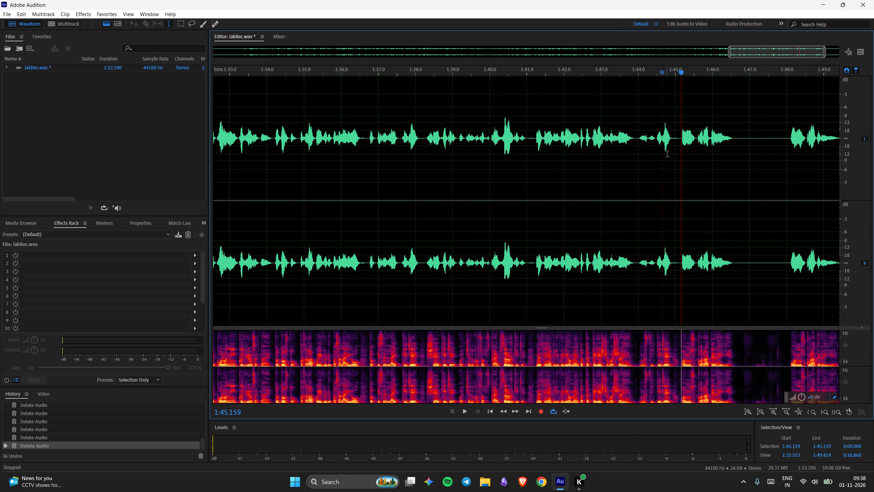
drag(673, 161, 783, 175)
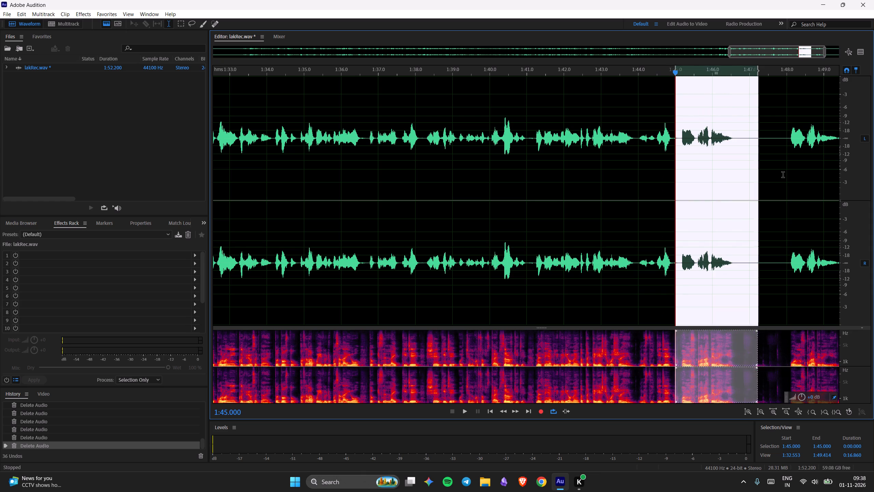
drag(783, 175, 792, 183)
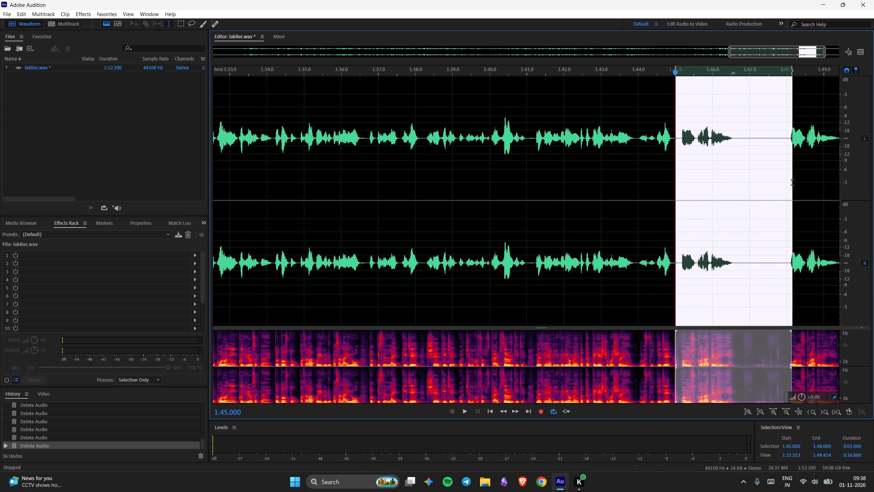
drag(792, 183, 791, 187)
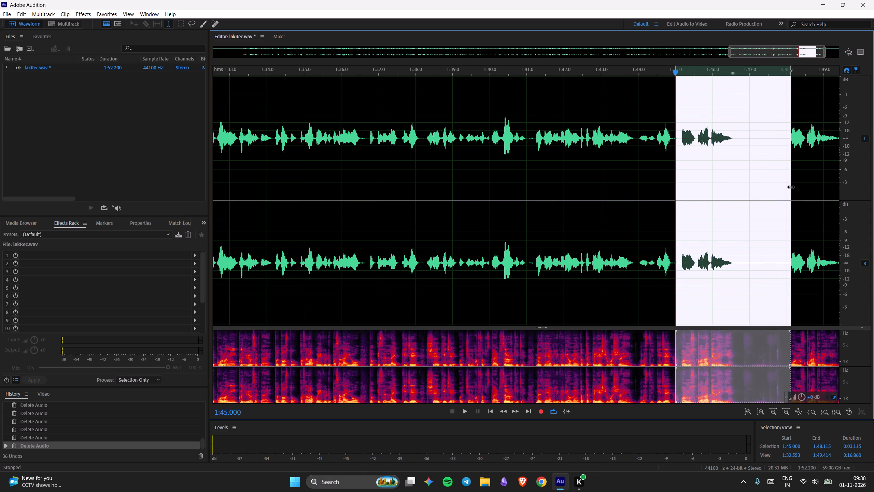
key(Delete)
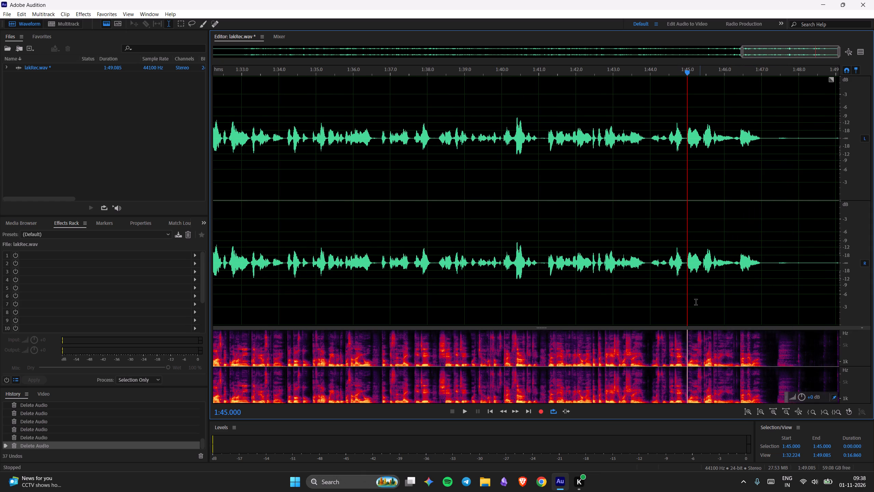
Replay the words just after 1:43.8, and delete the short pause from 1:43.885 to about 1:44.0.
click(665, 349)
click(654, 343)
click(644, 343)
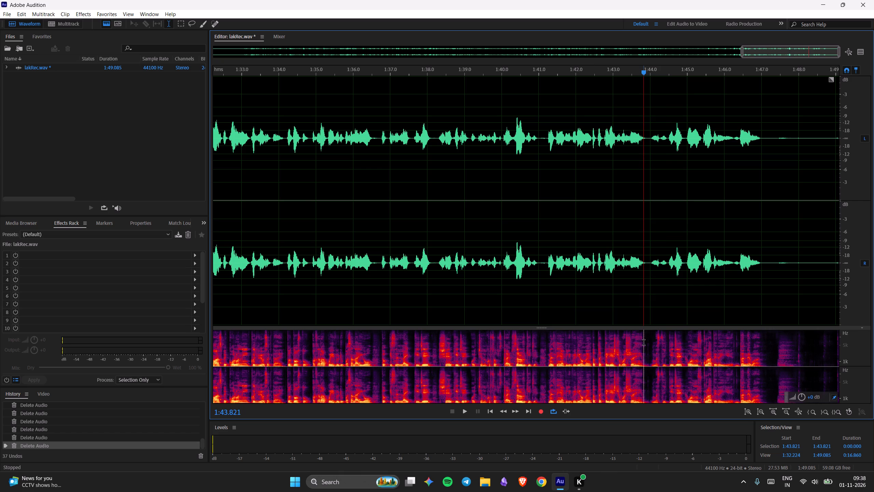
key(space)
key(space)
scroll(649, 257, up, 4)
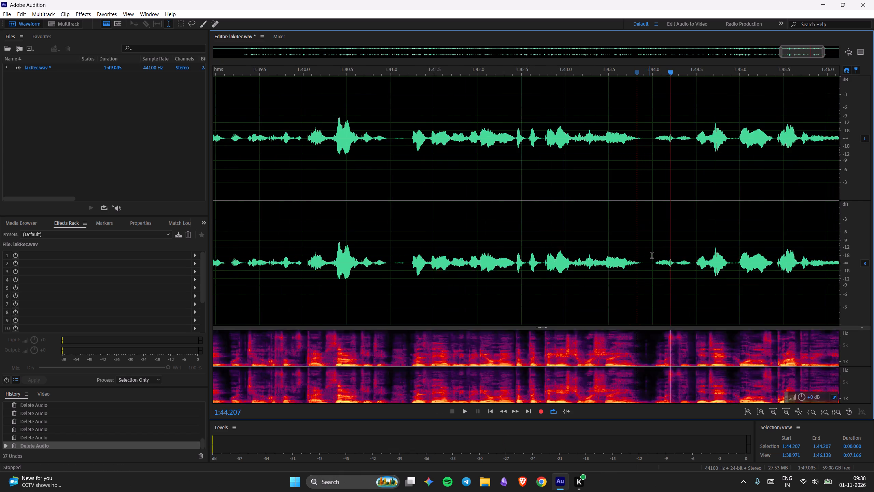
scroll(652, 256, up, 2)
drag(638, 74, 639, 79)
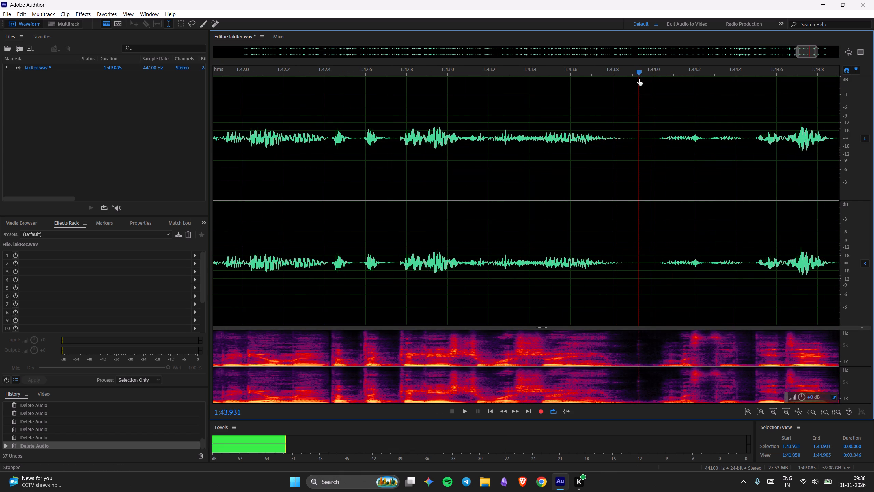
drag(639, 79, 639, 80)
drag(630, 101, 654, 118)
key(Delete)
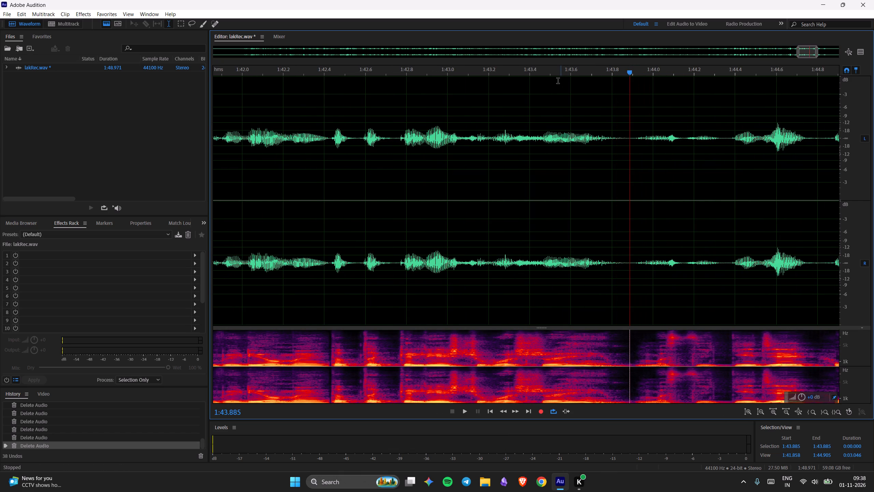
Listen from 1:43.478 across the new joins to the end of the recording, including the quiet tail after 1:47.126.
click(546, 72)
key(space)
scroll(595, 213, down, 3)
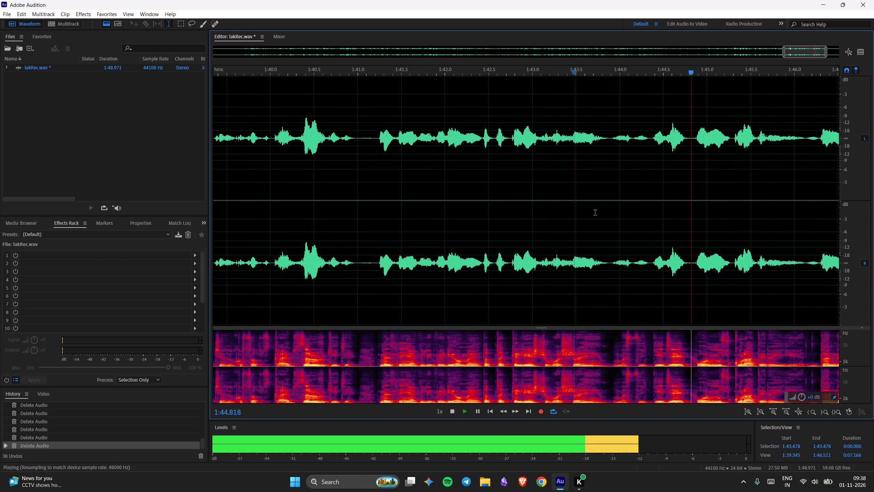
scroll(595, 213, down, 1)
scroll(625, 223, up, 1)
scroll(625, 223, down, 4)
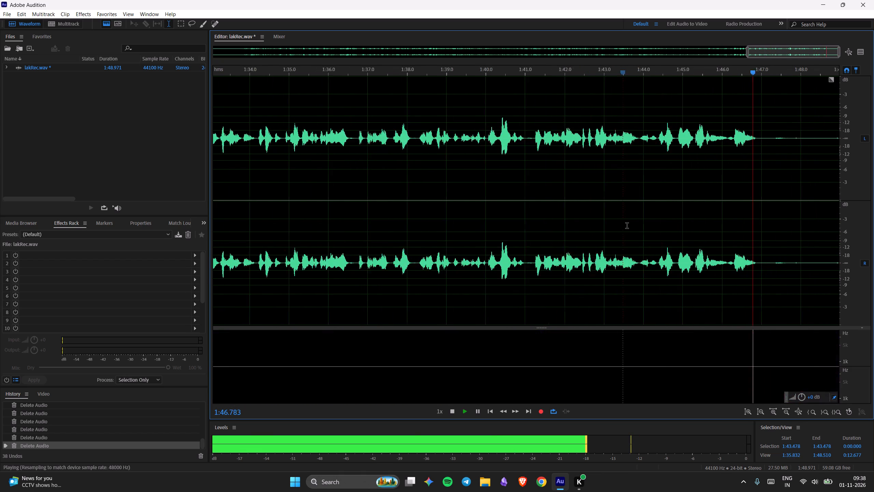
scroll(627, 226, down, 1)
scroll(761, 229, up, 3)
scroll(761, 229, down, 4)
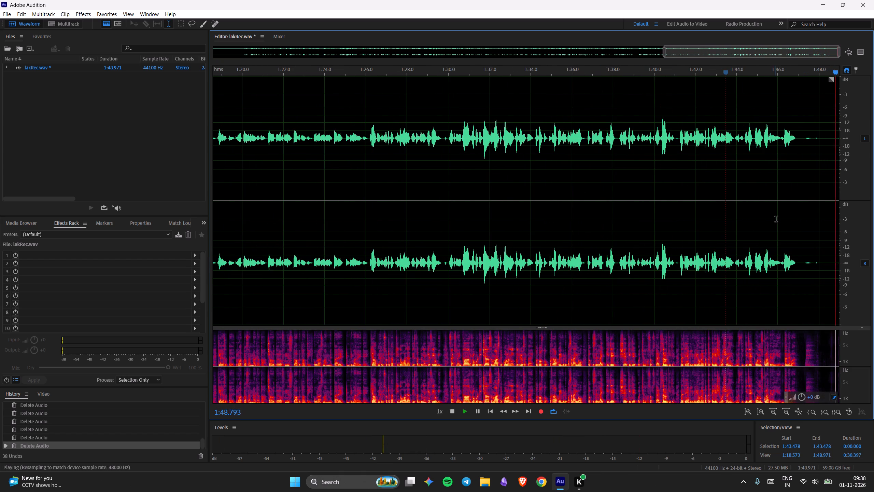
drag(801, 175, 868, 182)
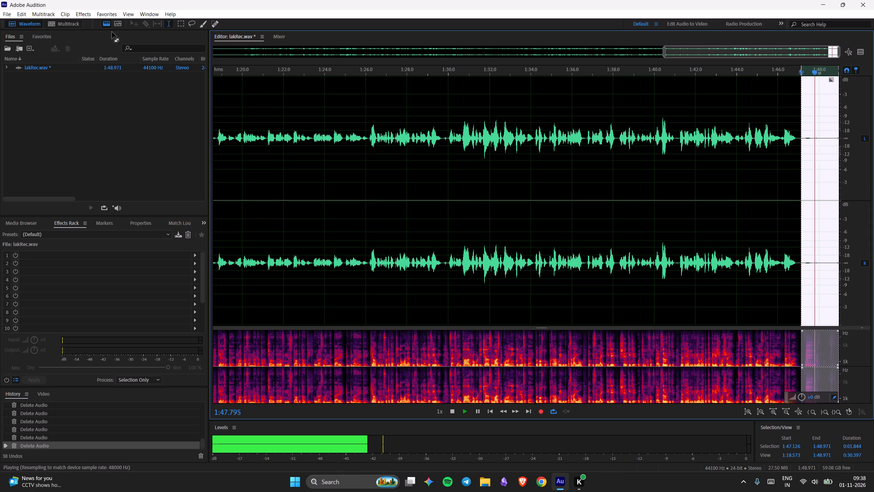
click(537, 150)
Play the whole edited recording back from where the speech begins, at about 0:05, to review it.
scroll(537, 150, down, 7)
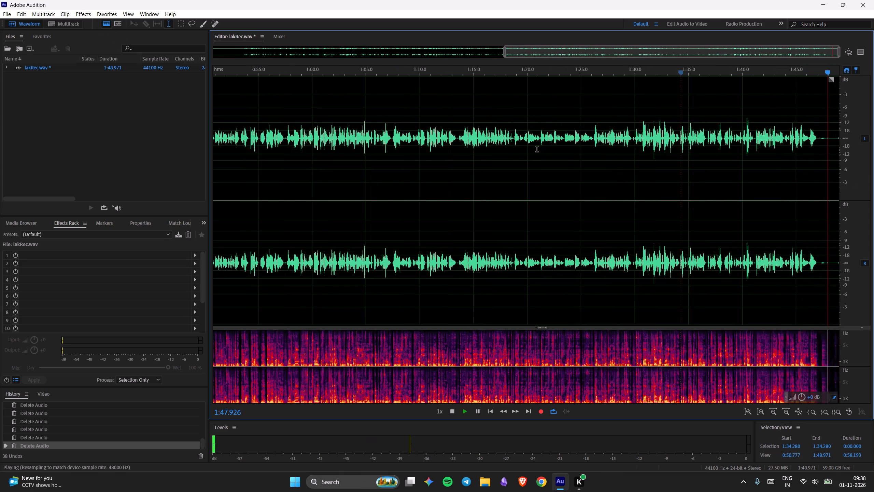
scroll(537, 150, down, 6)
click(256, 73)
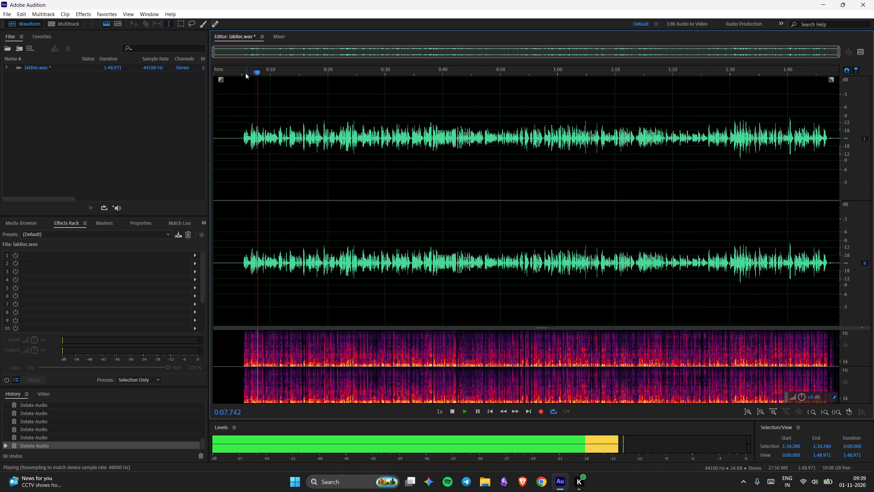
click(244, 71)
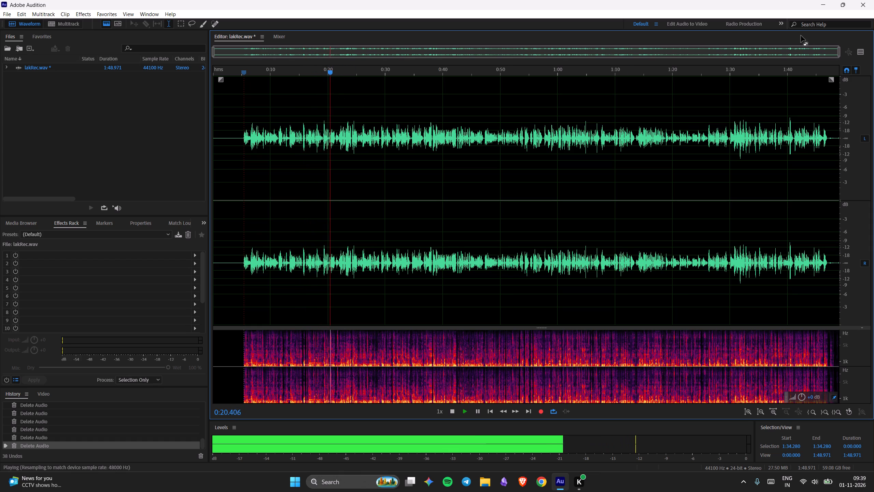
Keep listening to the edited recording from about 0:20 through to its end, following the waveform up close.
drag(838, 52, 833, 52)
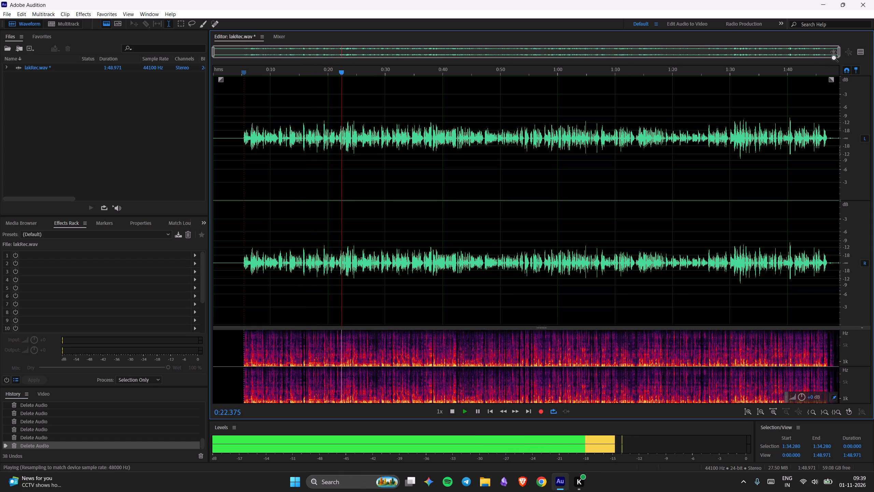
drag(833, 52, 515, 110)
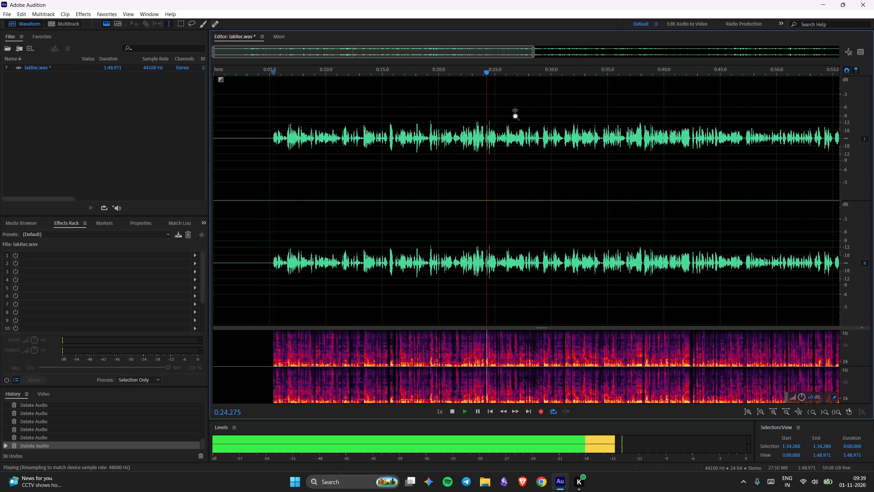
drag(515, 110, 491, 108)
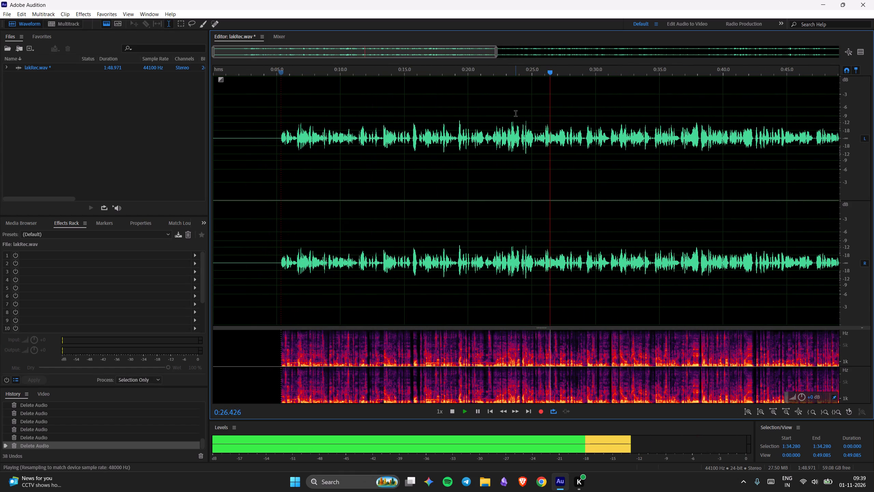
ctrl+scroll(603, 161, up, 11)
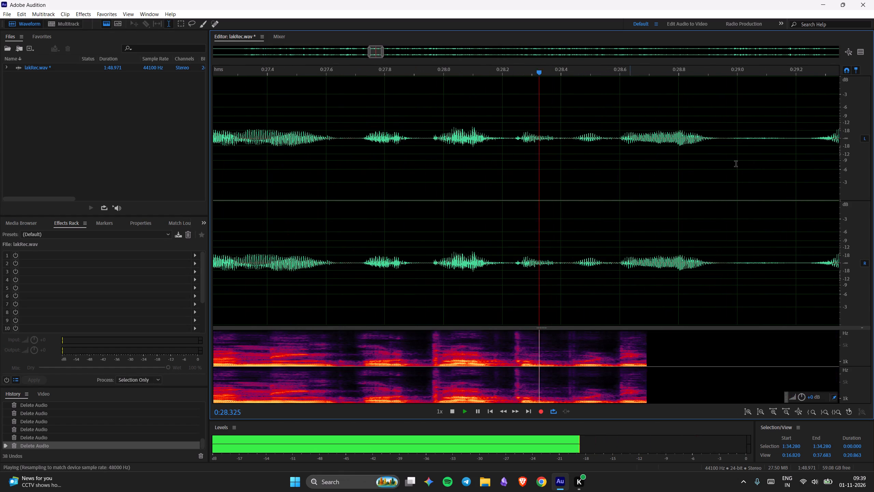
ctrl+scroll(800, 213, down, 2)
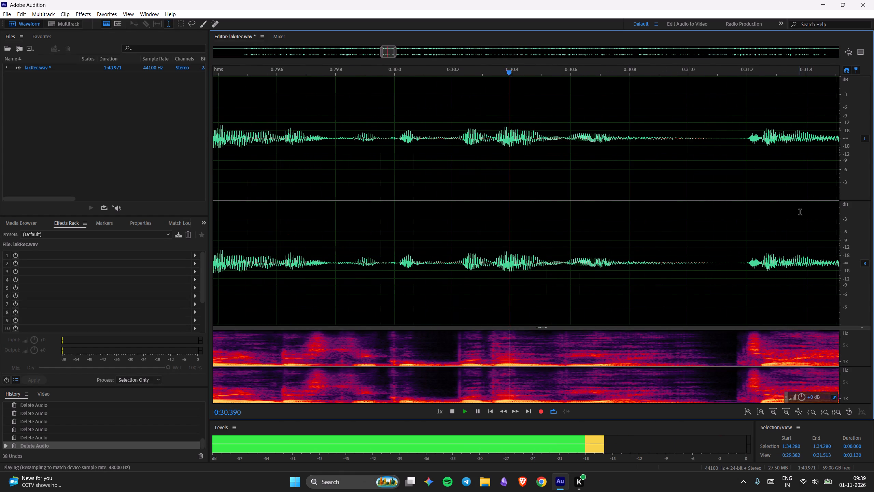
ctrl+scroll(800, 213, down, 4)
ctrl+scroll(800, 213, up, 1)
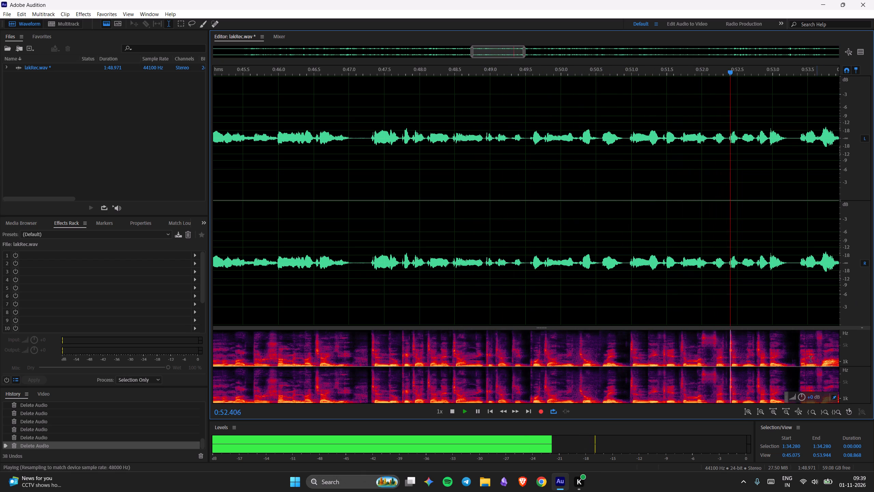
ctrl+click(786, 398)
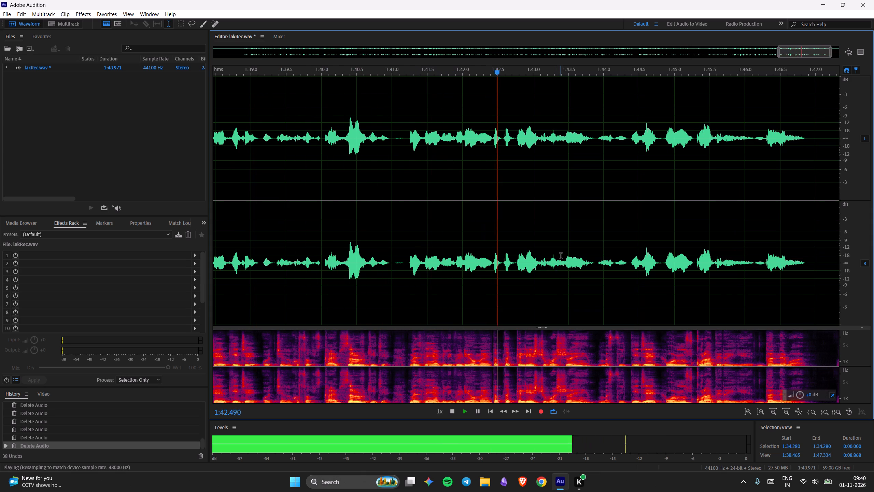
scroll(590, 280, down, 1)
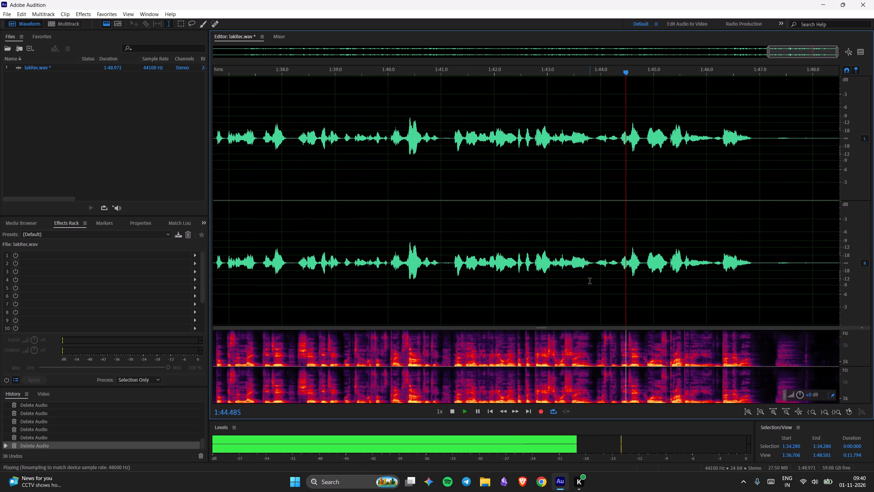
scroll(590, 276, down, 3)
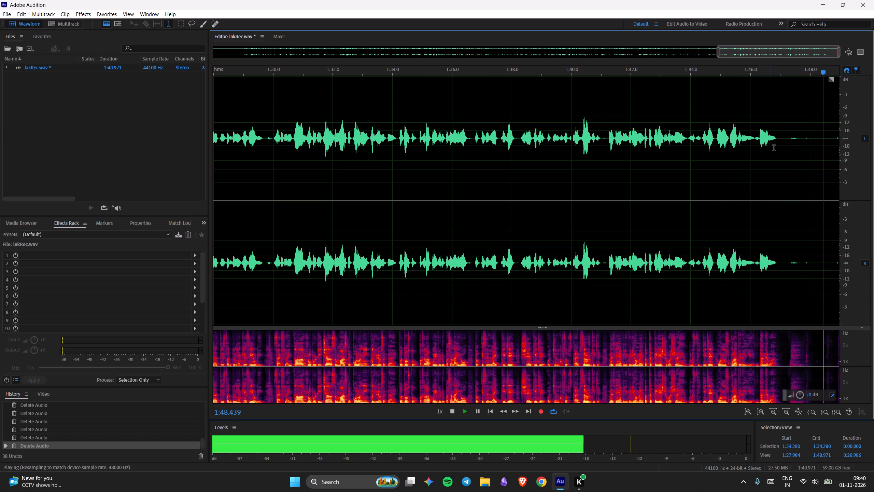
Replay the start of the recording briefly, moving playback on to where the speech begins at about 0:05.5, and stop it.
key(space)
key(space)
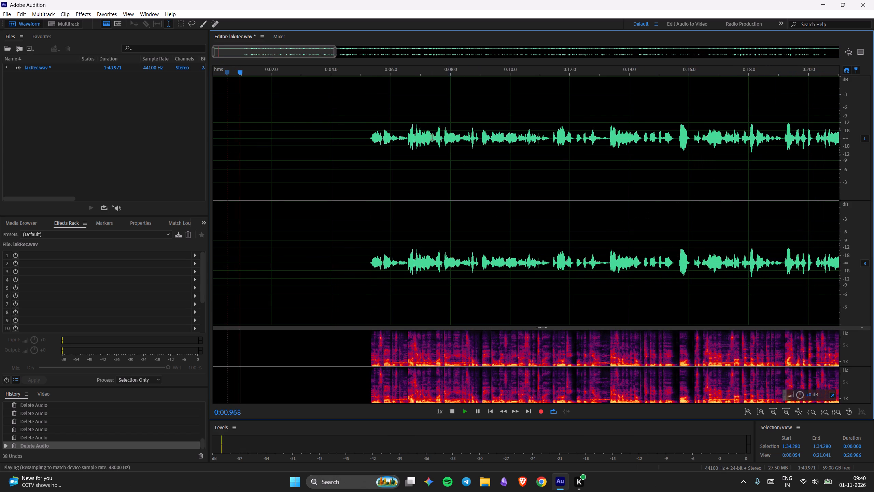
click(377, 76)
key(space)
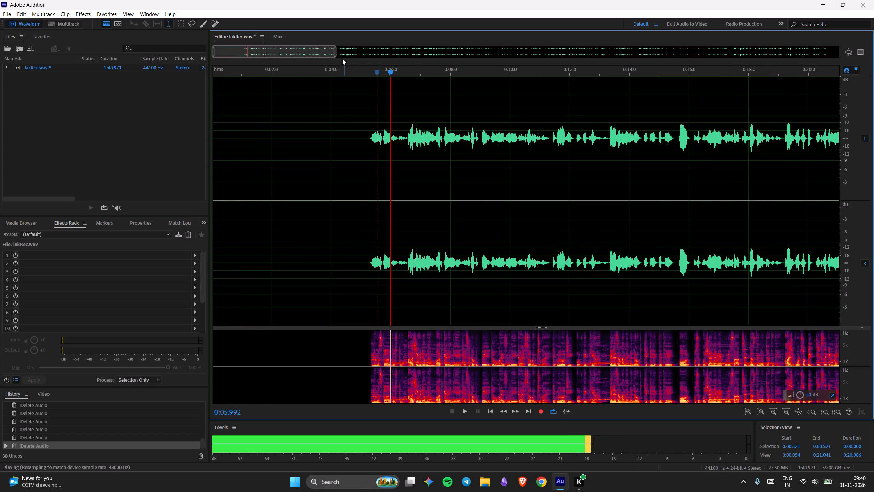